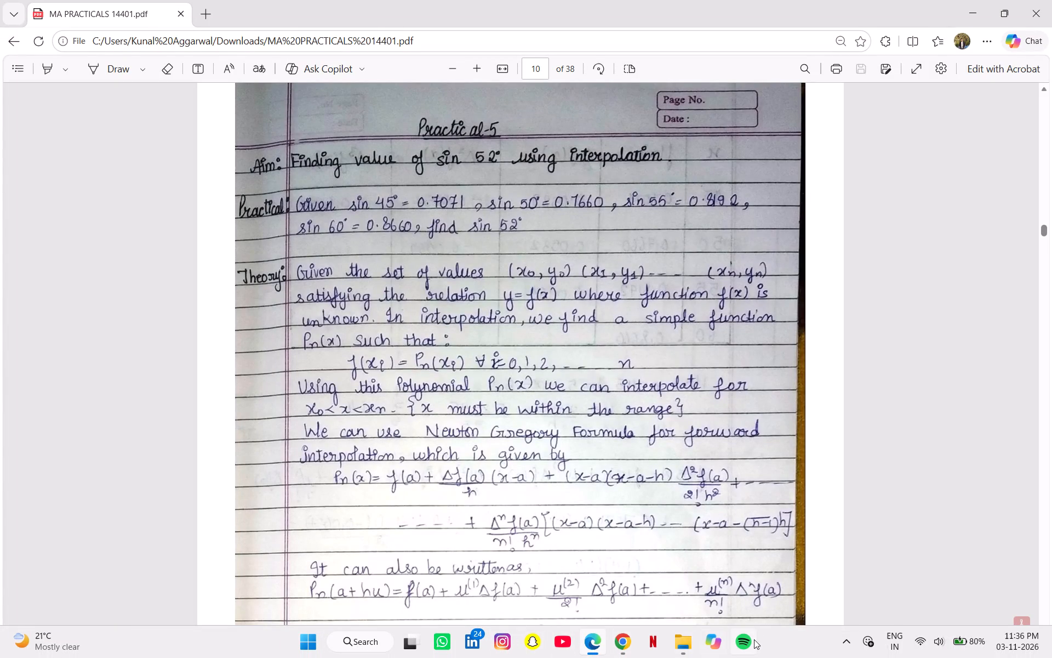
Launch Word and create a blank document.
type("word")
key("Return")
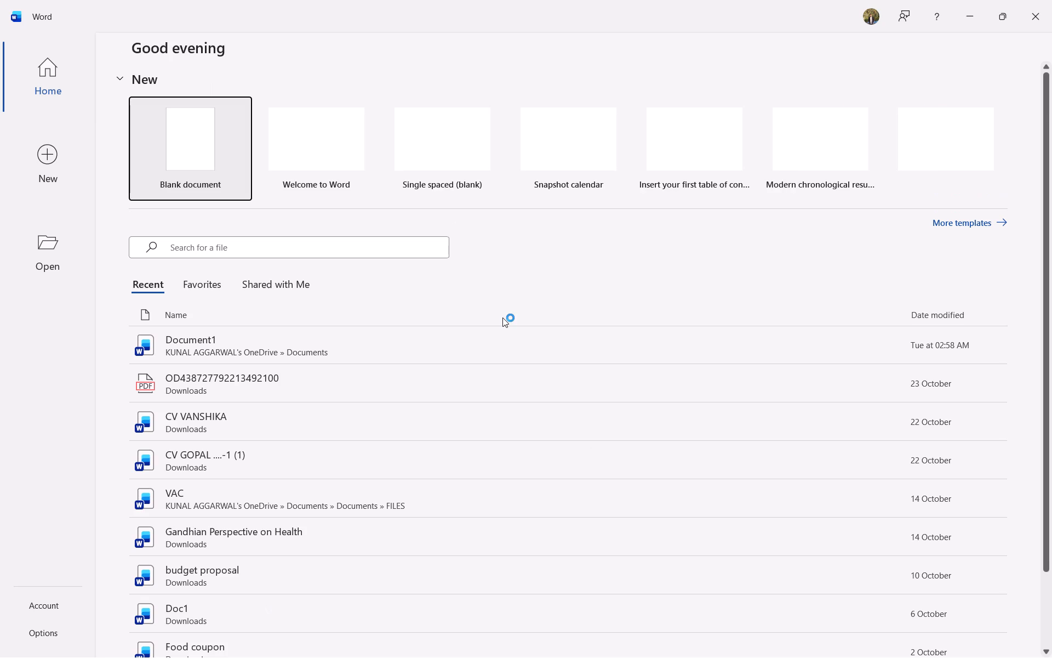
left_click(193, 170)
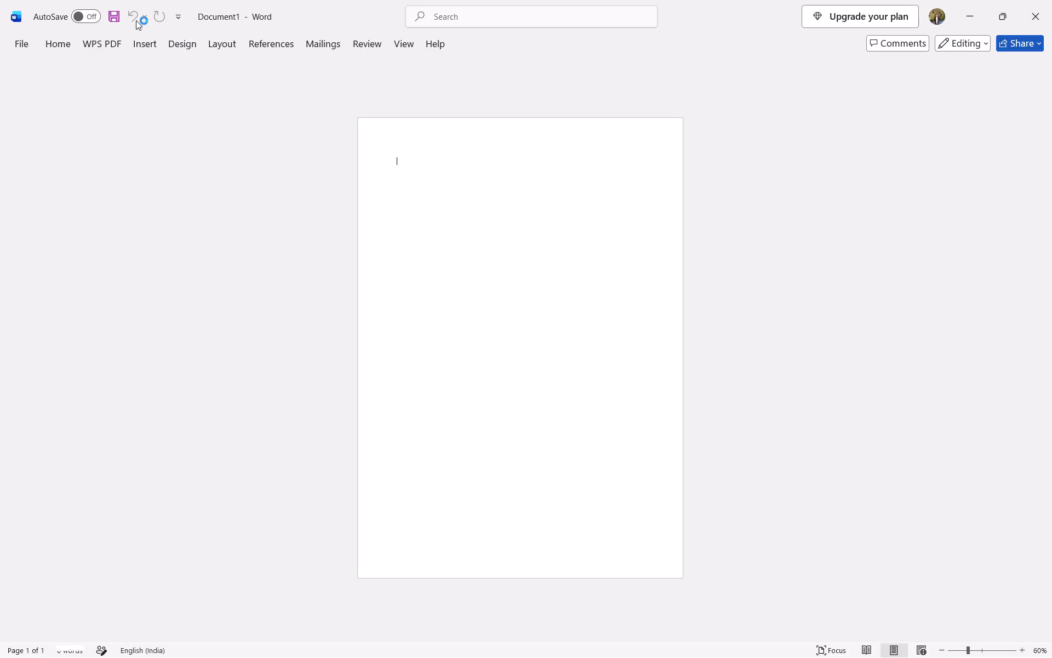
Bring up the AutoSave upload prompt for the blank document, choose OneDrive - Personal, and dismiss the document naming request.
left_click(83, 11)
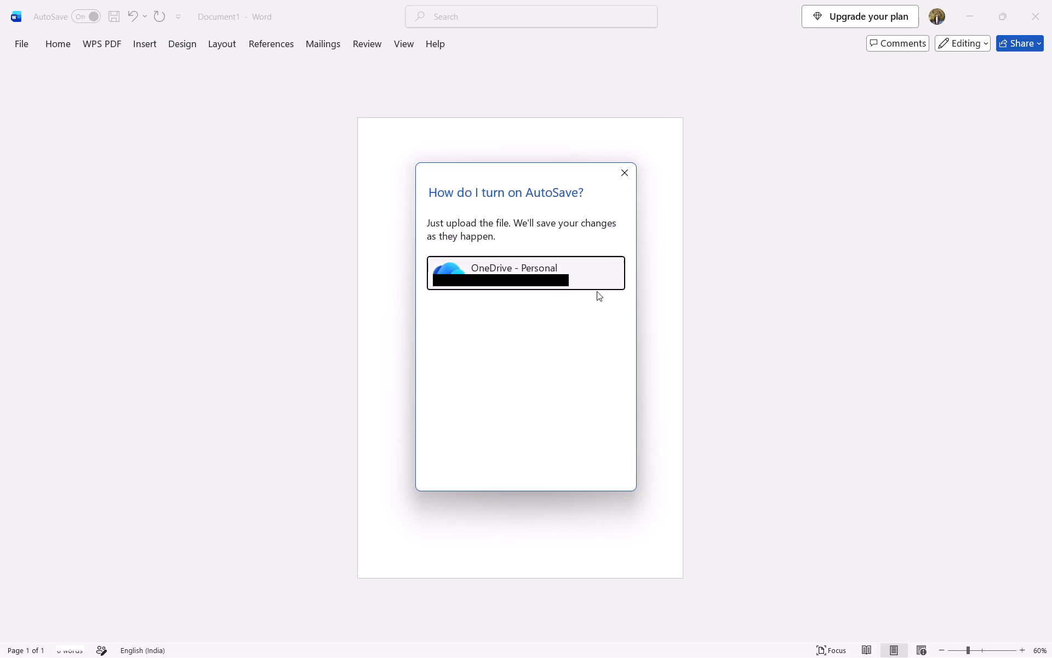
left_click(554, 277)
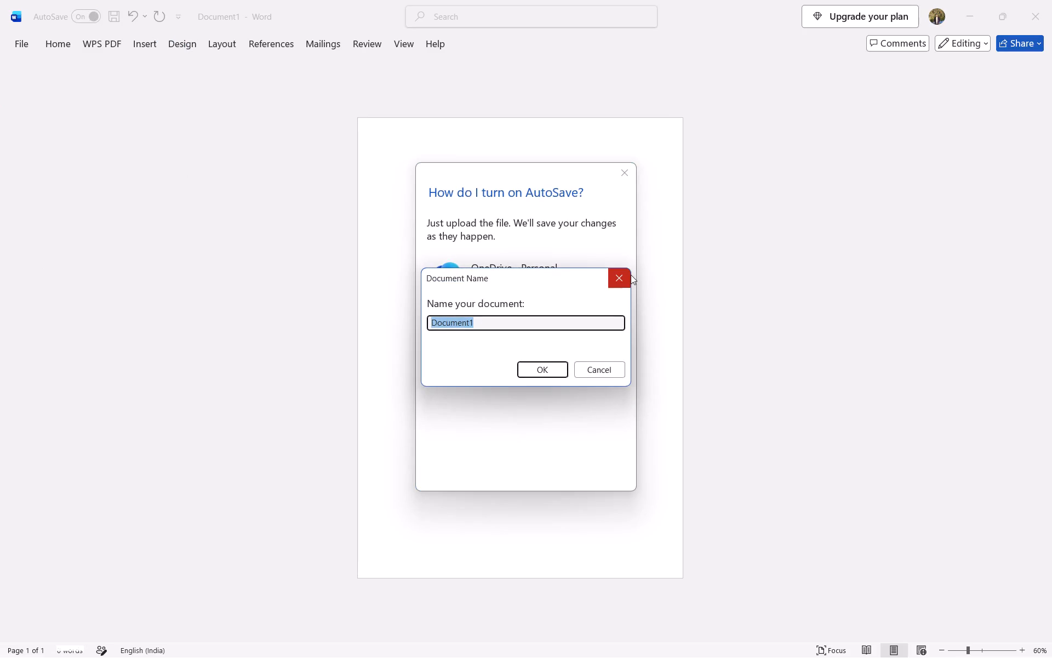
left_click(628, 275)
Switch to File Explorer, open the Documents folder and set OneDrive to start with Windows.
left_click(669, 645)
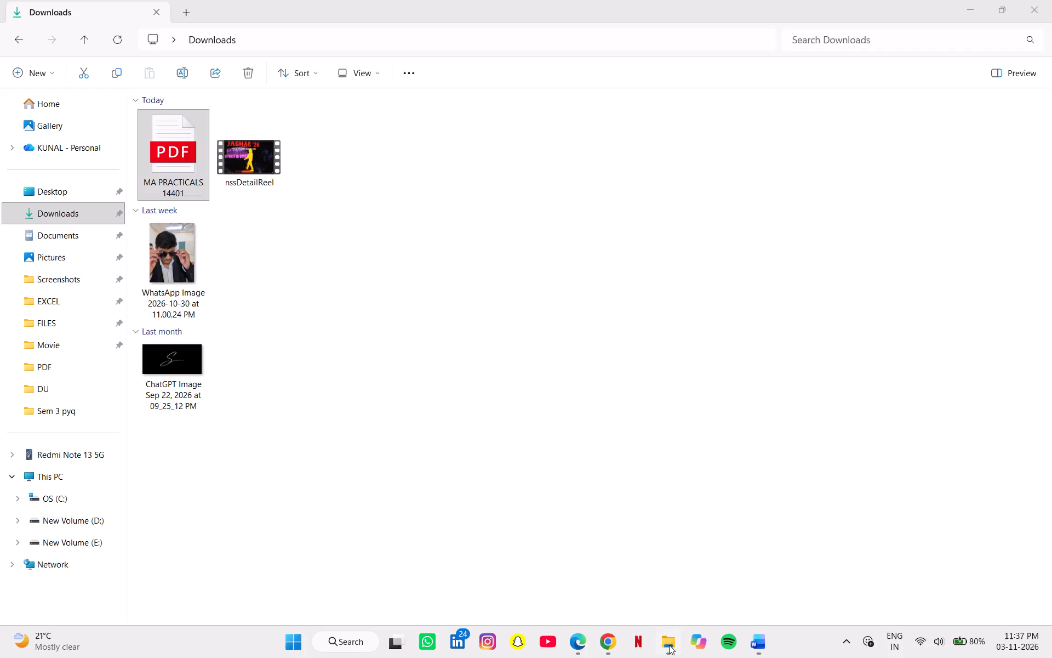
left_click(68, 230)
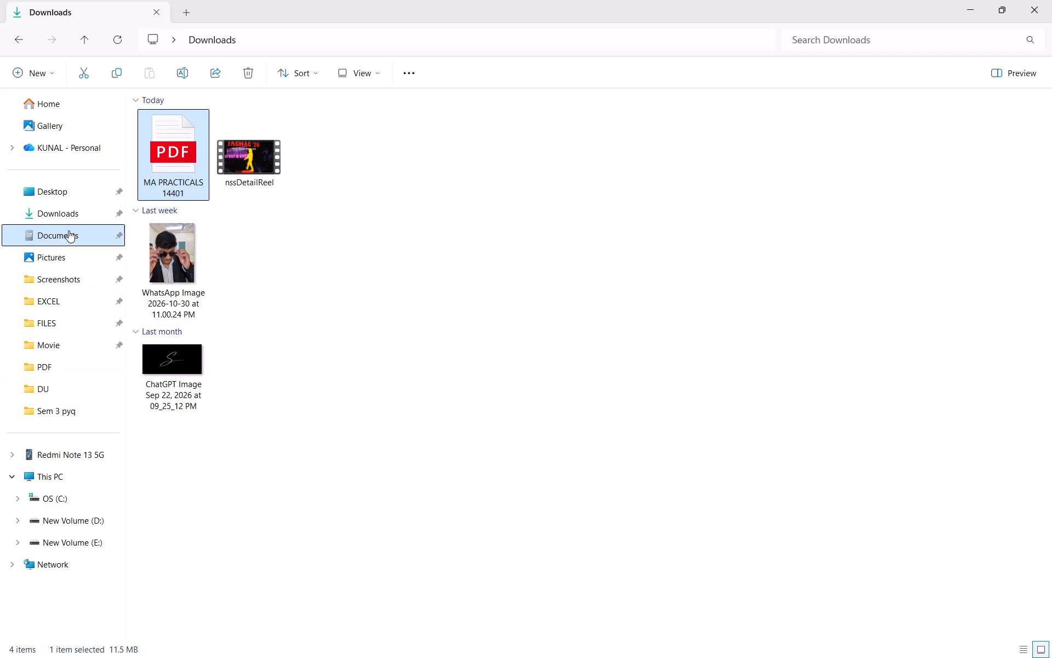
left_click(179, 35)
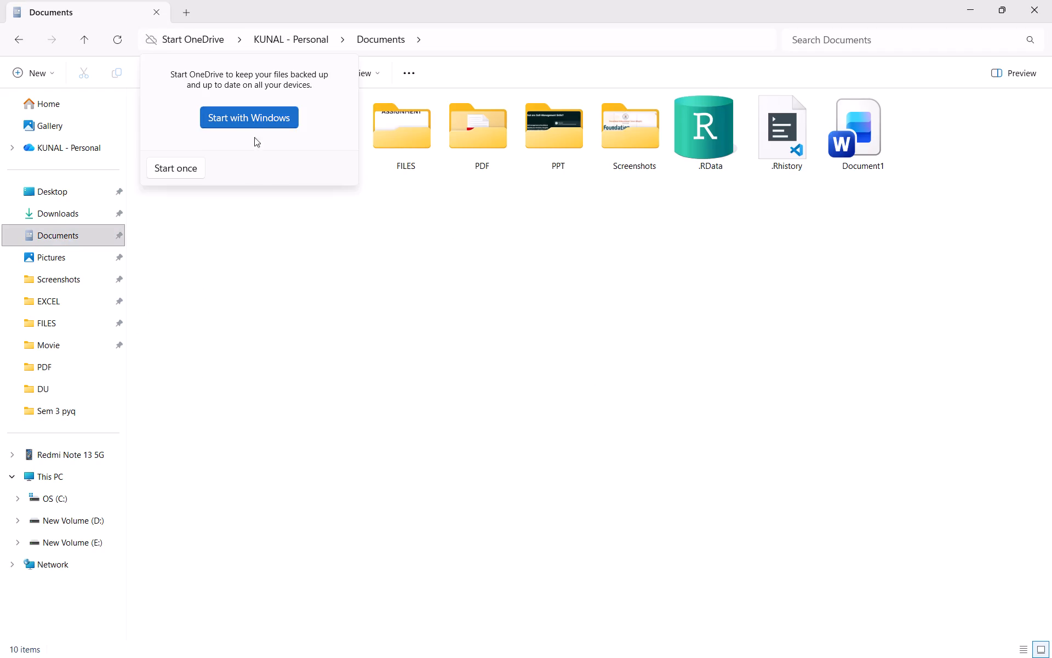
left_click(259, 120)
left_click(1051, 0)
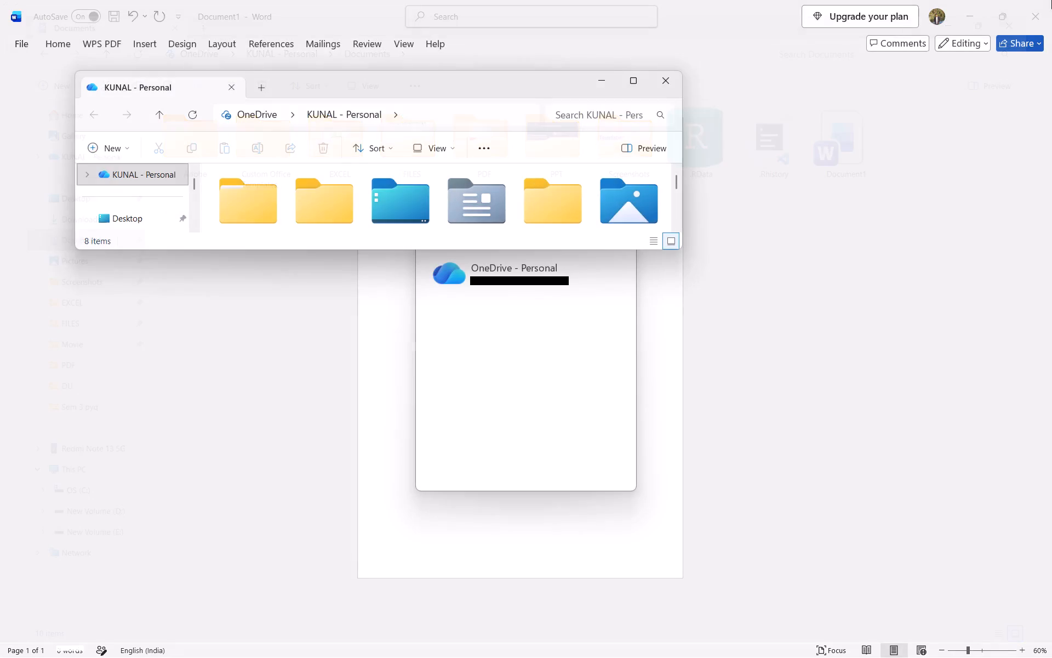
left_click(624, 87)
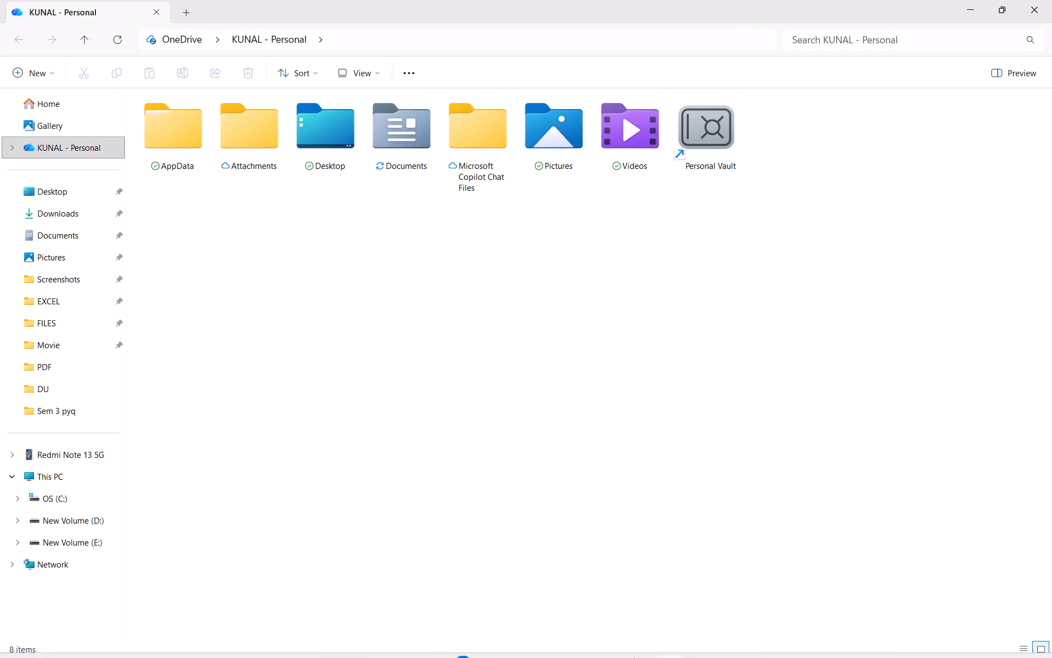
Return to Word and turn on AutoSave to OneDrive - Personal, naming the document ^.^.^.^.^^.
left_click(745, 636)
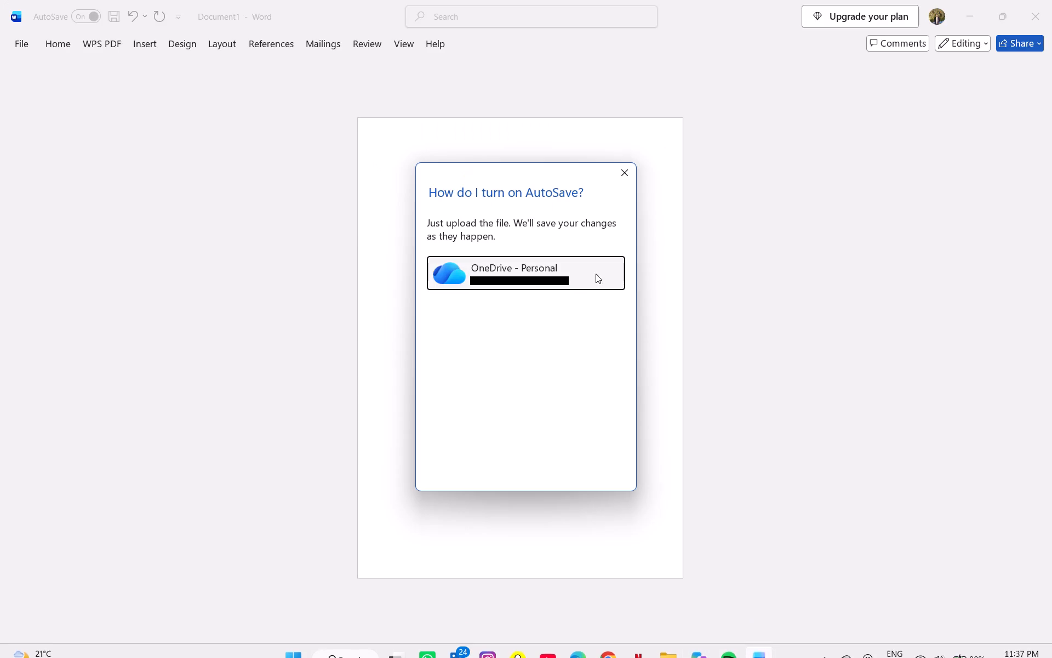
left_click(581, 286)
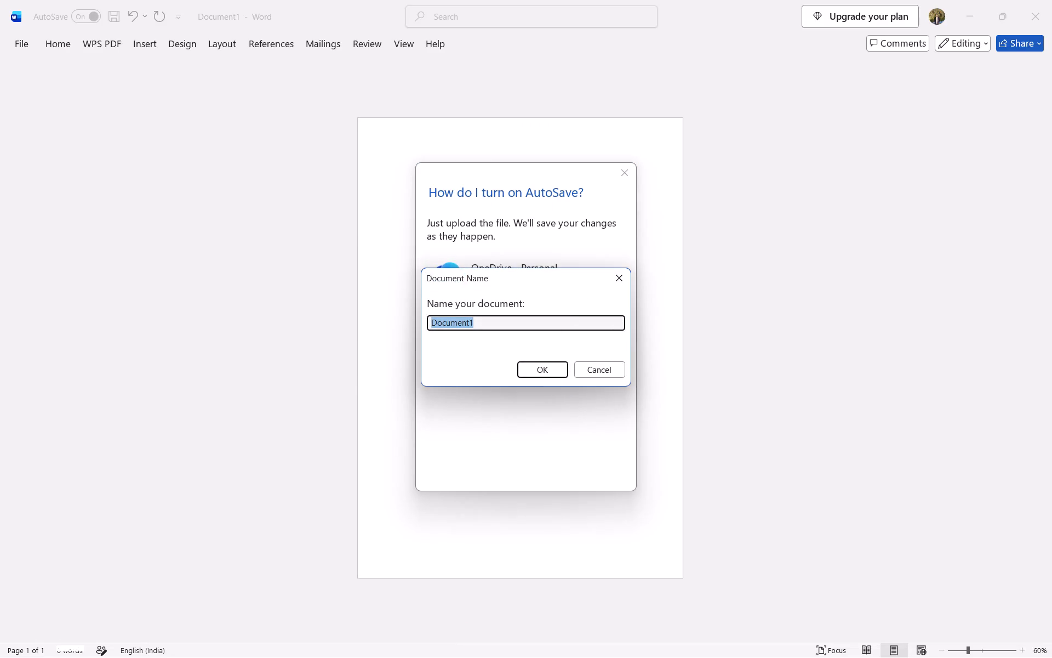
key("BackSpace")
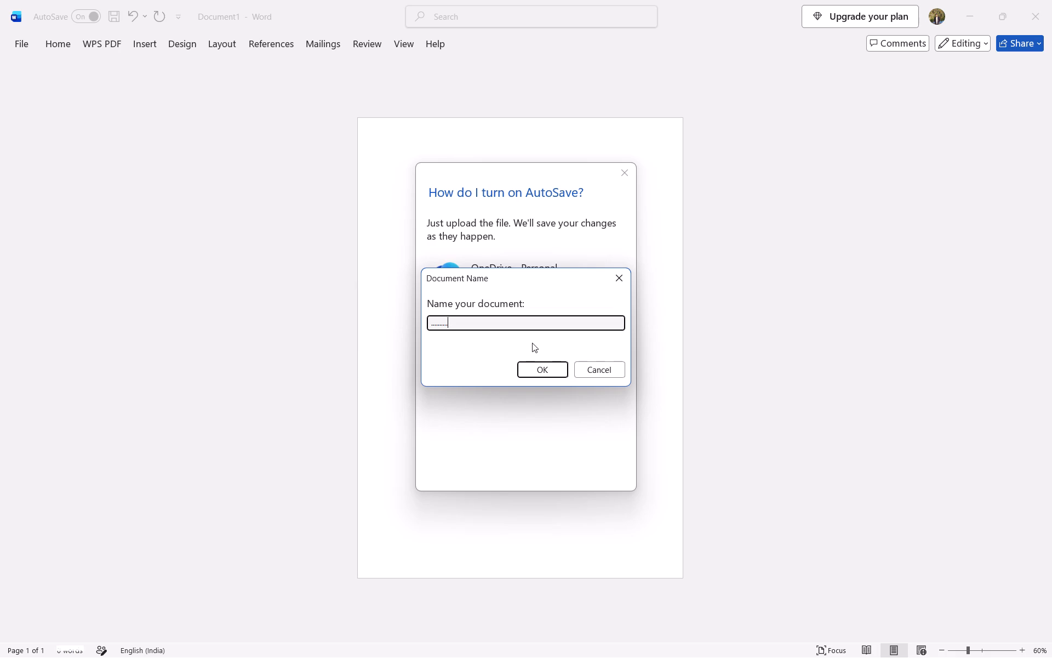
left_click(559, 376)
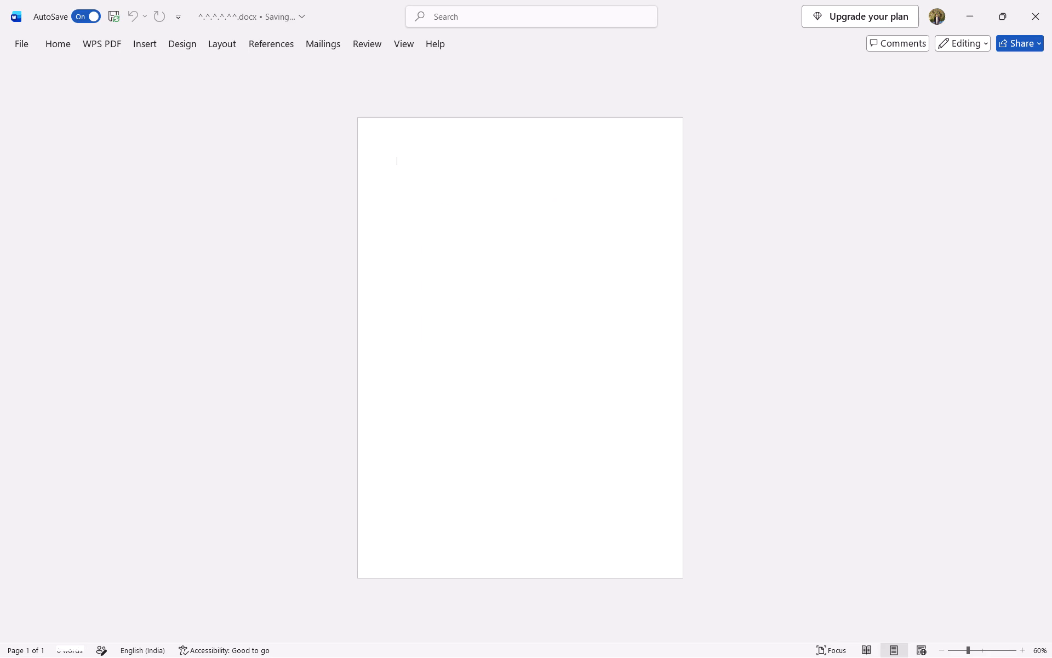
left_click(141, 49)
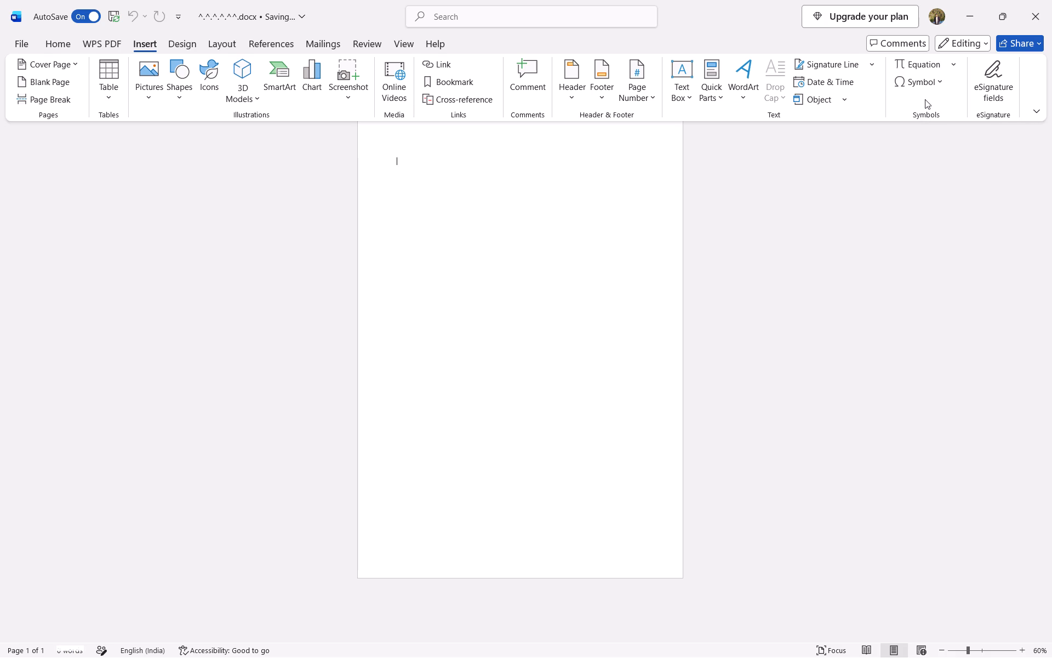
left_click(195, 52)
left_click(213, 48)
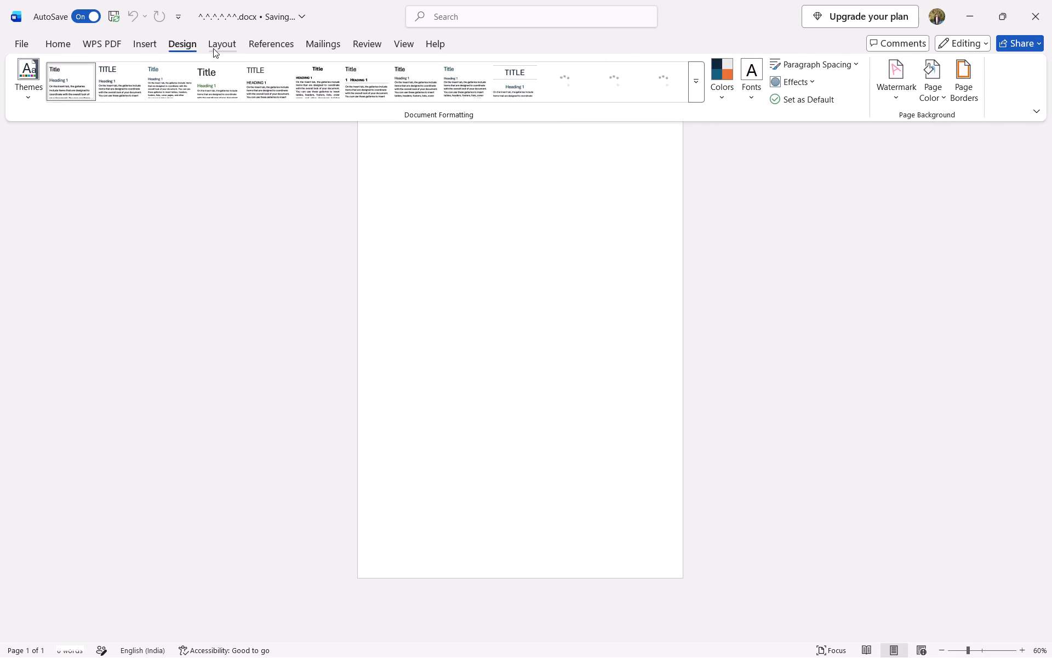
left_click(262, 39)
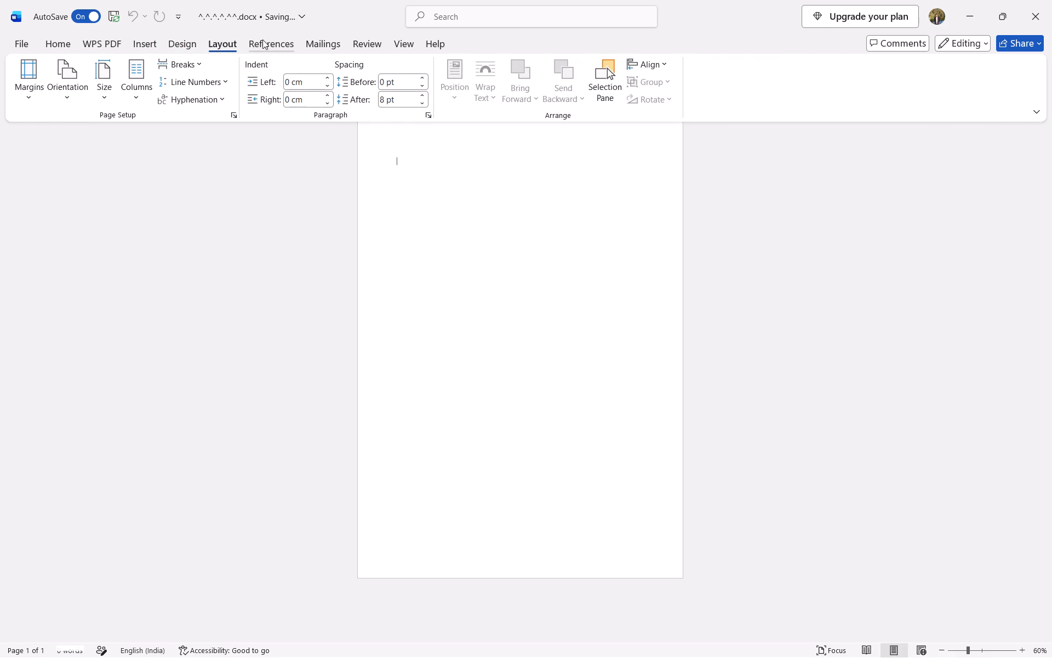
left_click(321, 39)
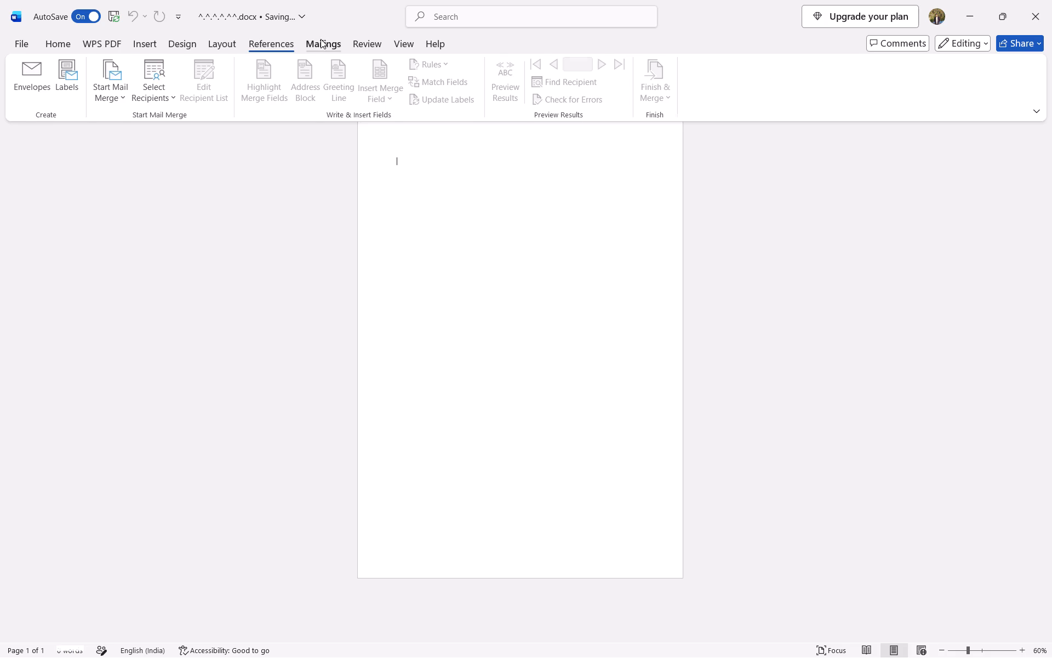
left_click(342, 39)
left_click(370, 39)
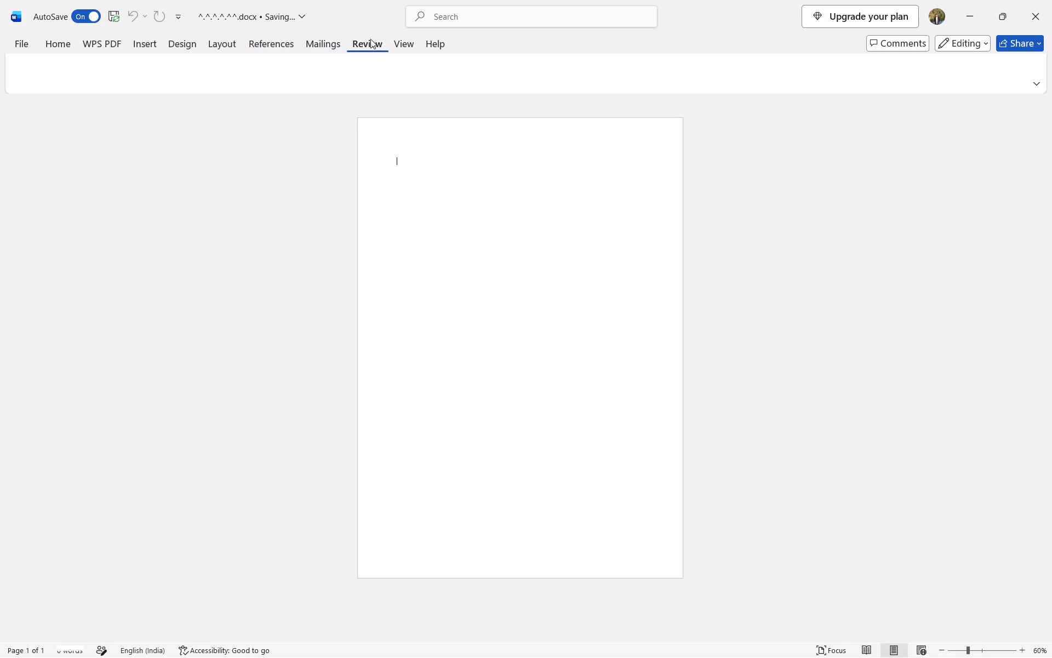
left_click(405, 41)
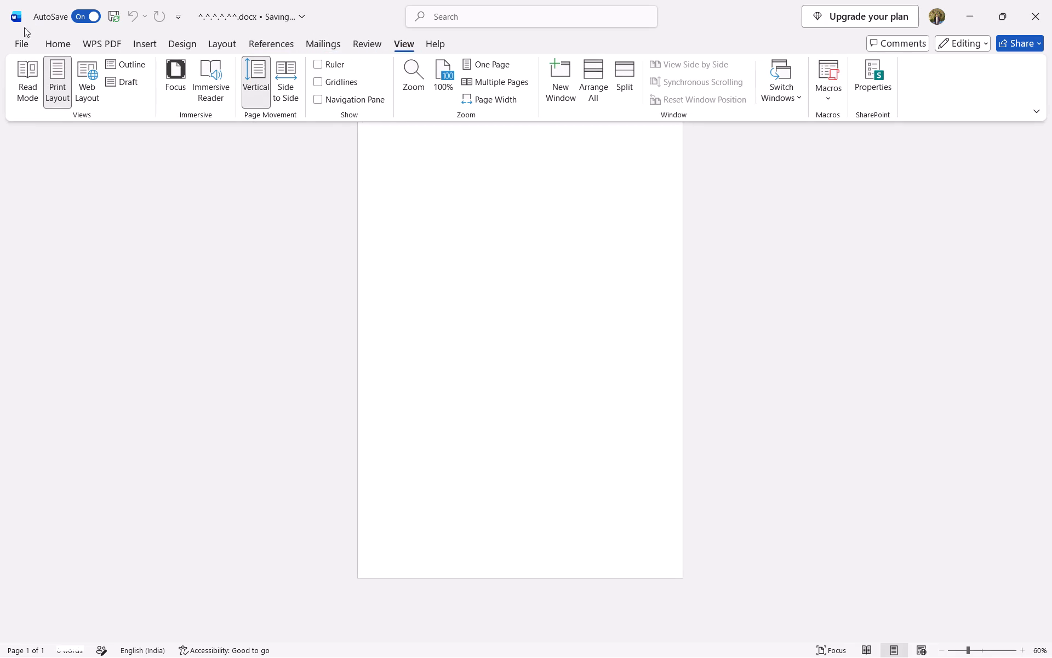
Open the résumé PDF with the underscore-separated full name from the PDF folder in Documents.
left_click(31, 36)
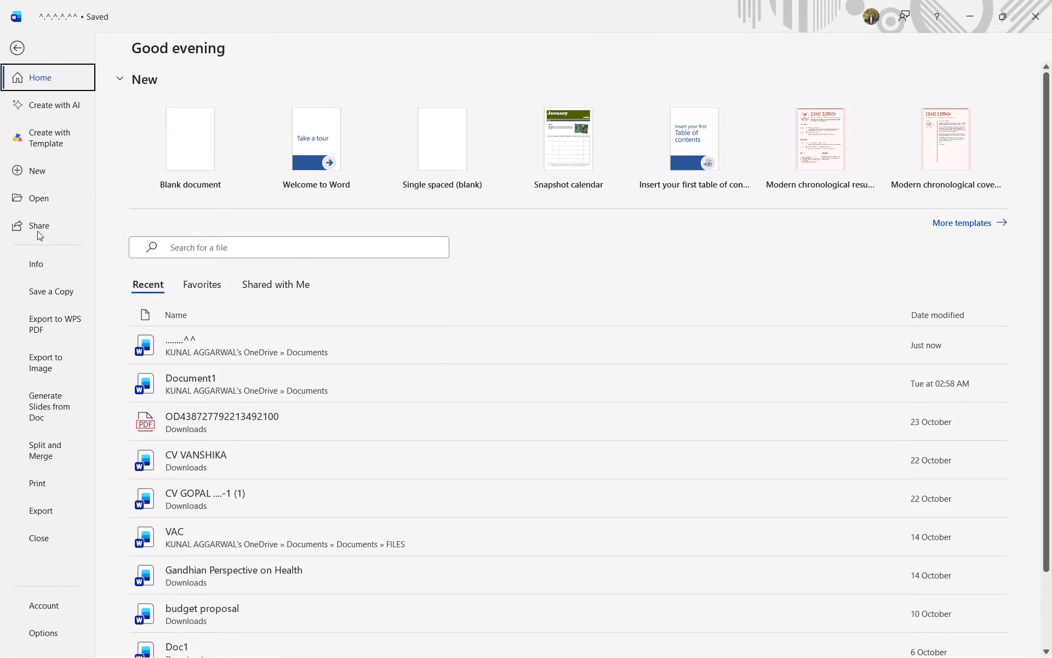
left_click(42, 202)
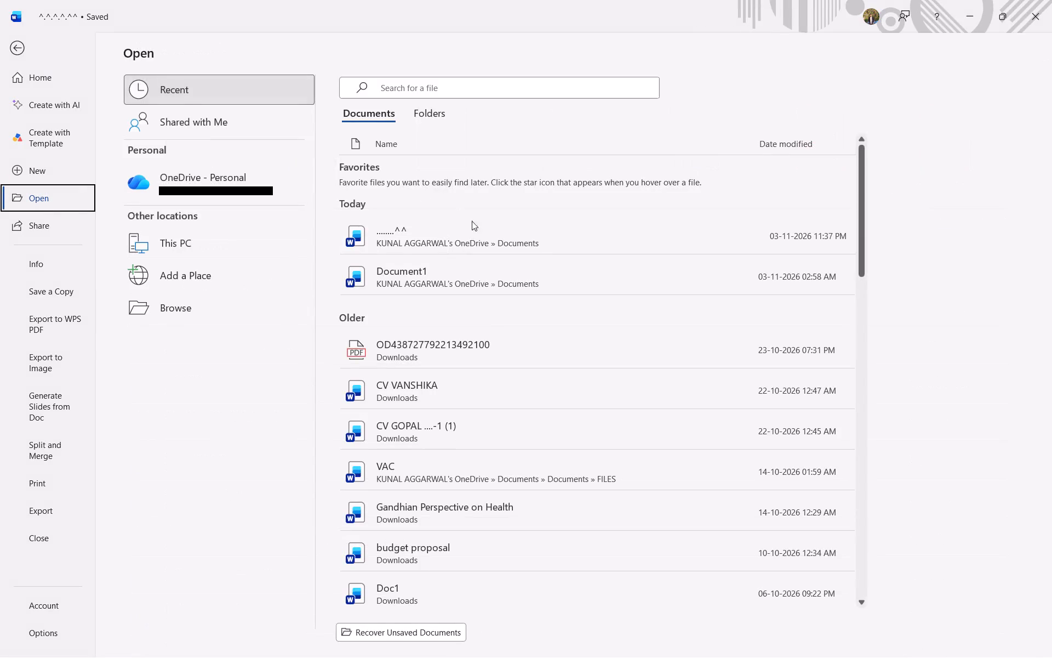
left_click(187, 257)
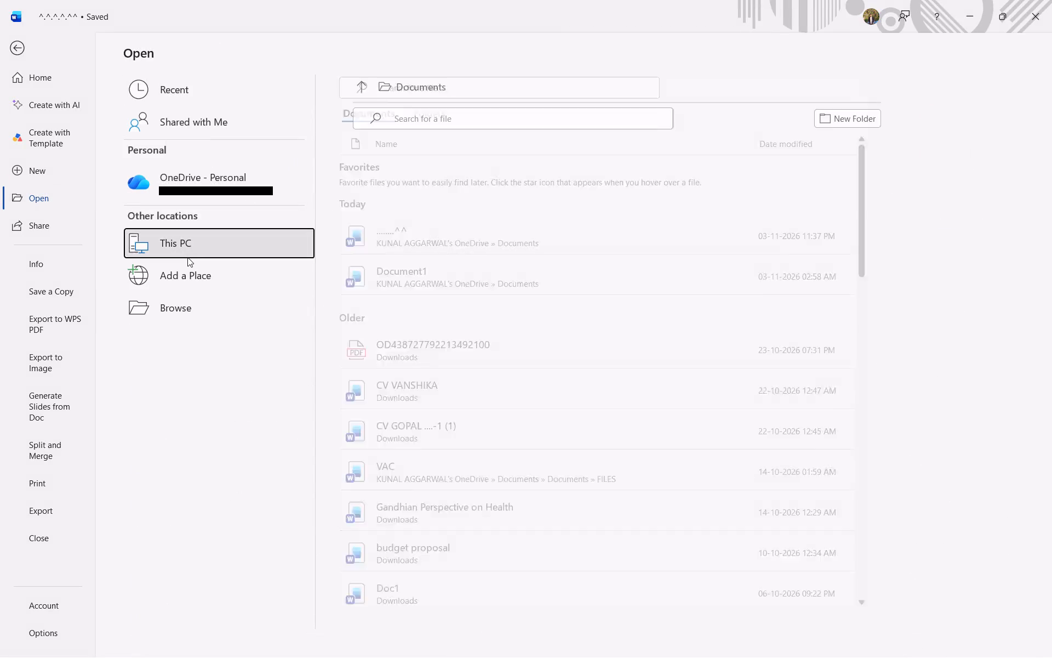
left_click(259, 297)
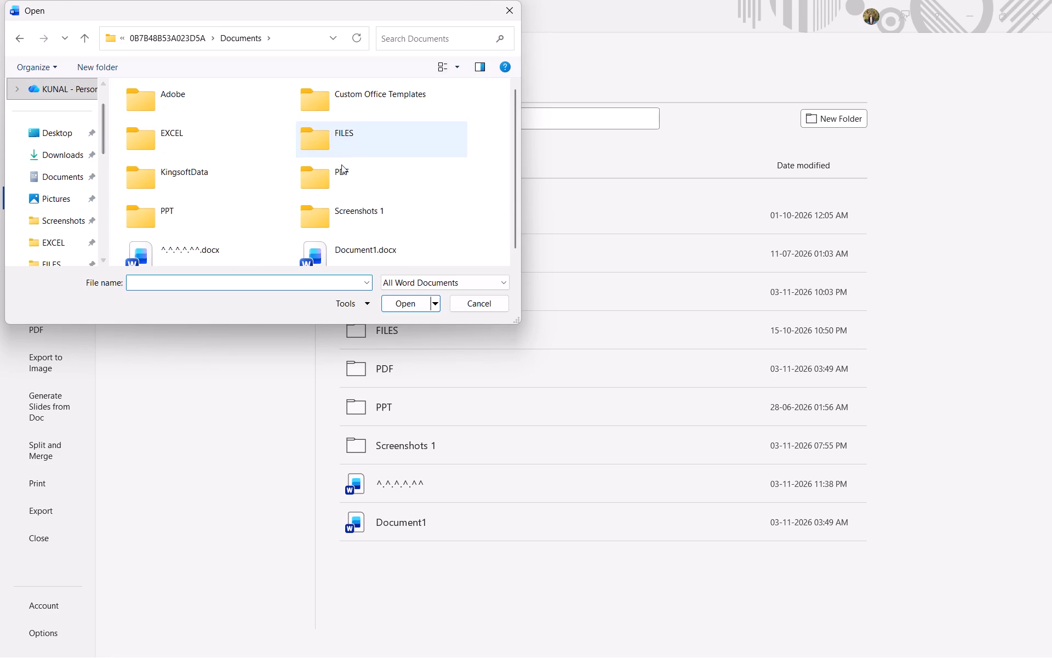
double_click(340, 167)
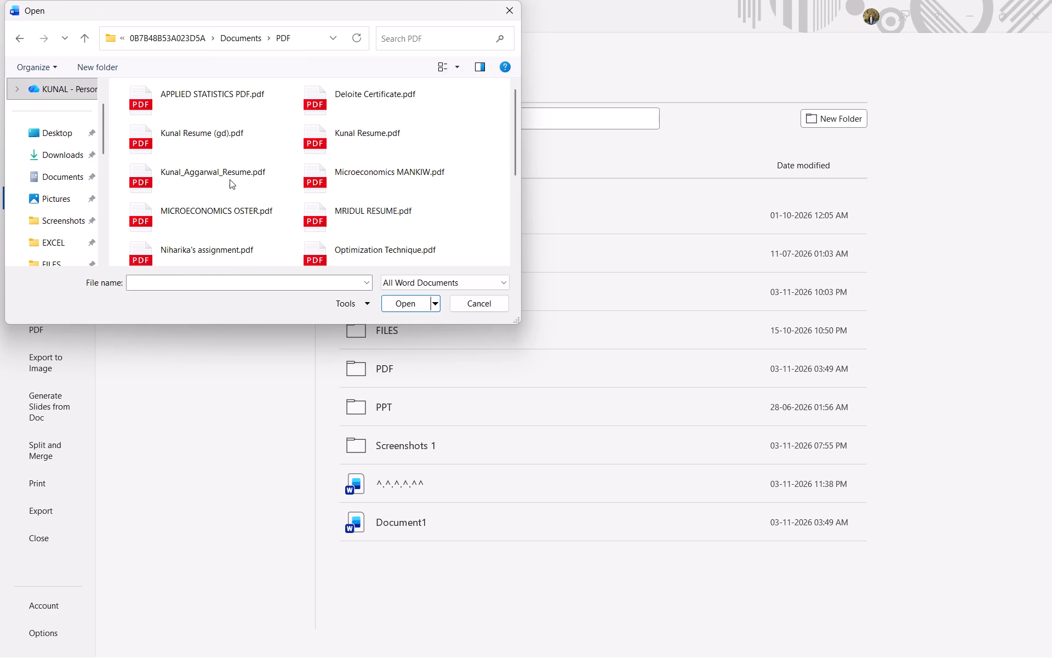
left_click(230, 179)
left_click(407, 305)
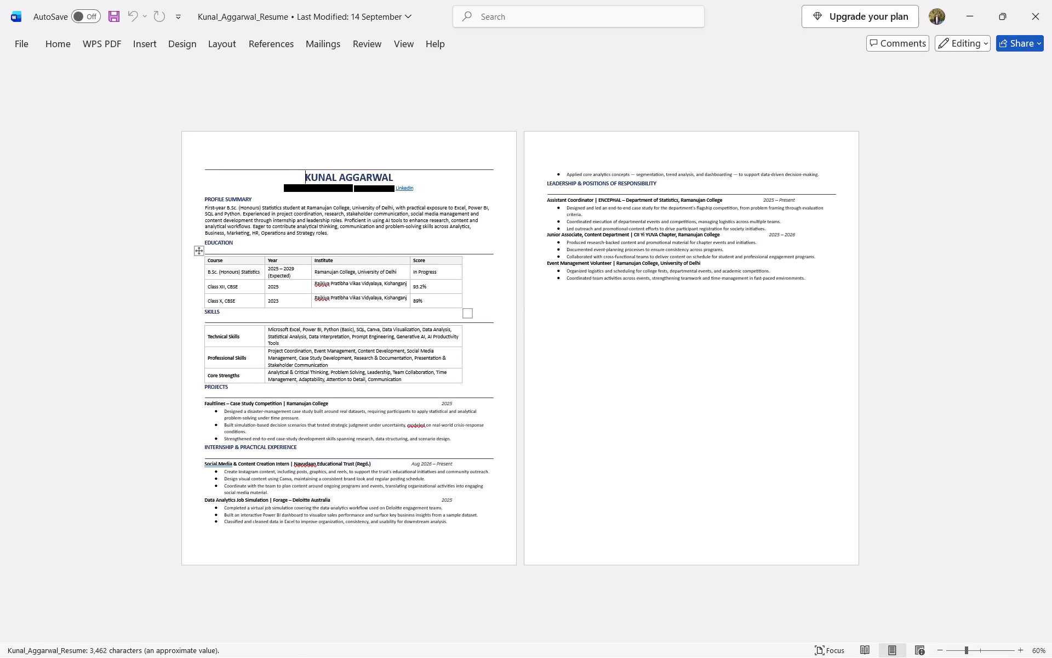
Delete the upper of the two overlapping decorative line shapes above the name heading.
scroll(582, 495, "up", 4, "ctrl")
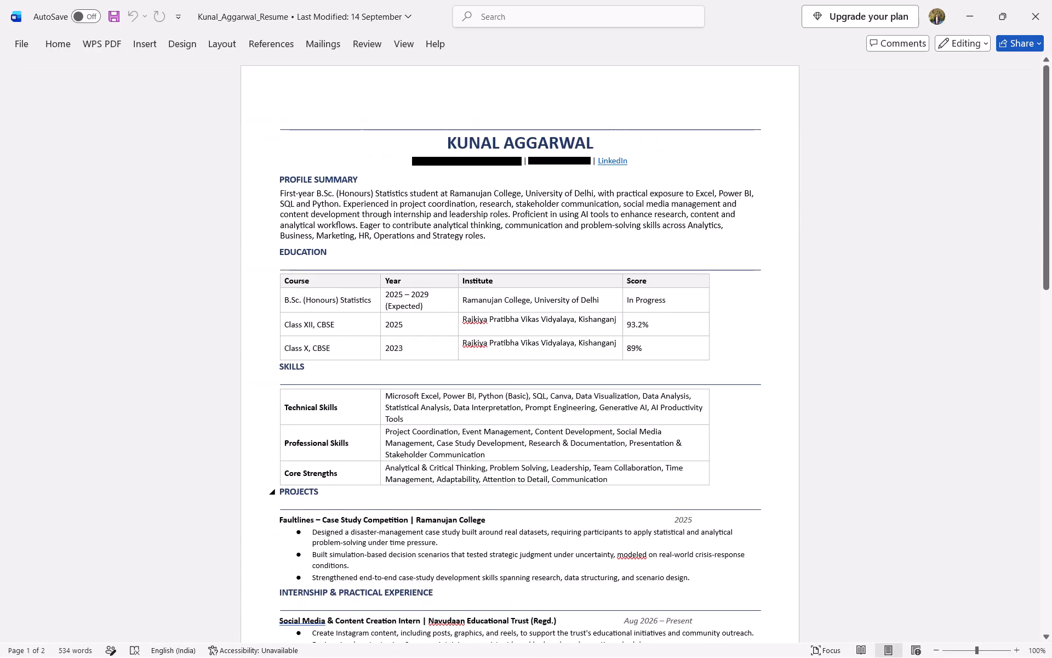
left_click(705, 132)
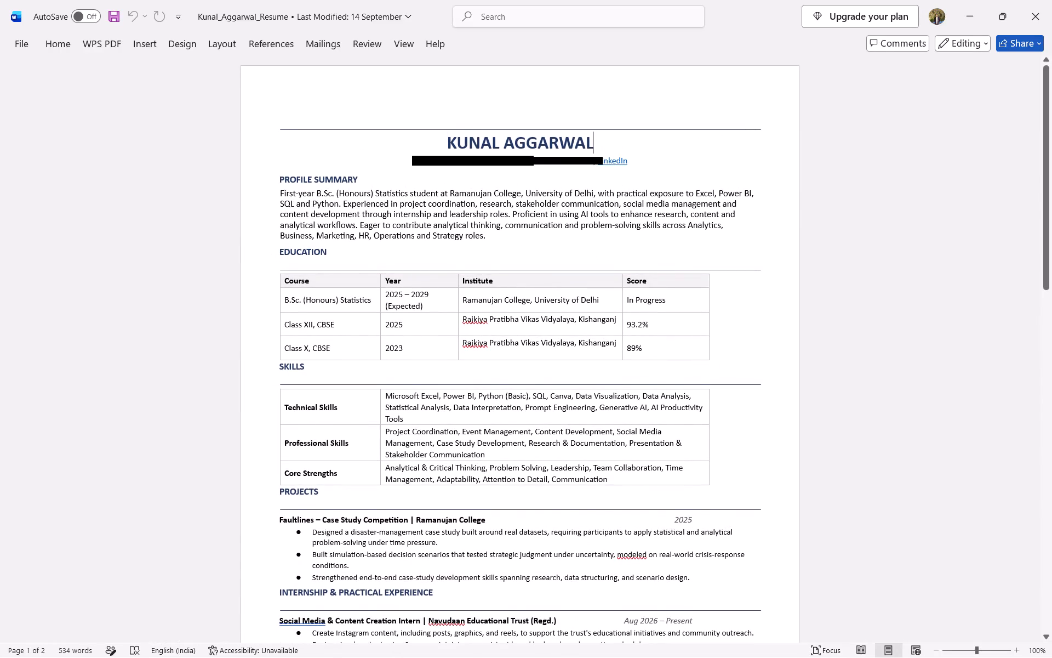
left_click(302, 129)
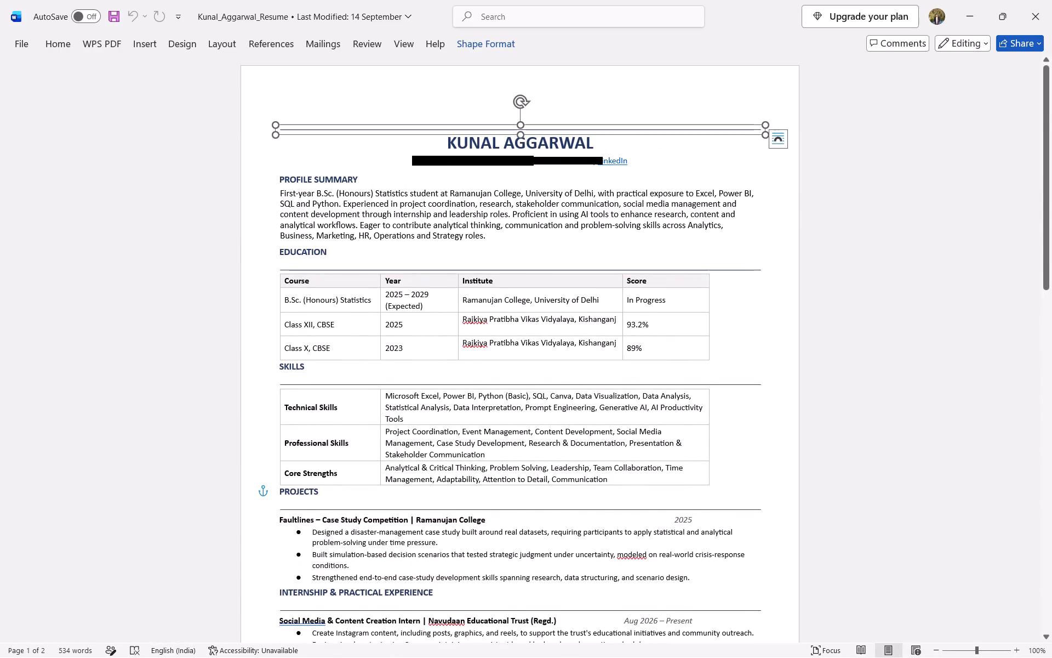
left_click(302, 129)
key("Delete")
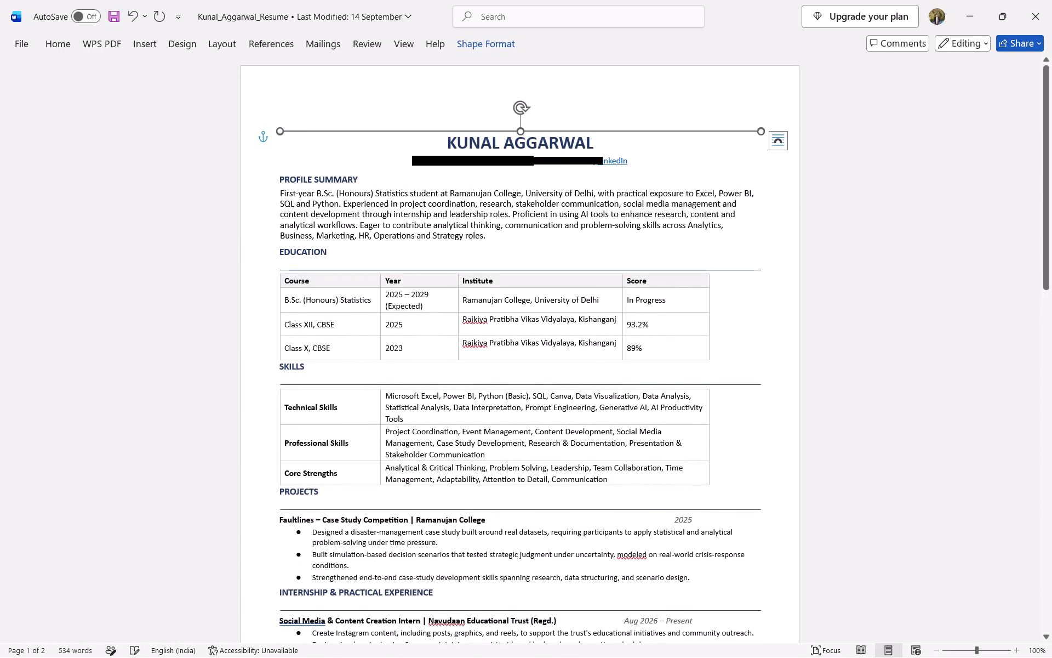
Shift the remaining horizontal line above the name heading slightly toward the page's right margin.
left_click(302, 129)
left_click_drag(311, 129, 314, 72)
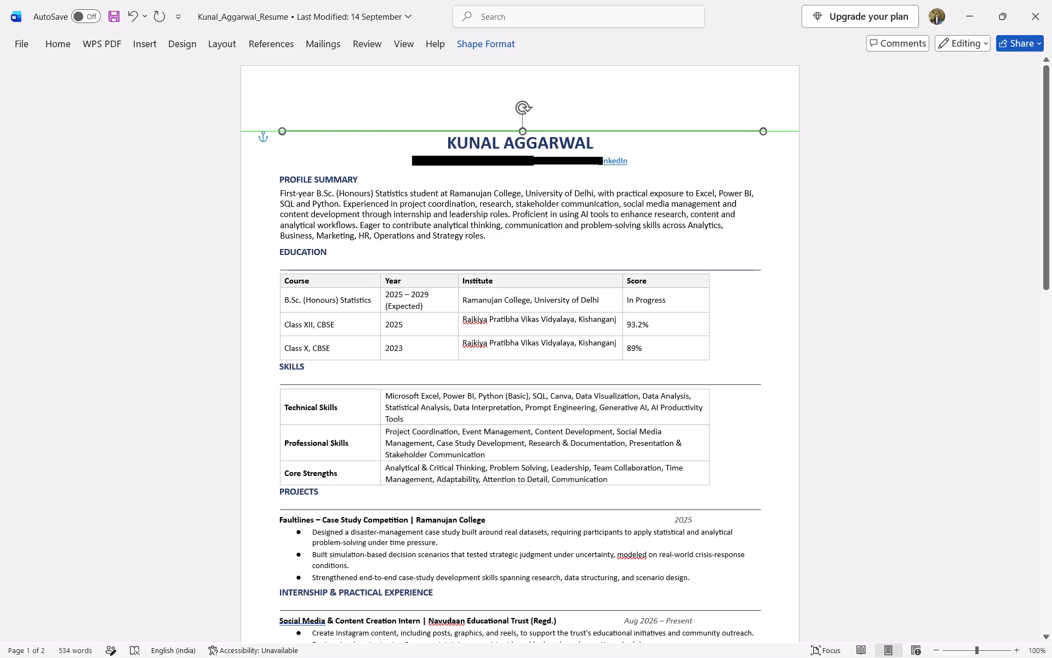
left_click_drag(314, 72, 322, 56)
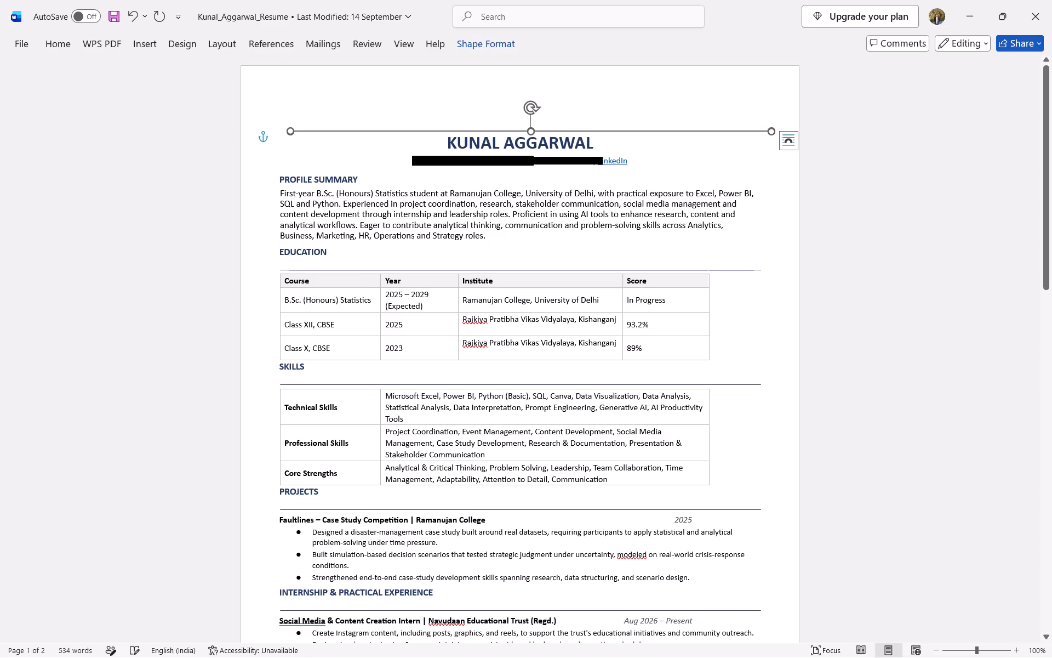
left_click(329, 131)
double_click(329, 131)
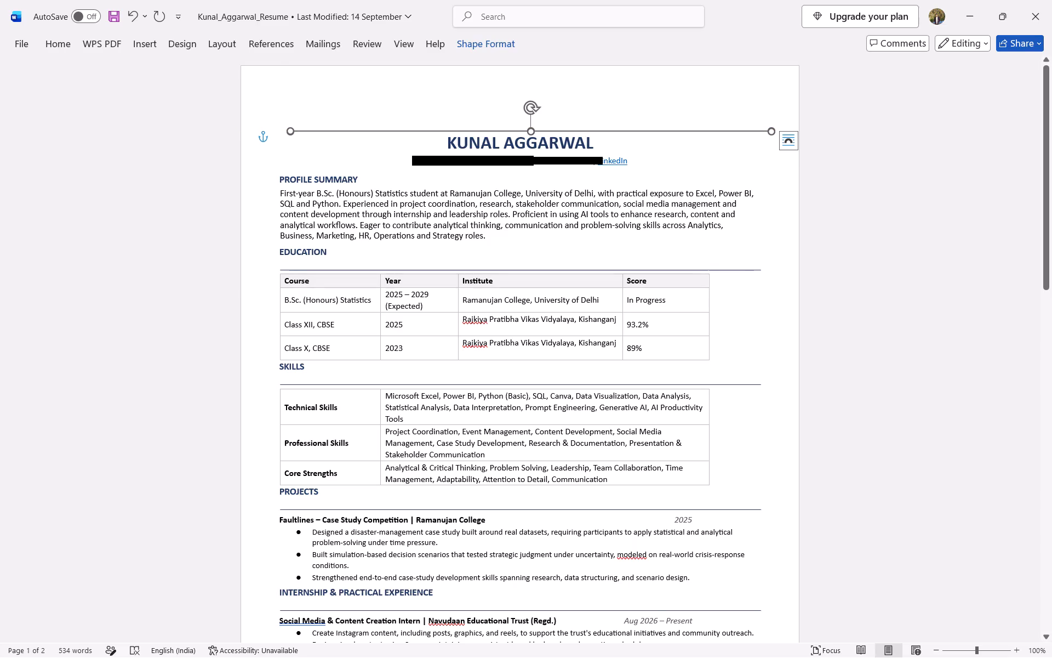
left_click(395, 125)
left_click(387, 132)
left_click(339, 126)
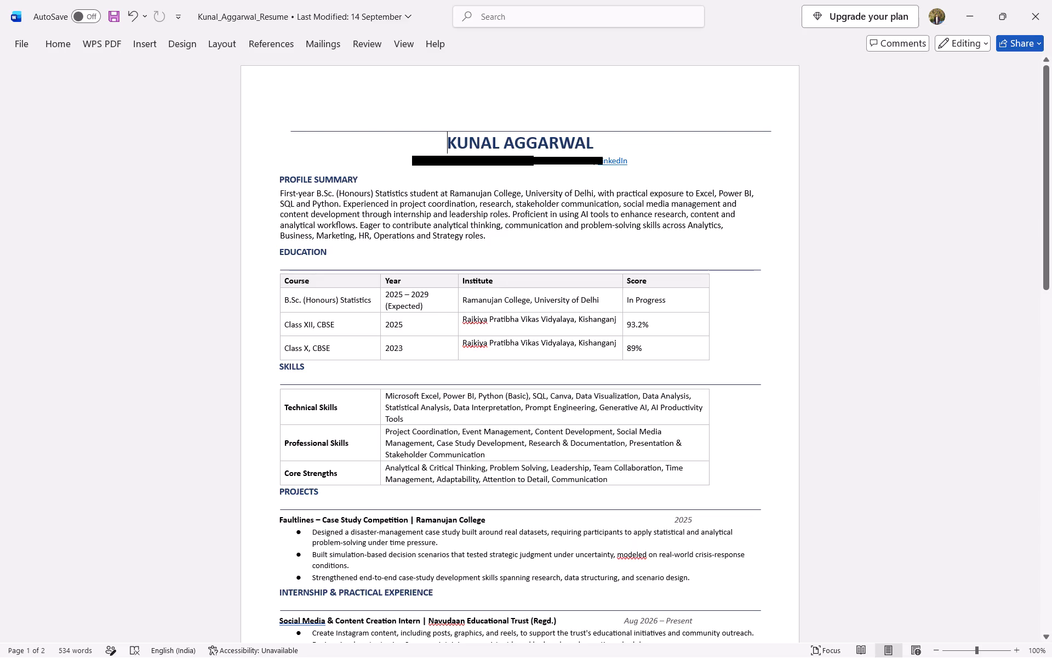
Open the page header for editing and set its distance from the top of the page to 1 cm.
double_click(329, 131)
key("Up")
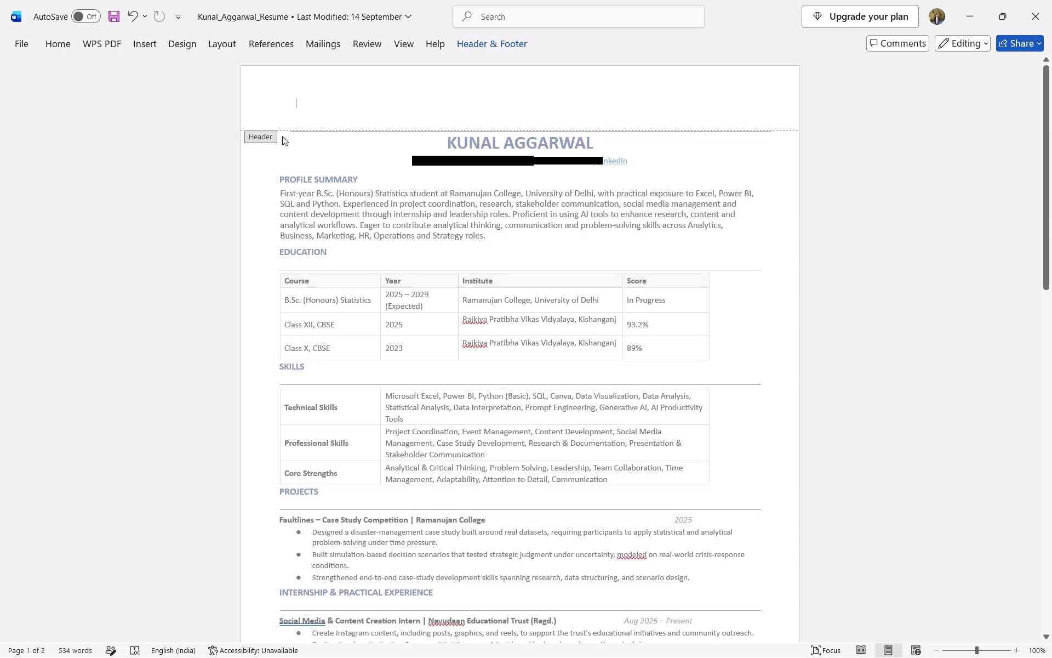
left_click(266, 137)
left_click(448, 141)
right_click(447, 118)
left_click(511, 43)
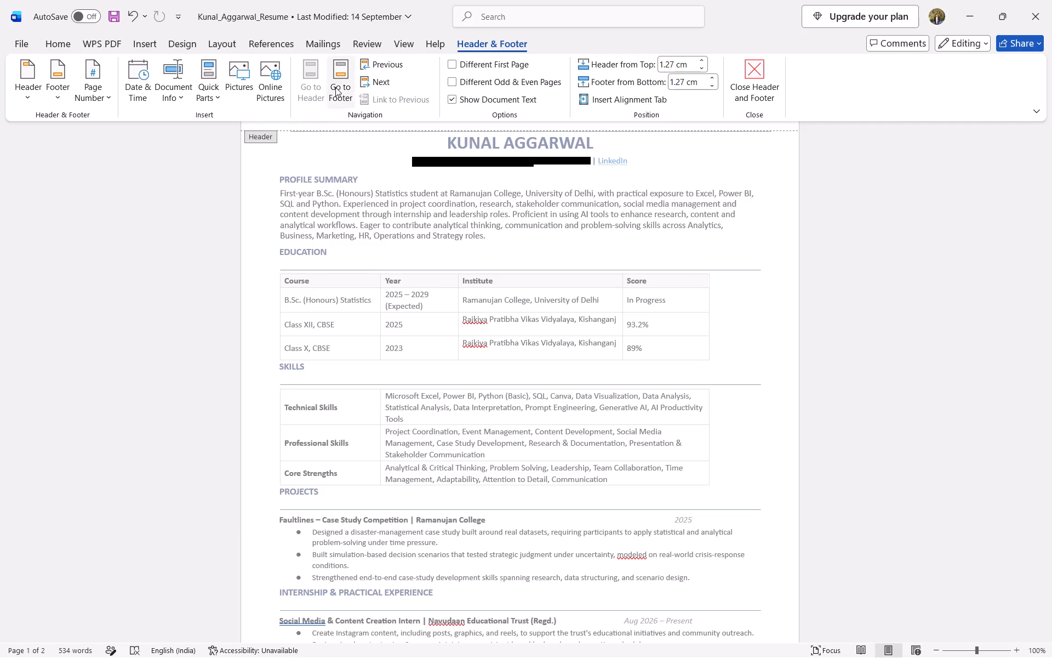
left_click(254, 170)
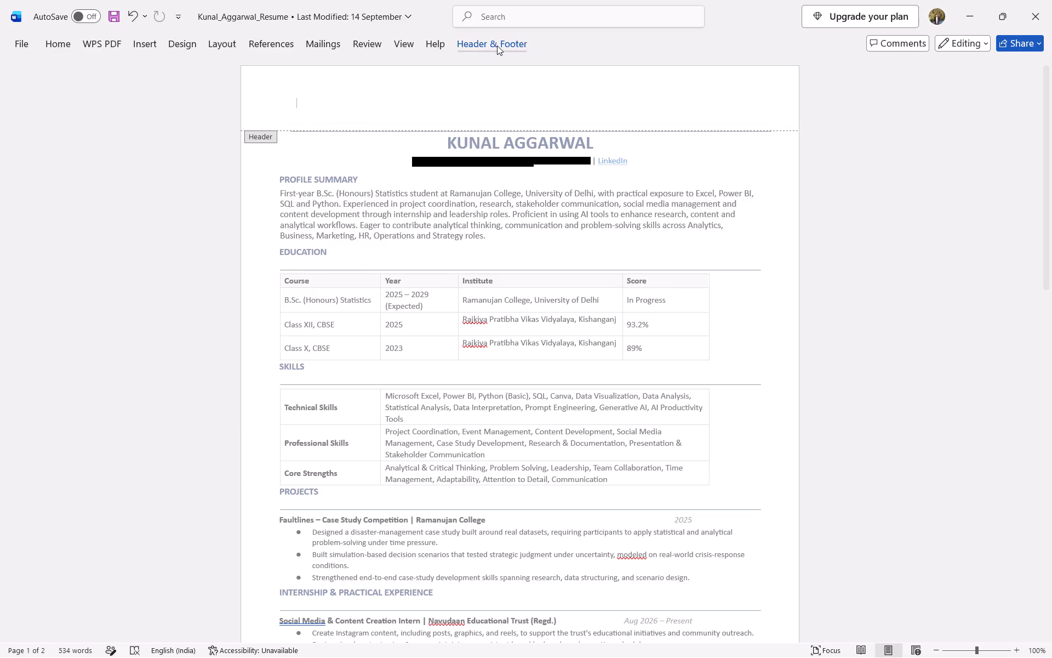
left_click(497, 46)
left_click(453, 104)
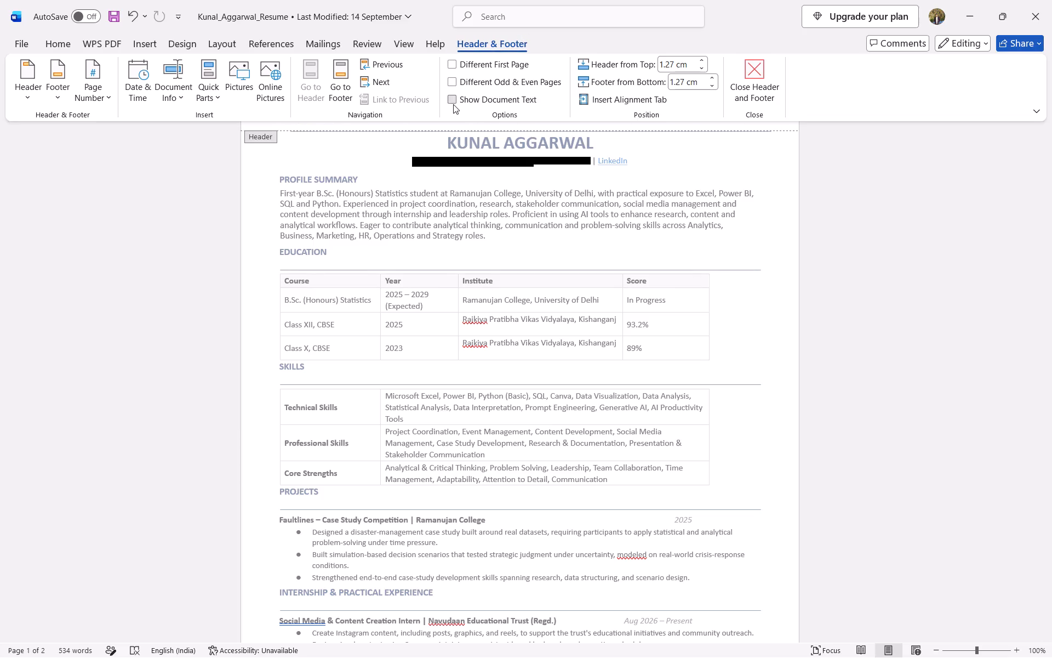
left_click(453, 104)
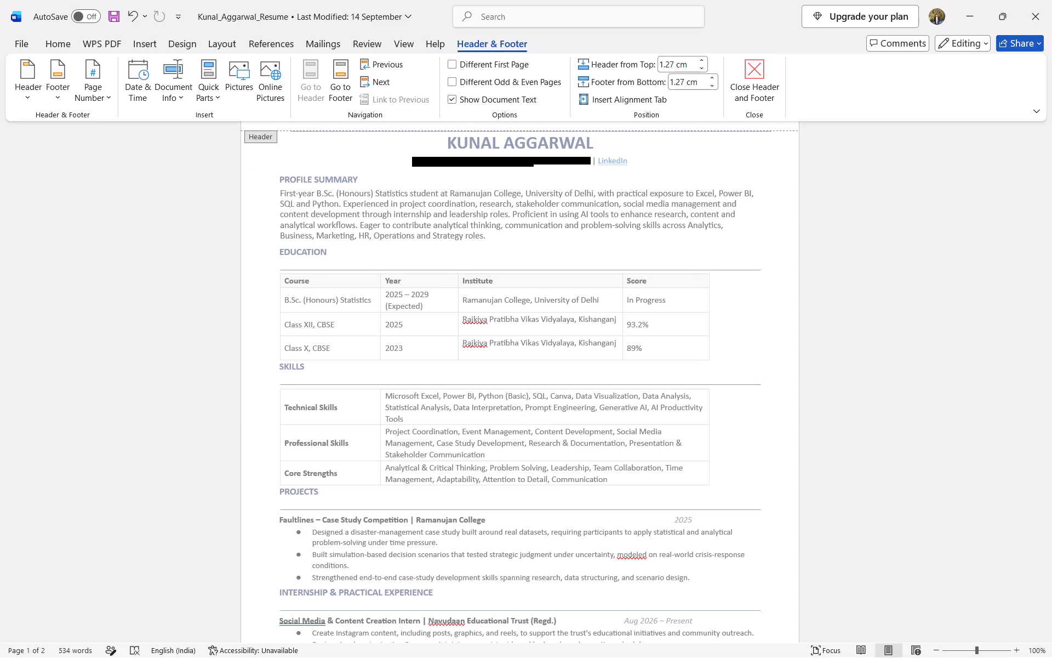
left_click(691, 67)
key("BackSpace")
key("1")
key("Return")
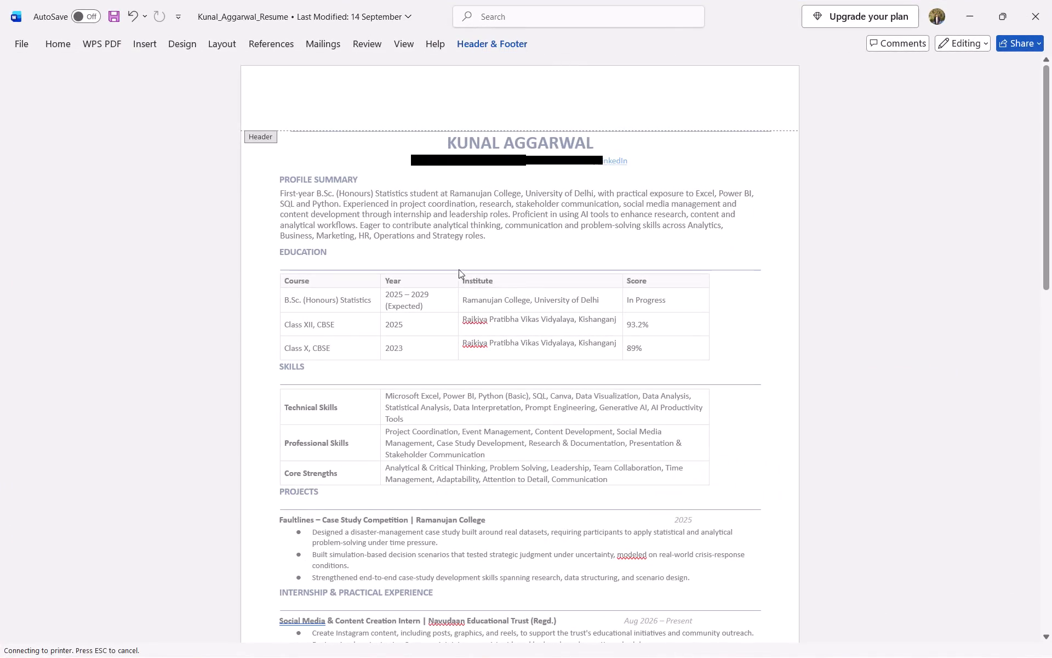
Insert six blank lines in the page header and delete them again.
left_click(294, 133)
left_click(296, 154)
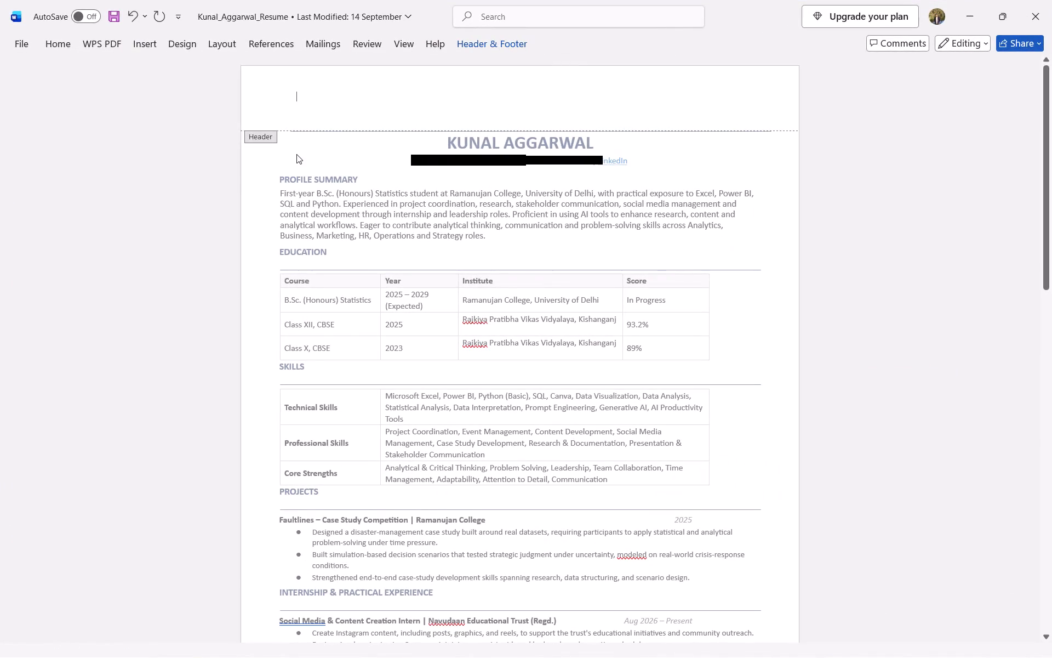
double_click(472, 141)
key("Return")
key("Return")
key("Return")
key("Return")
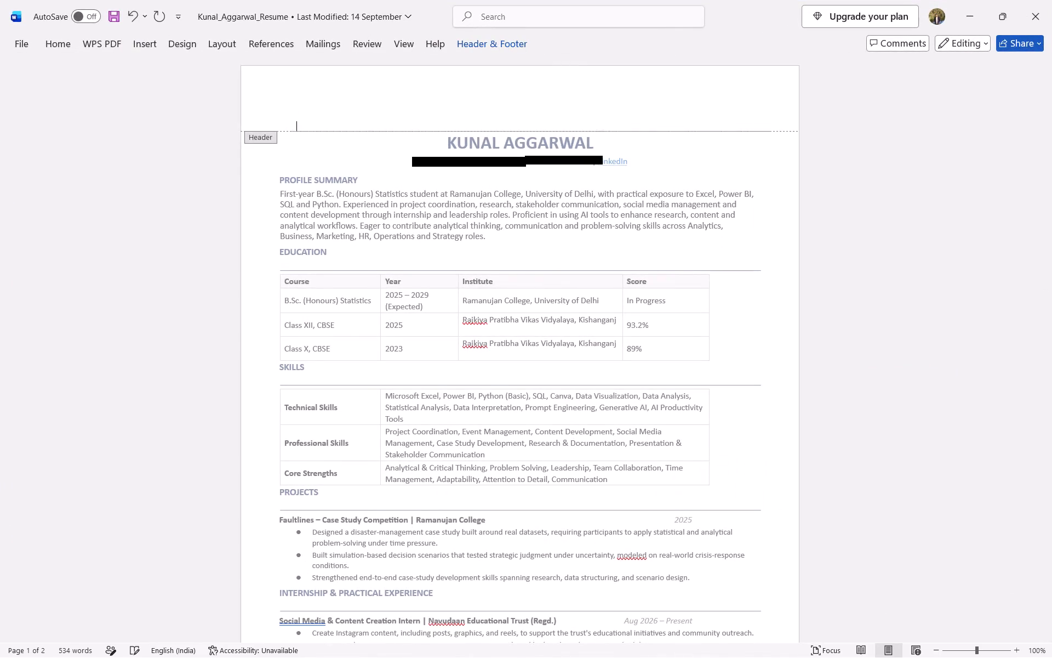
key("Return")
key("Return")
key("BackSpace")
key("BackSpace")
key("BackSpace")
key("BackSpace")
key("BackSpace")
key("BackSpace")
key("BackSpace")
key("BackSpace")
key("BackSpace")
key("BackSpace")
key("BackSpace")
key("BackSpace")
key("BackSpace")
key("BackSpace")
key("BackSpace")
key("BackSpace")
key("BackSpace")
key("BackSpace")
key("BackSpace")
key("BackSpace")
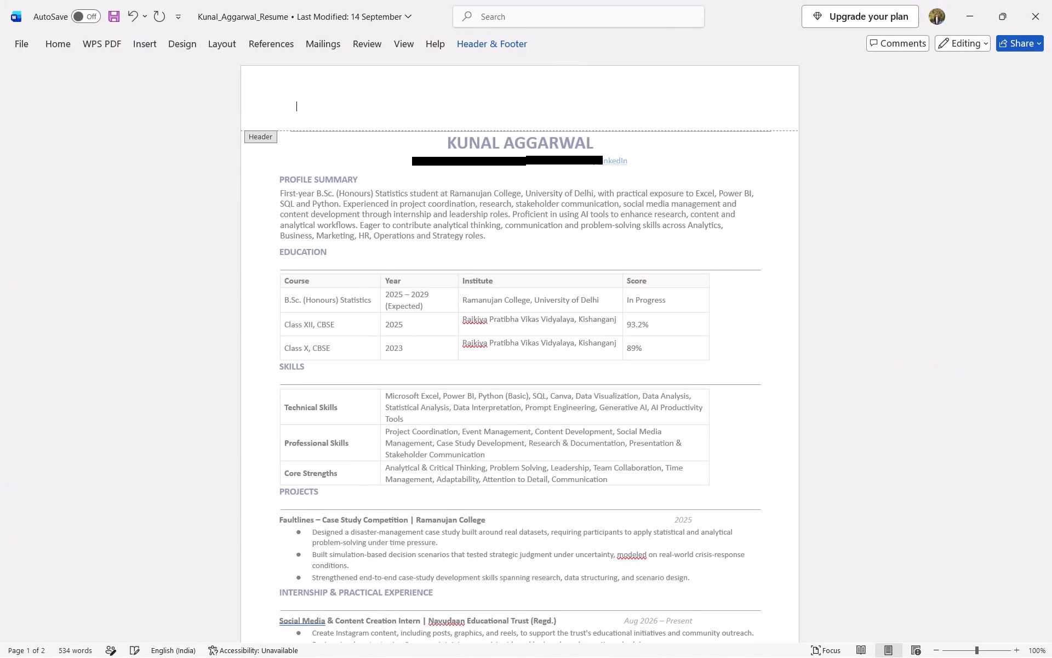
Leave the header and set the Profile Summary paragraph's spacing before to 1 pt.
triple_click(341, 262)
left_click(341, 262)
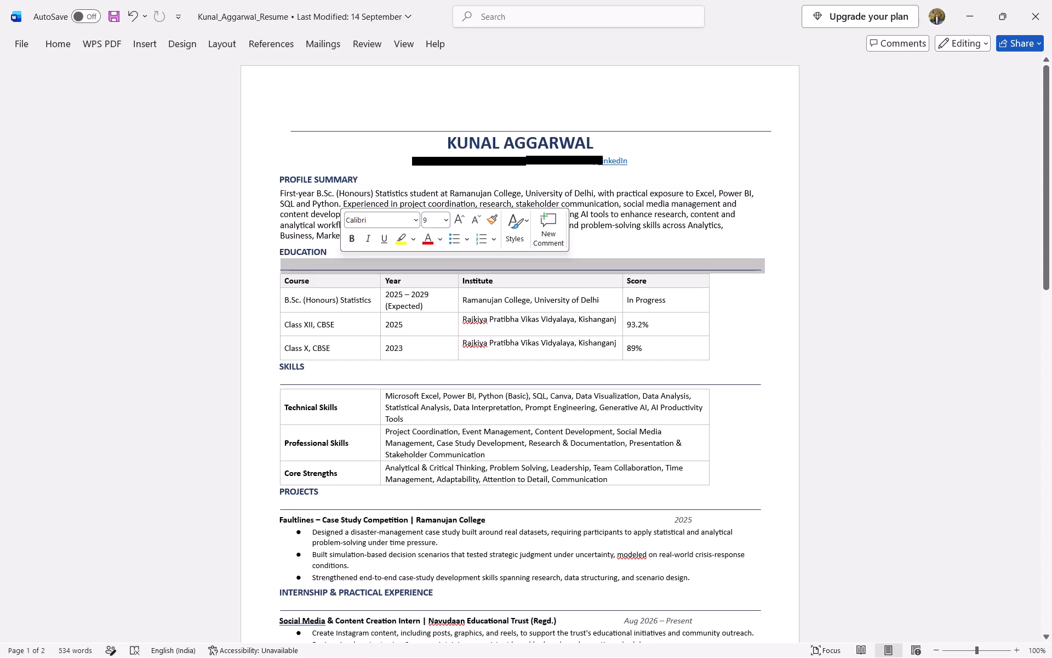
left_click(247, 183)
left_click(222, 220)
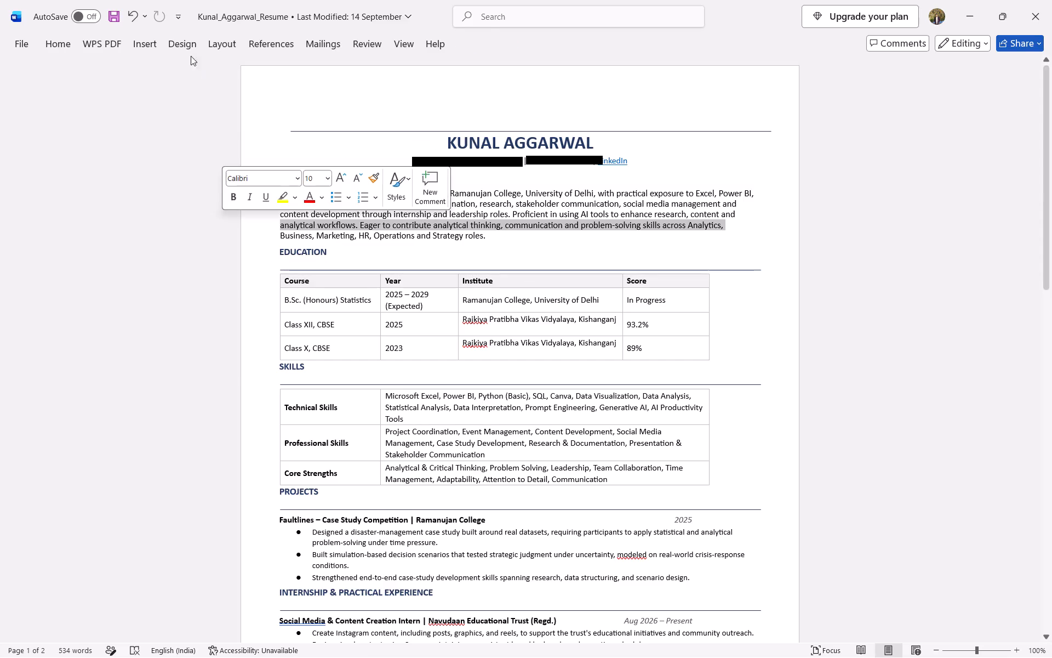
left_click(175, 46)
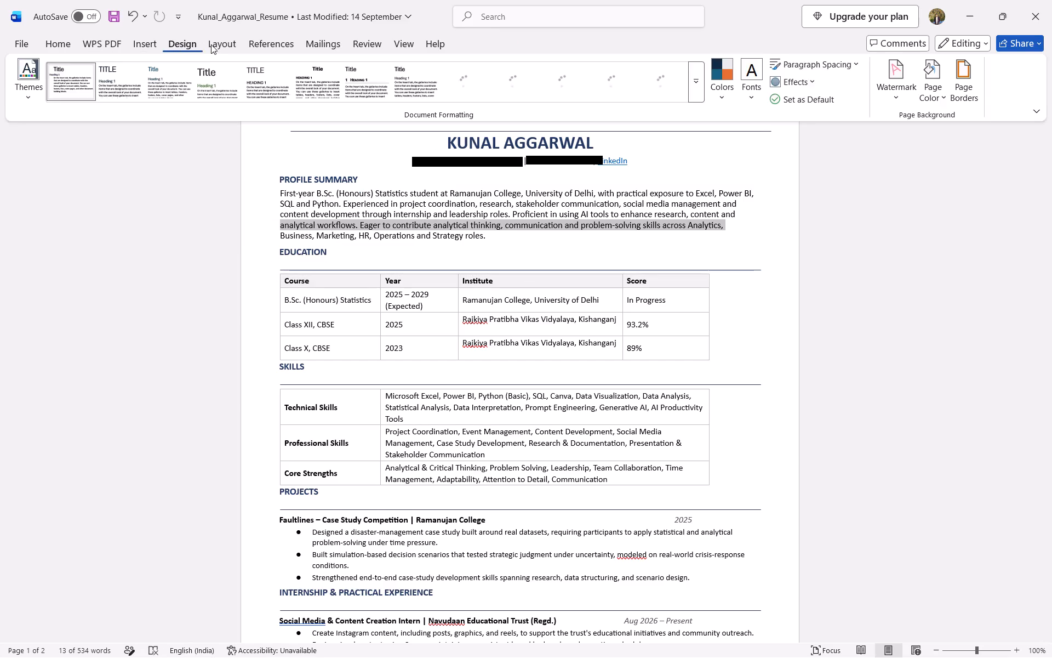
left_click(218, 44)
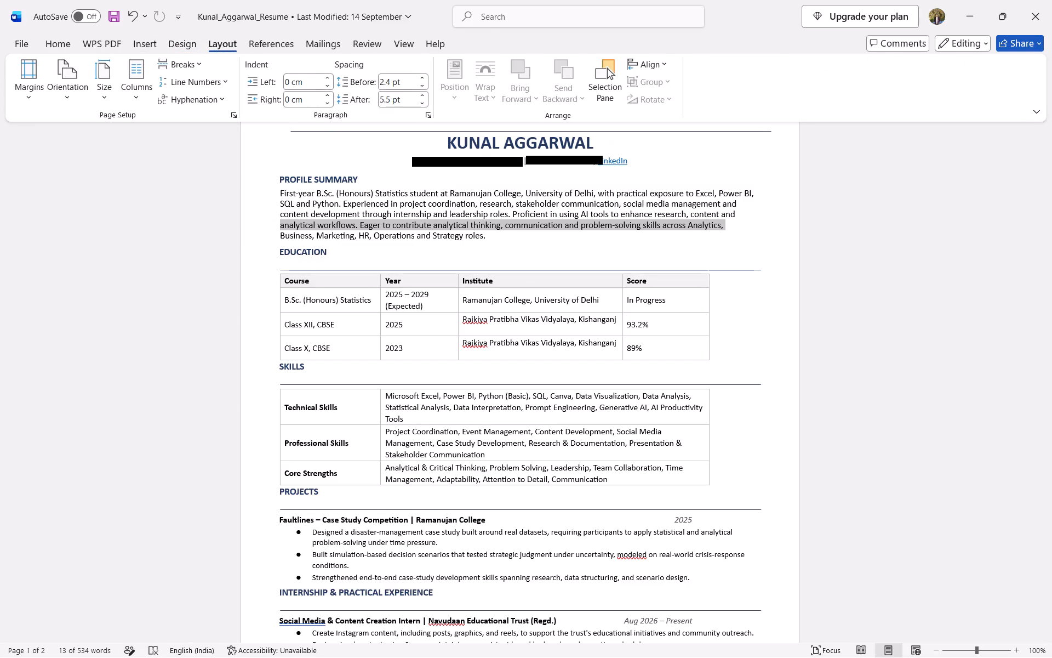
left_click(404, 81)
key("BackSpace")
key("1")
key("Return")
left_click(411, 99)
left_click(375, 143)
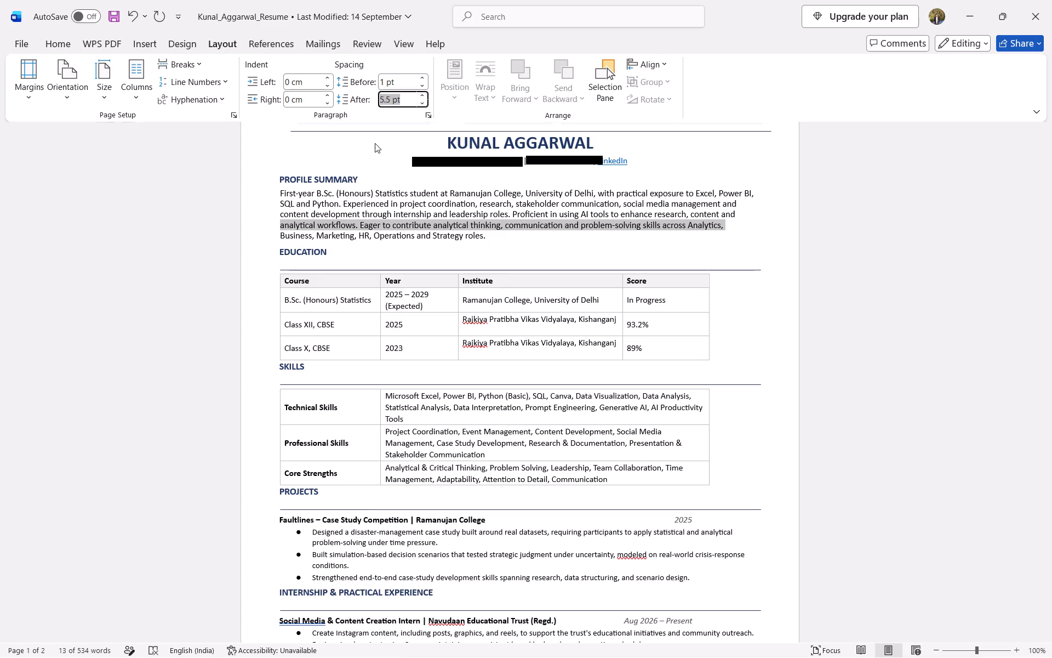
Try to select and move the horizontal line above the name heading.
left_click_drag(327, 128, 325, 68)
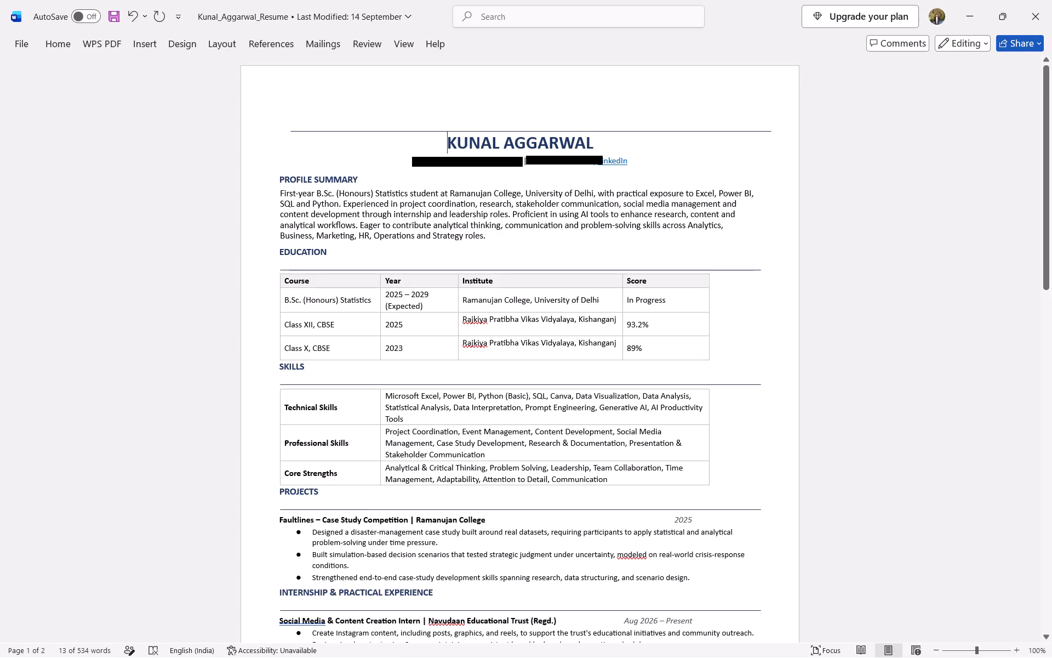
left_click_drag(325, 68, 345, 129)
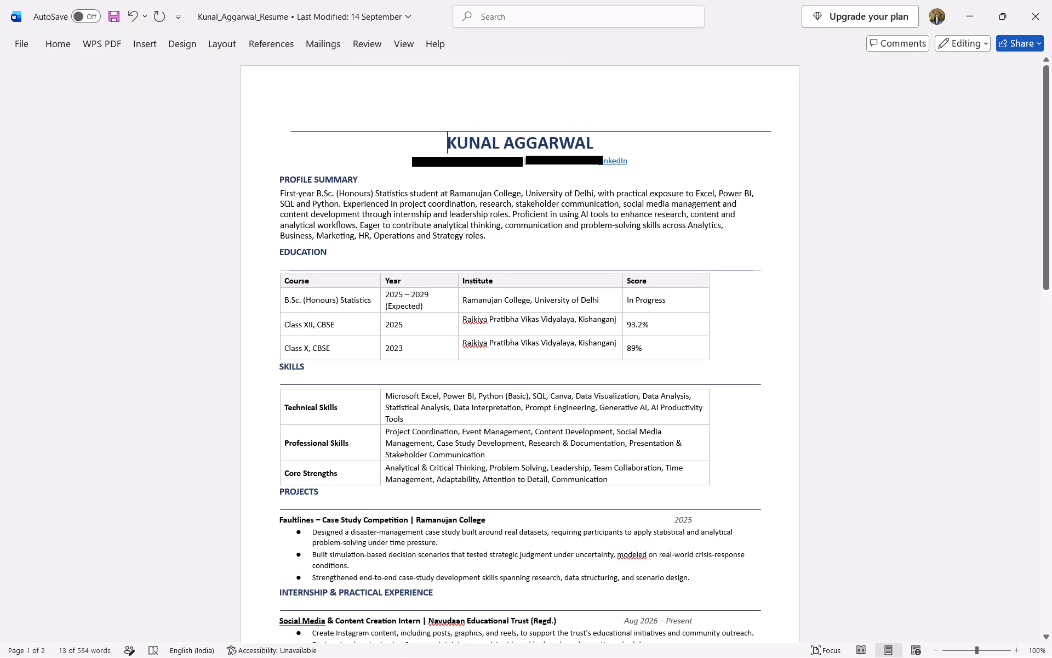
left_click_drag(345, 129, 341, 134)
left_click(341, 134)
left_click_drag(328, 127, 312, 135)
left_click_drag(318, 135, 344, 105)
Undo all edits made since opening the résumé, including the shift and deletion of the lines above the name heading.
key("ctrl+z")
key("ctrl+z")
key("ctrl+z")
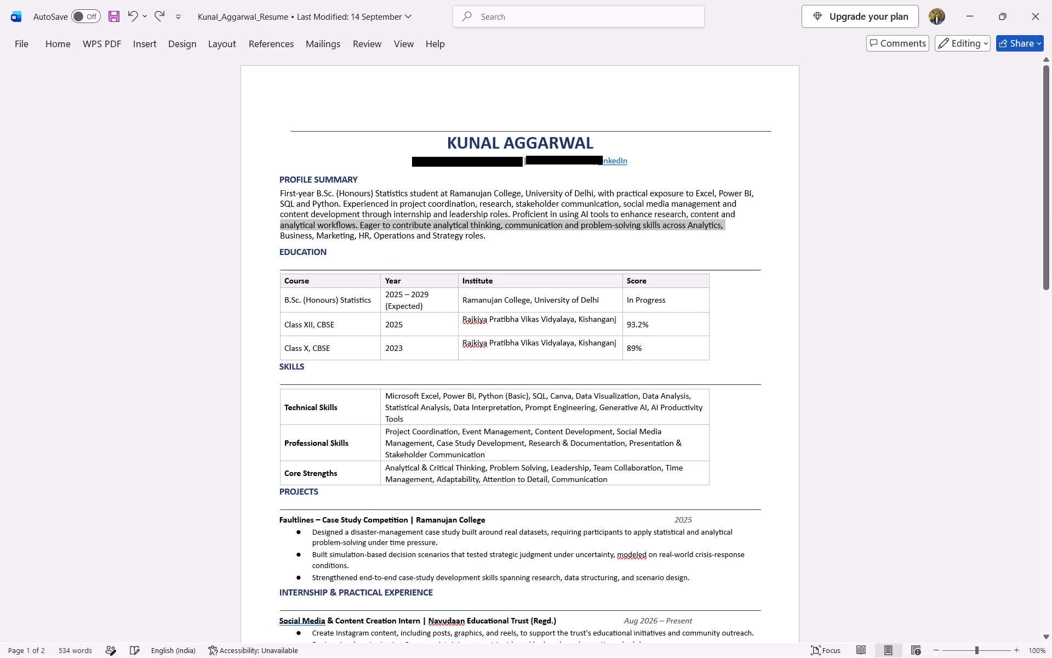
key("ctrl+z")
key("ctrl+z")
key("ctrl+z")
key("ctrl+z")
key("ctrl+z")
key("ctrl+z")
key("ctrl+z")
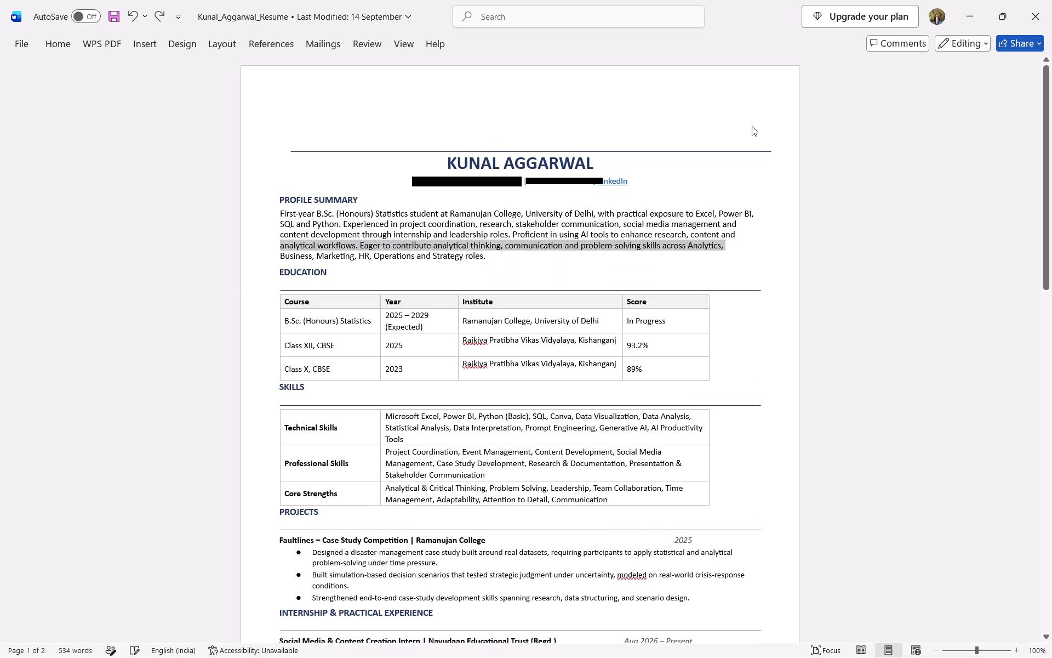
key("ctrl+z")
key("ctrl+z")
key("ctrl+z")
key("ctrl+z")
key("ctrl+z")
key("ctrl+z")
key("ctrl+z")
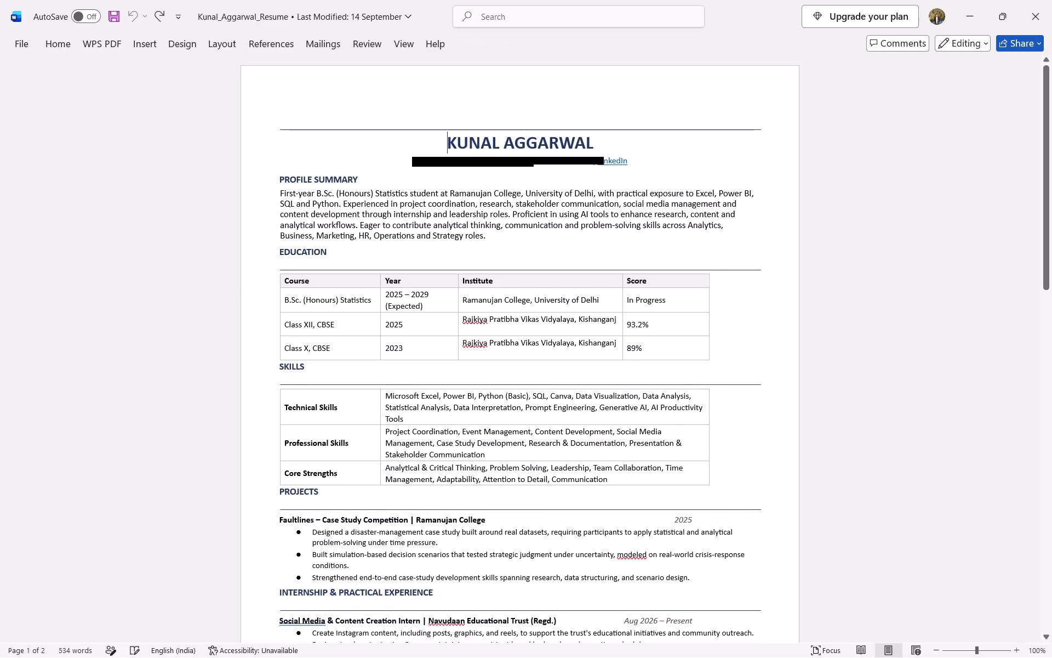
key("ctrl+z")
key("ctrl+z")
key("ctrl+z")
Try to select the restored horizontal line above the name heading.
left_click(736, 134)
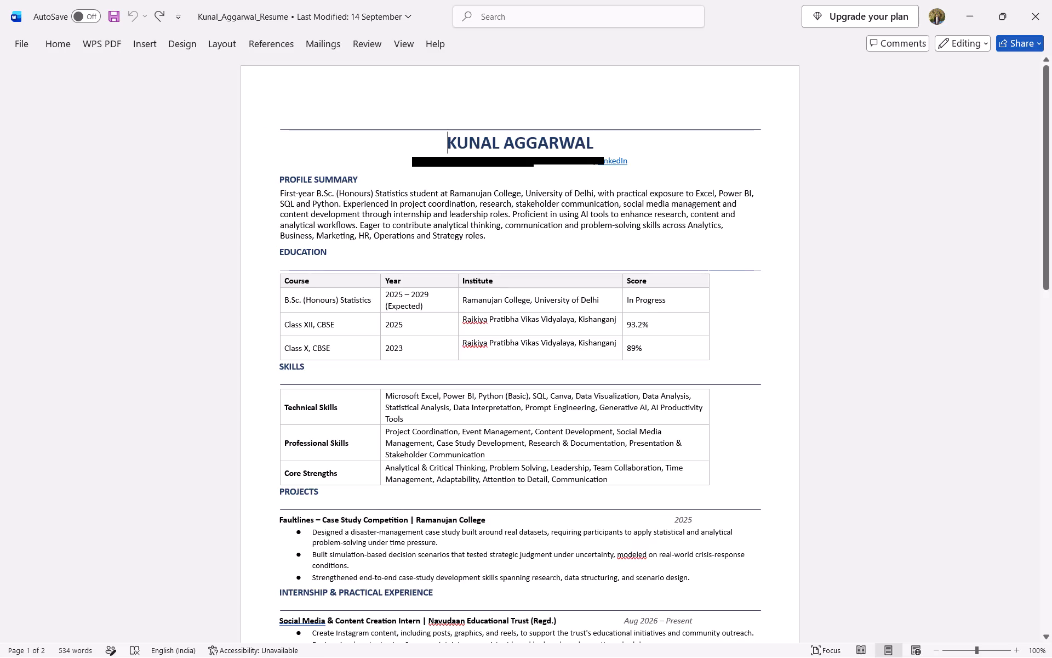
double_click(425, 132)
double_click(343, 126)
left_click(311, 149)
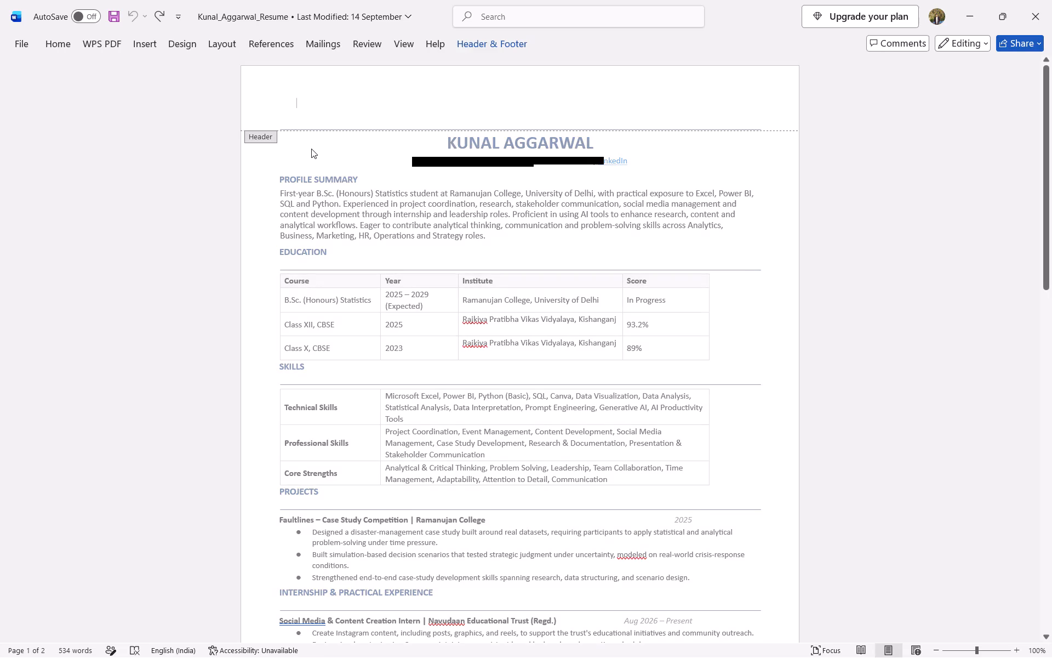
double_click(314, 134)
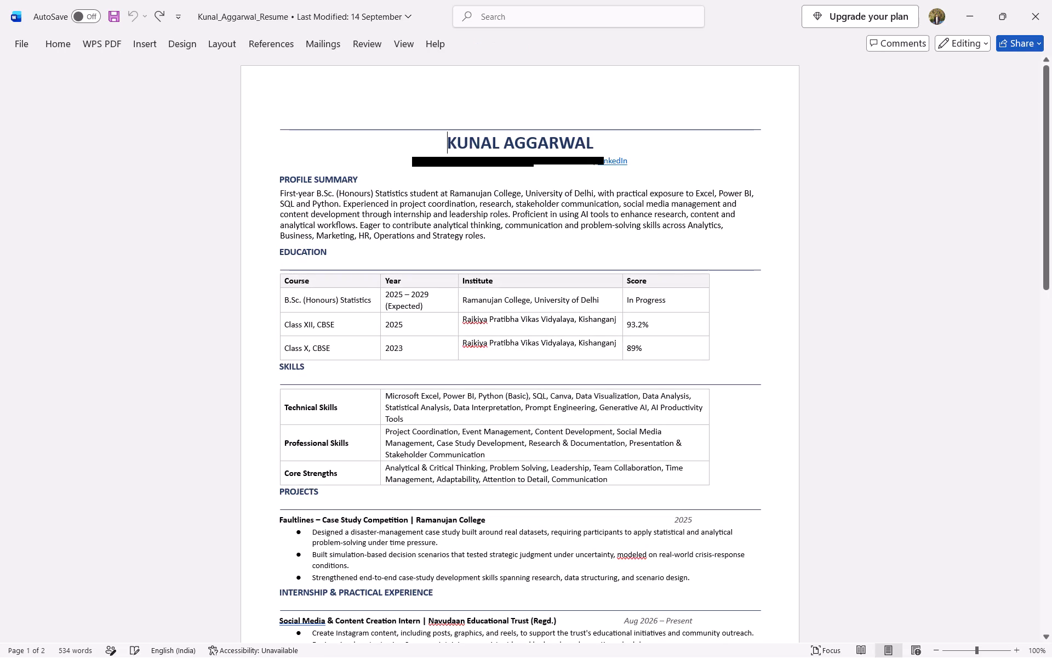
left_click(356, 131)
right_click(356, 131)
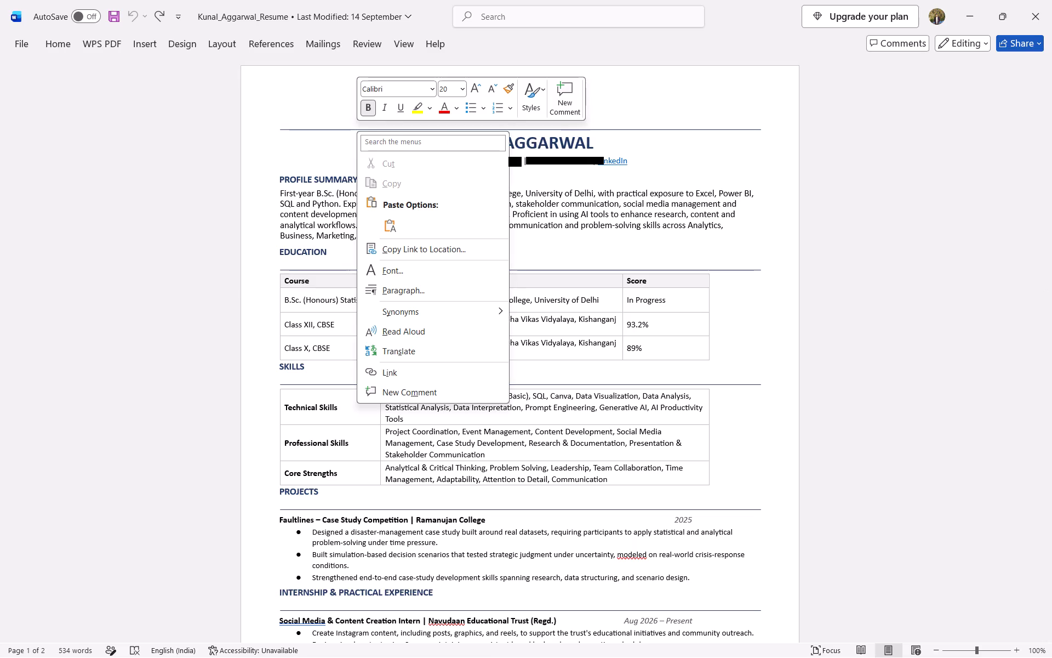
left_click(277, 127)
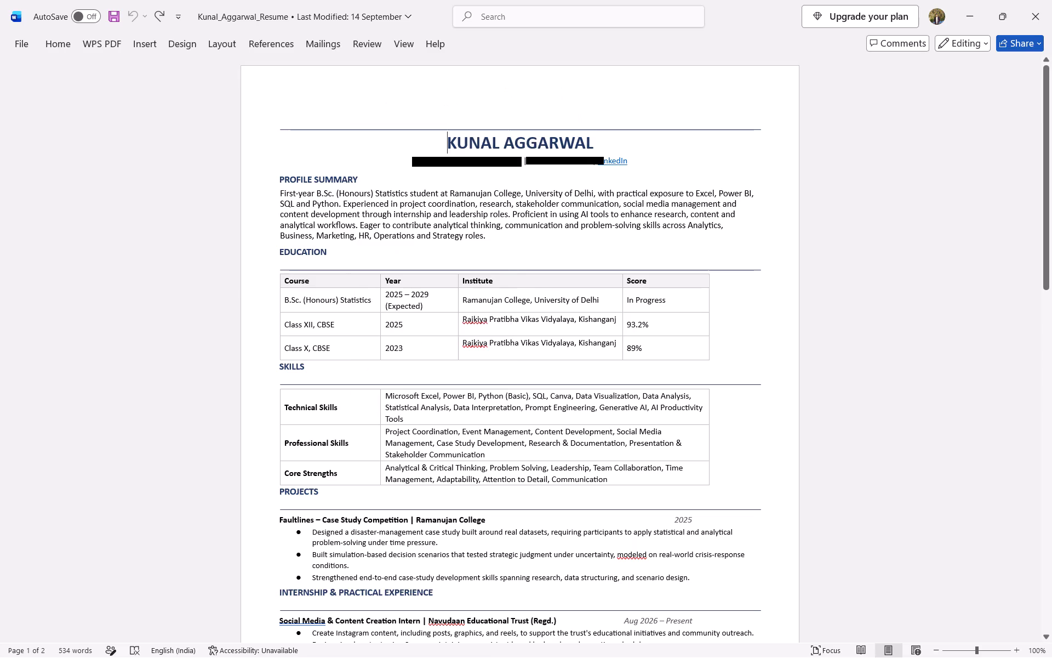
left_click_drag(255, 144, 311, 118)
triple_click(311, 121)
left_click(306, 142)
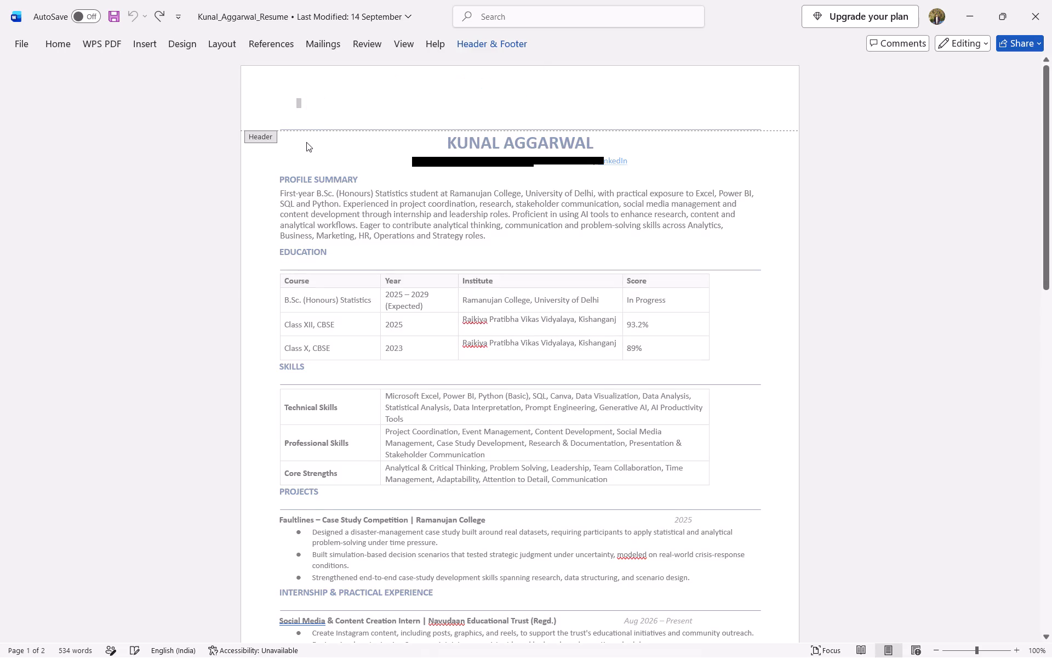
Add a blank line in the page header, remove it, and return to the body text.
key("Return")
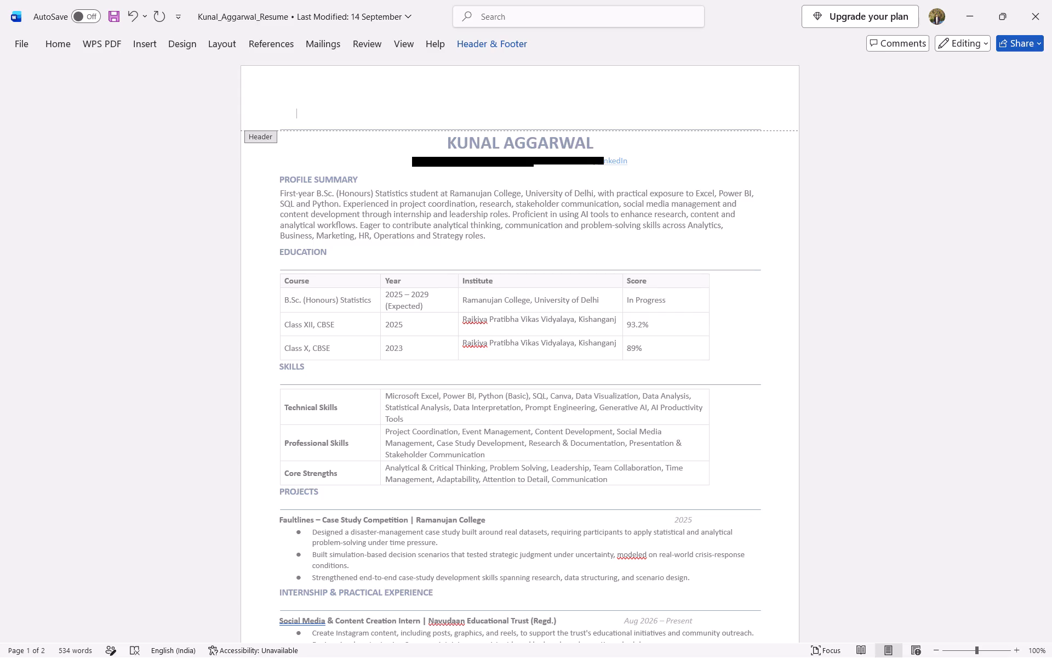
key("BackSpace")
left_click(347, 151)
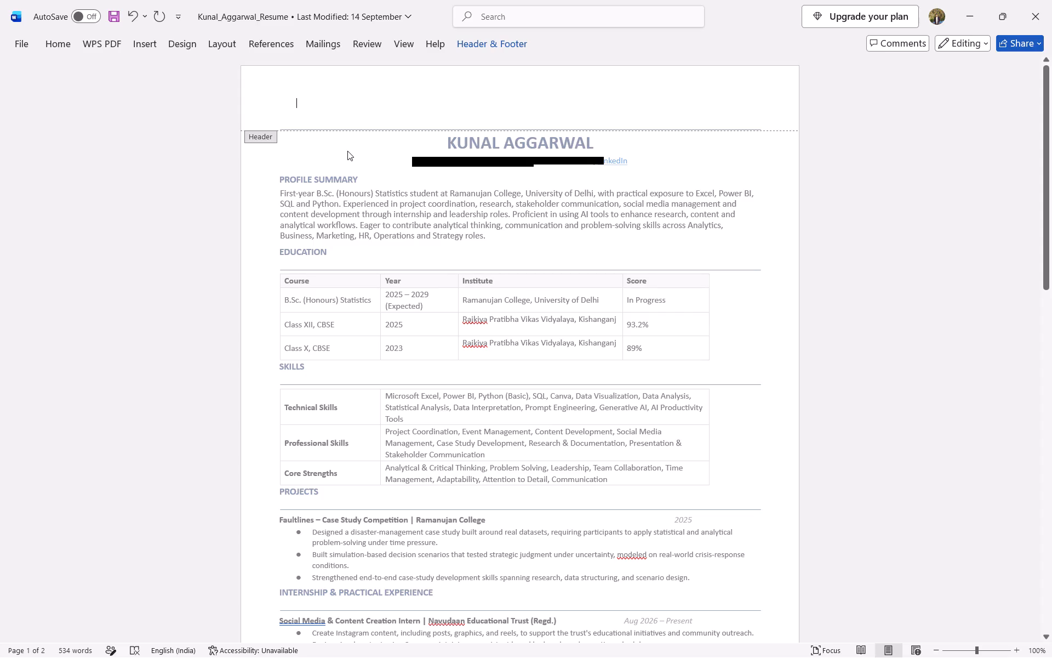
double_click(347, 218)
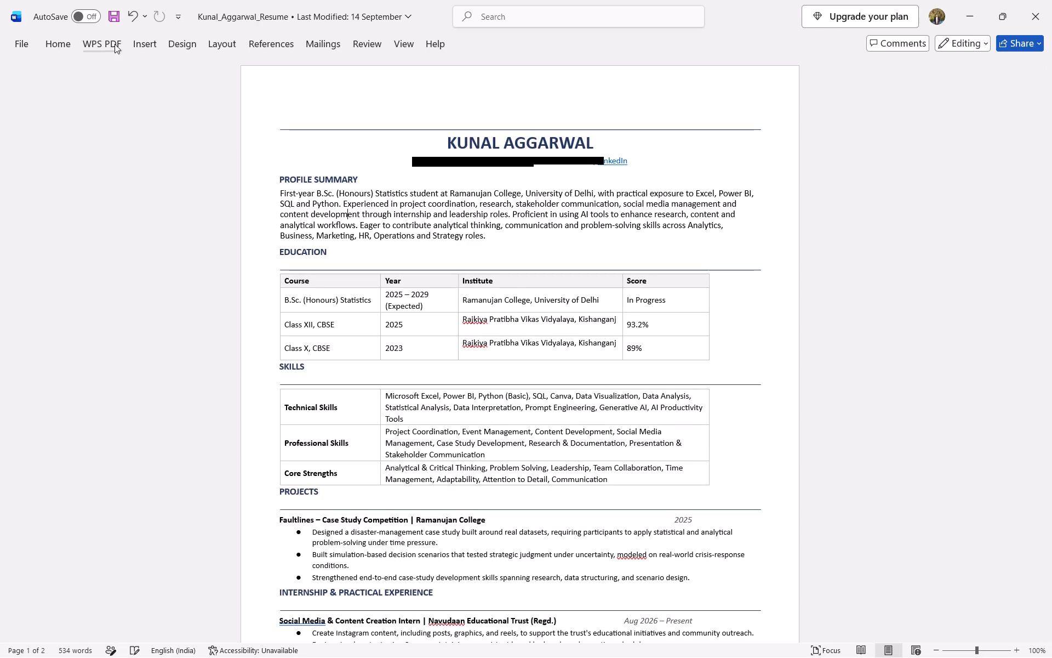
Try the Normal page margins, and settle on the Narrow preset of 1.27 cm on every side.
left_click(144, 44)
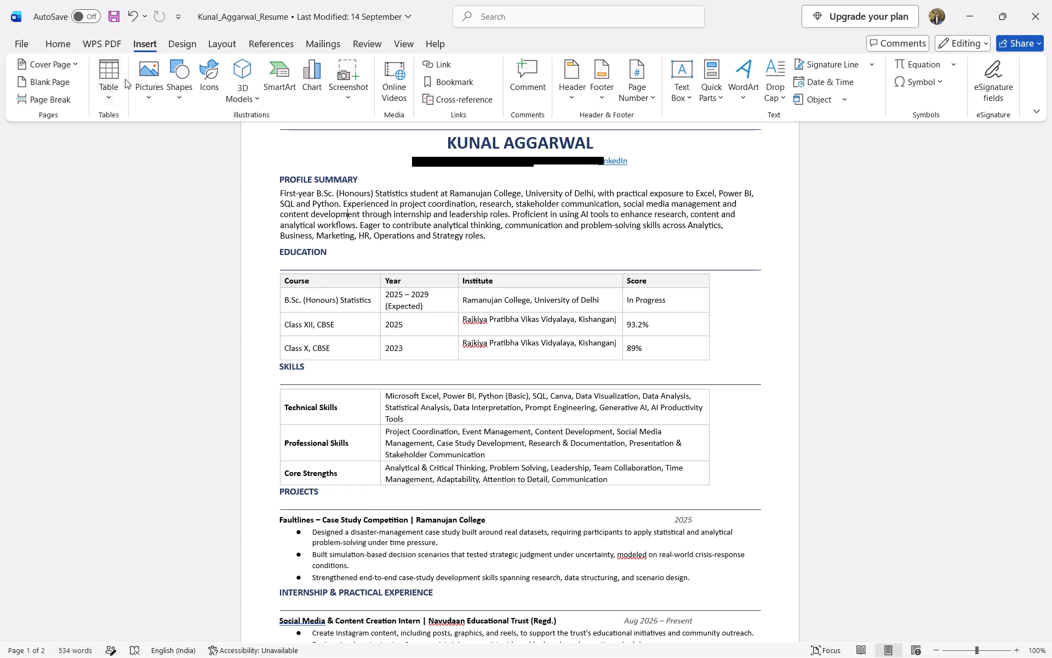
left_click(205, 48)
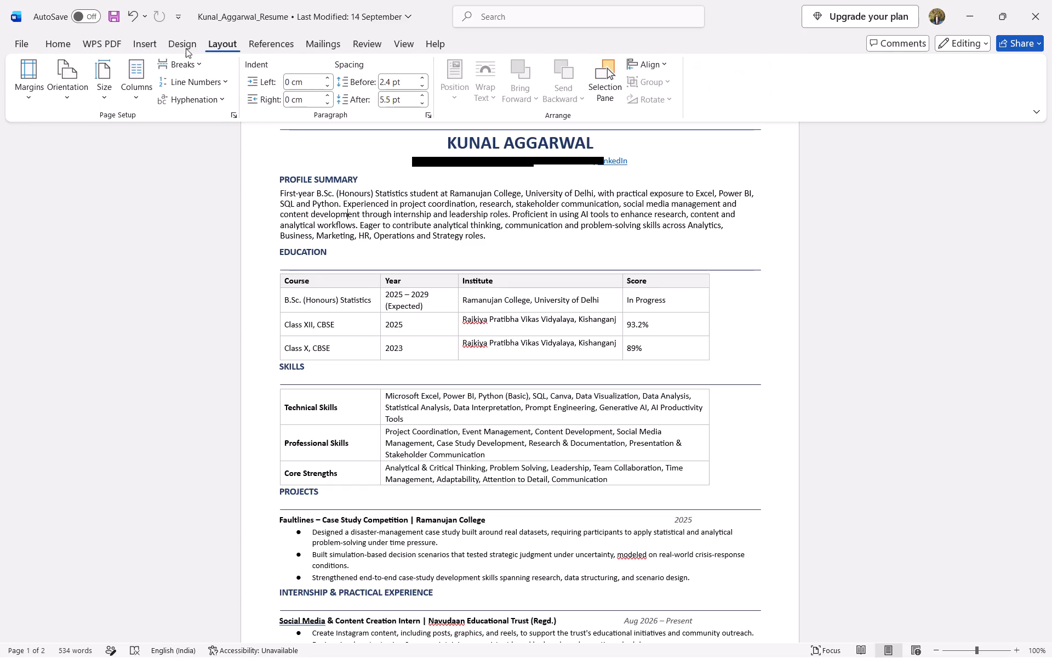
left_click(38, 94)
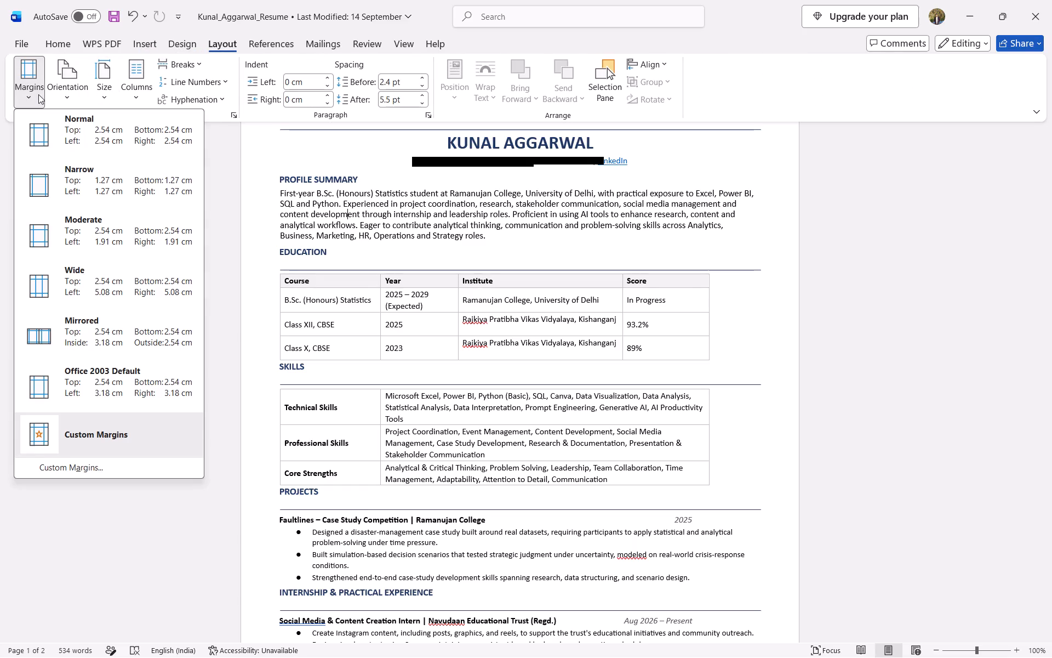
left_click(82, 144)
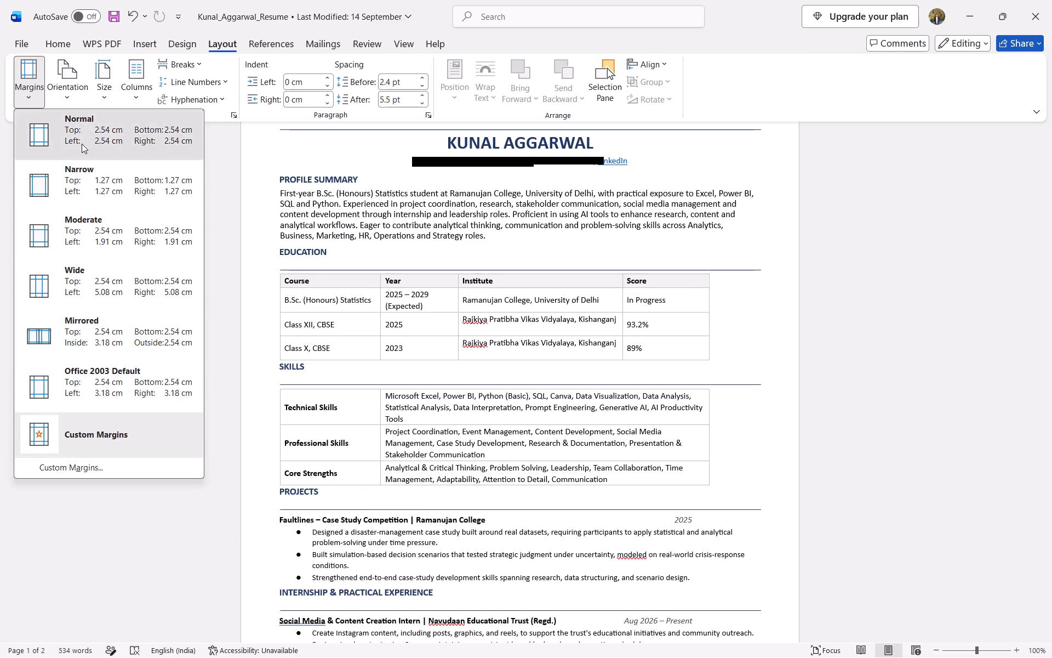
left_click(32, 88)
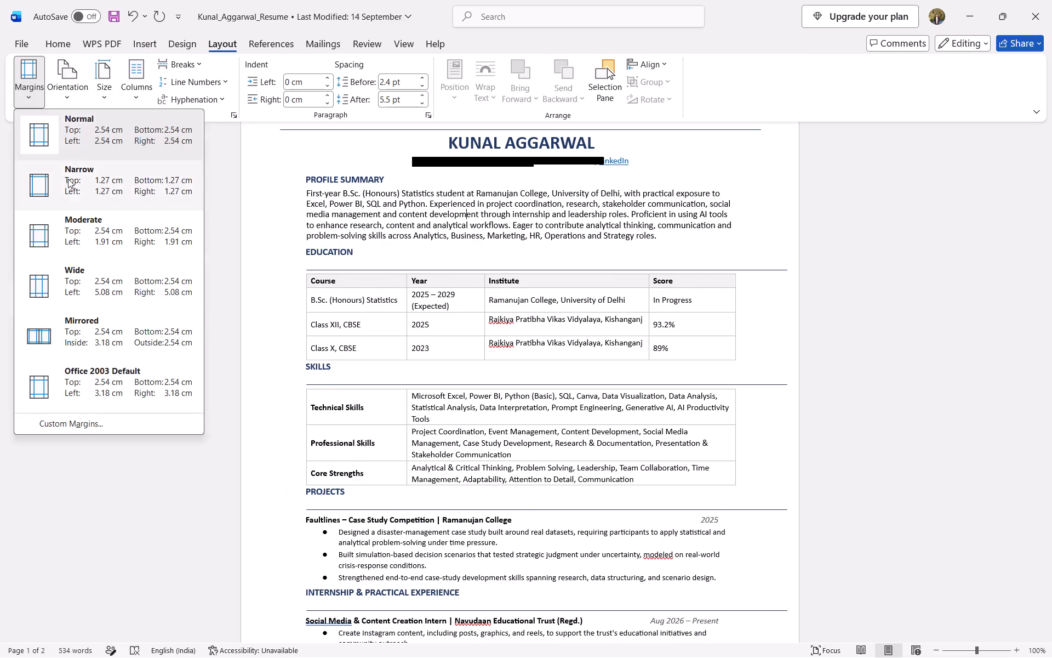
left_click(68, 179)
left_click(133, 338)
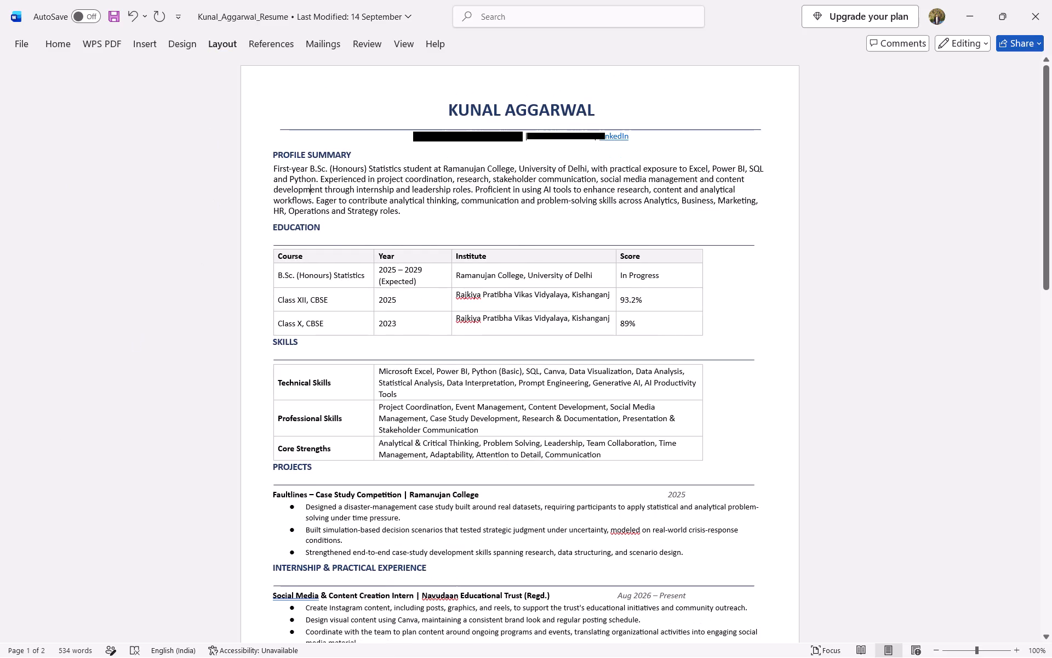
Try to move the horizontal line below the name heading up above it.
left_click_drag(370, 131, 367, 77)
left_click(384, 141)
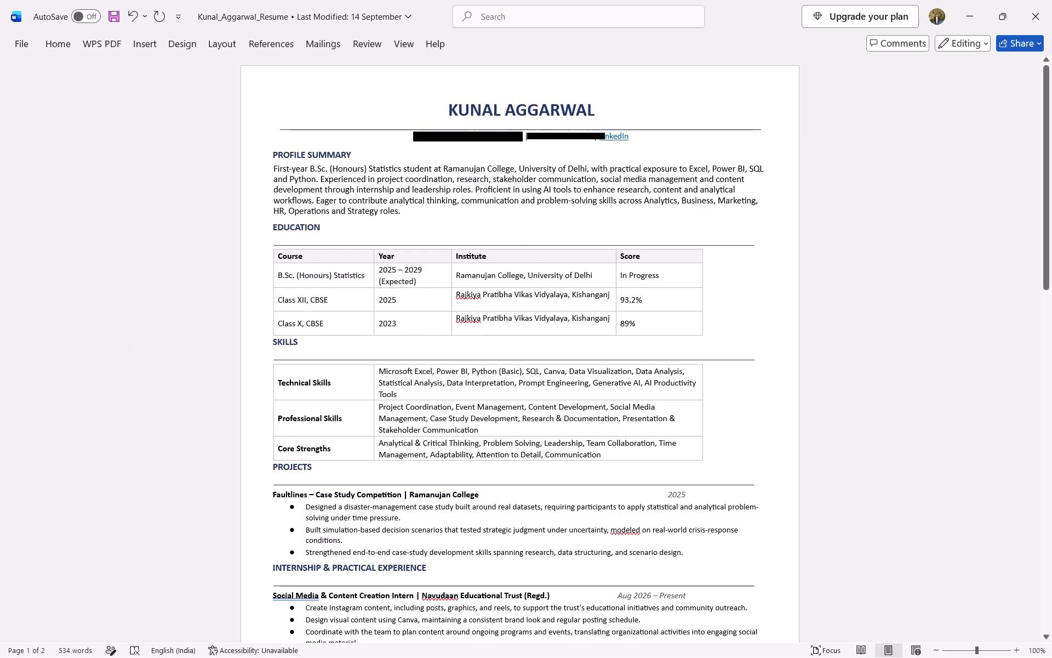
Remove the centring and indent of the name heading so that it starts flush with the left margin.
left_click(447, 107)
key("BackSpace")
key("BackSpace")
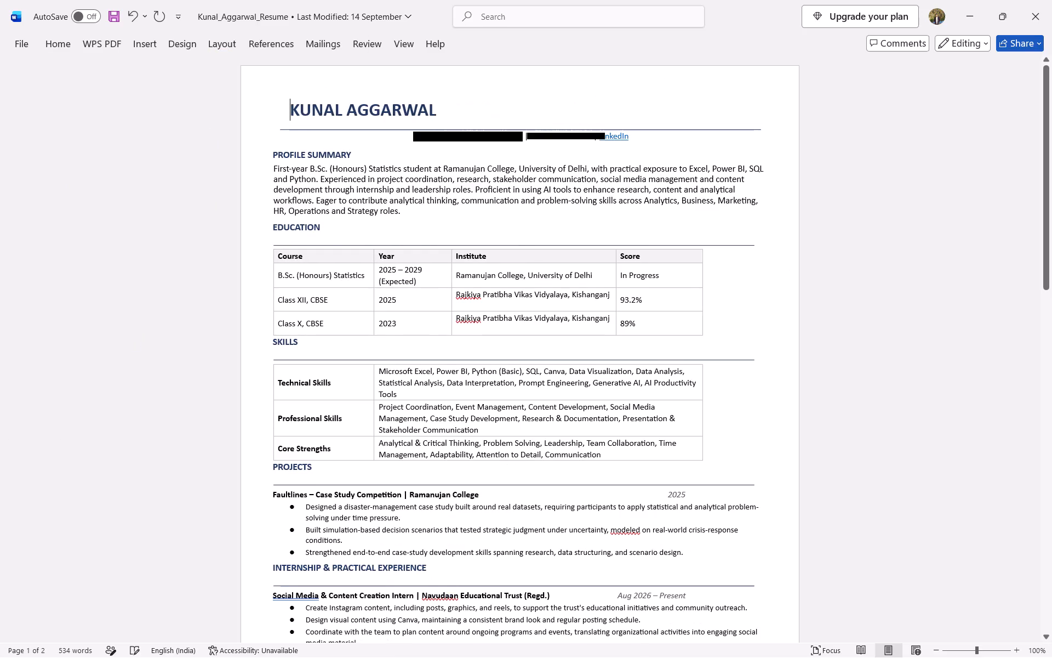
key("BackSpace")
key("BackSpace")
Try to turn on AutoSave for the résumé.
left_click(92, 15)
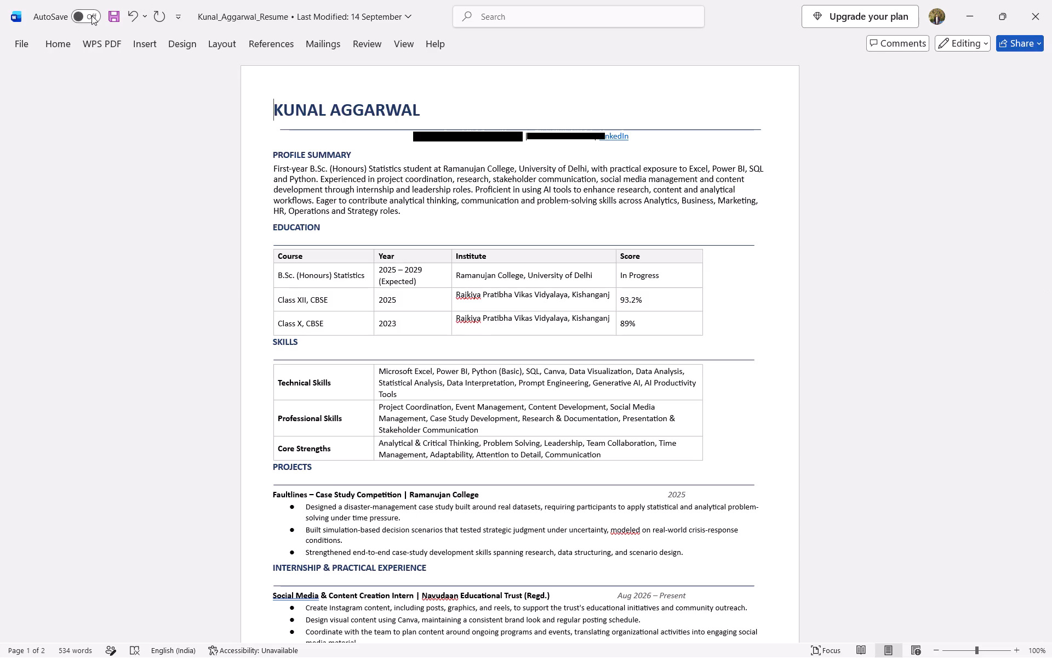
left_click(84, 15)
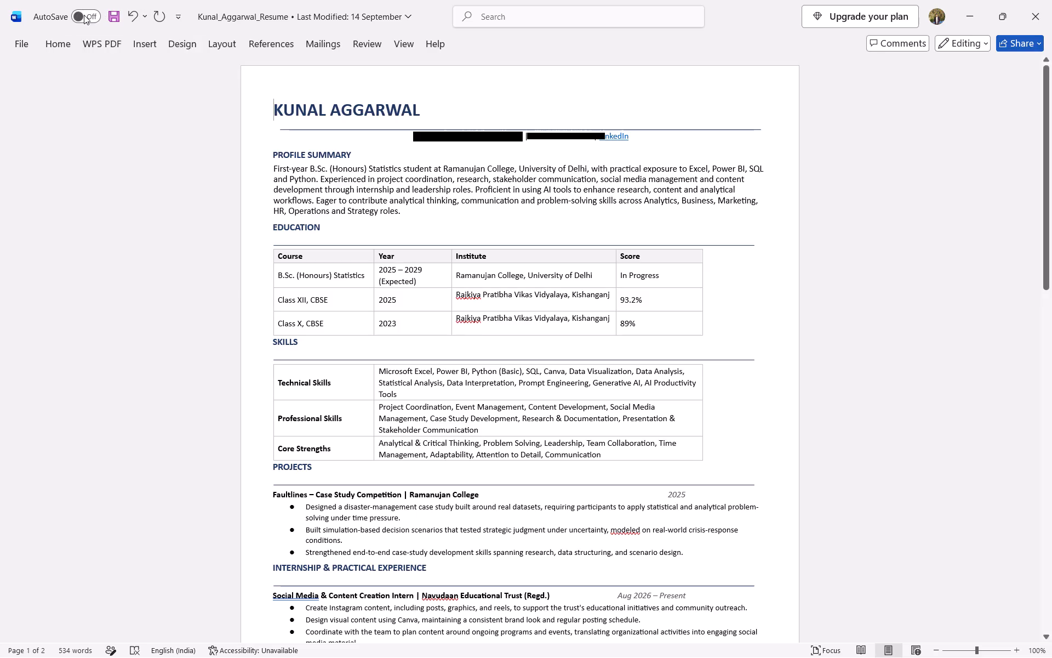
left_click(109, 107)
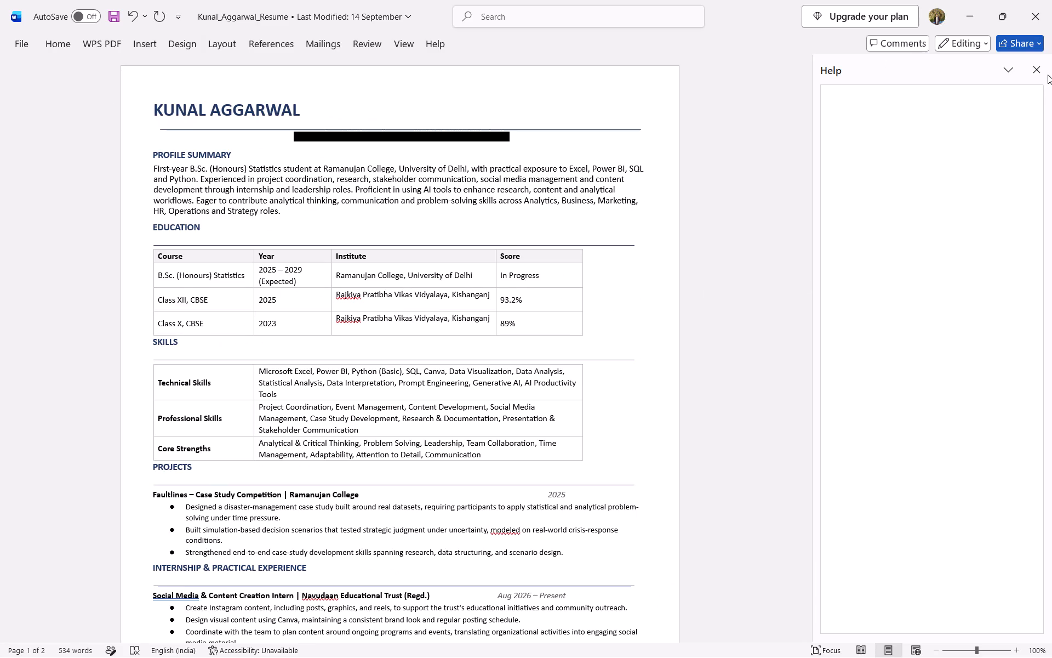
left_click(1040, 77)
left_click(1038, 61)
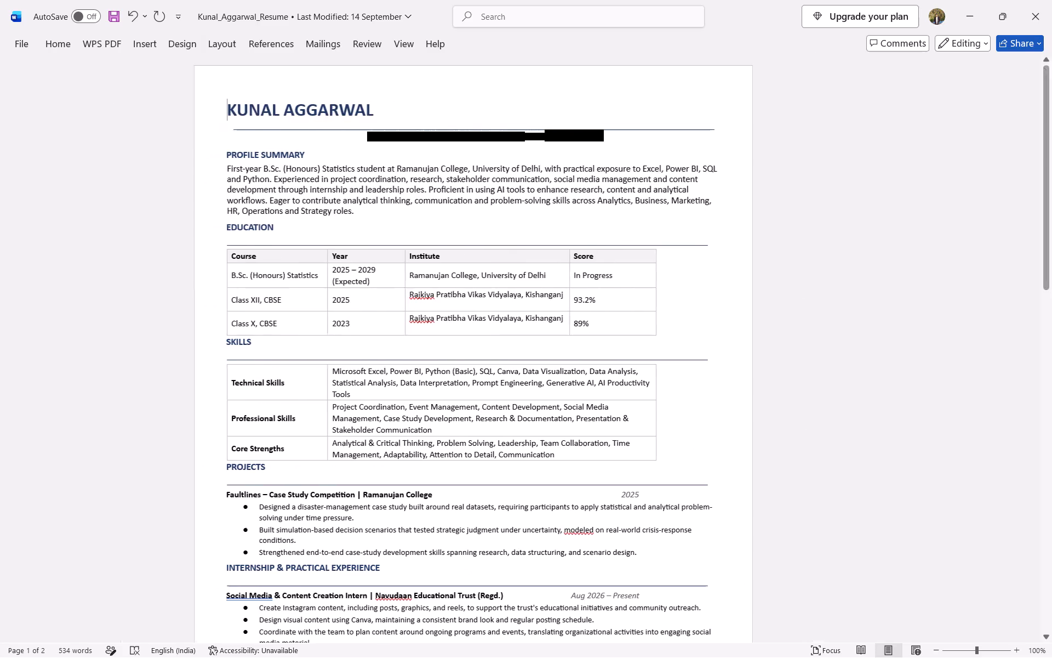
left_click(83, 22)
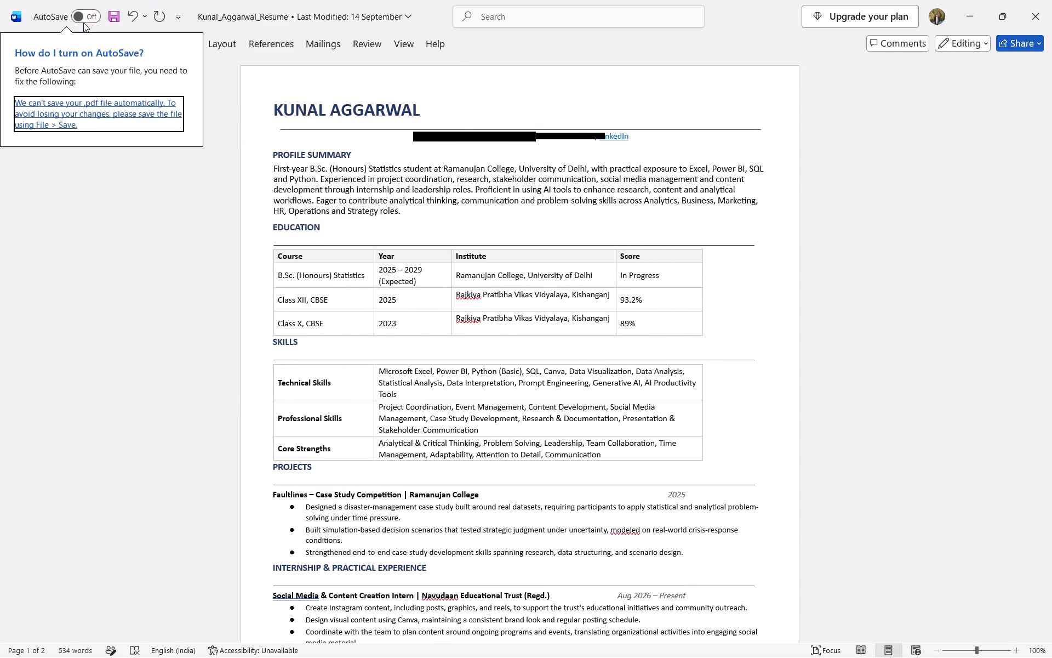
Save the résumé as a Word Document in the PDF folder, appending _1 to the suggested file name.
left_click(108, 19)
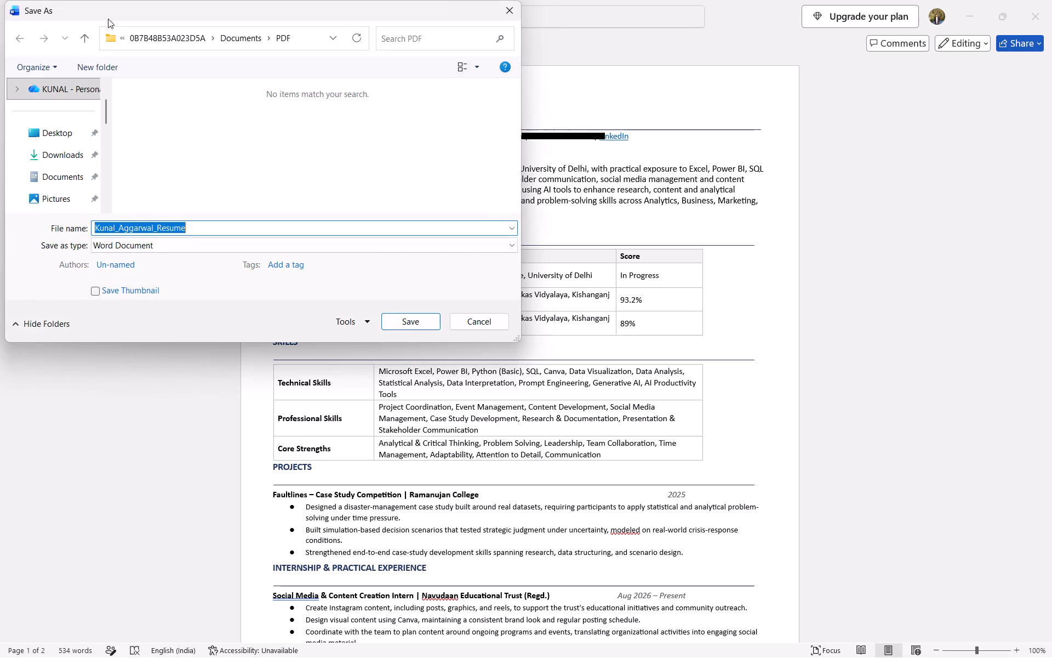
left_click(196, 223)
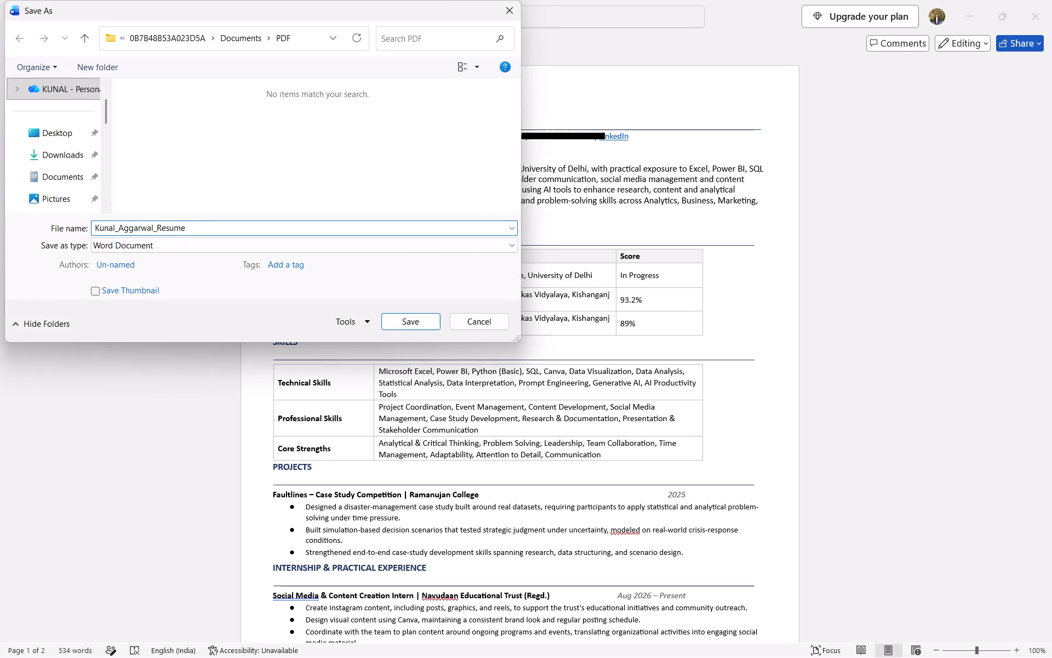
type("_1")
left_click(402, 319)
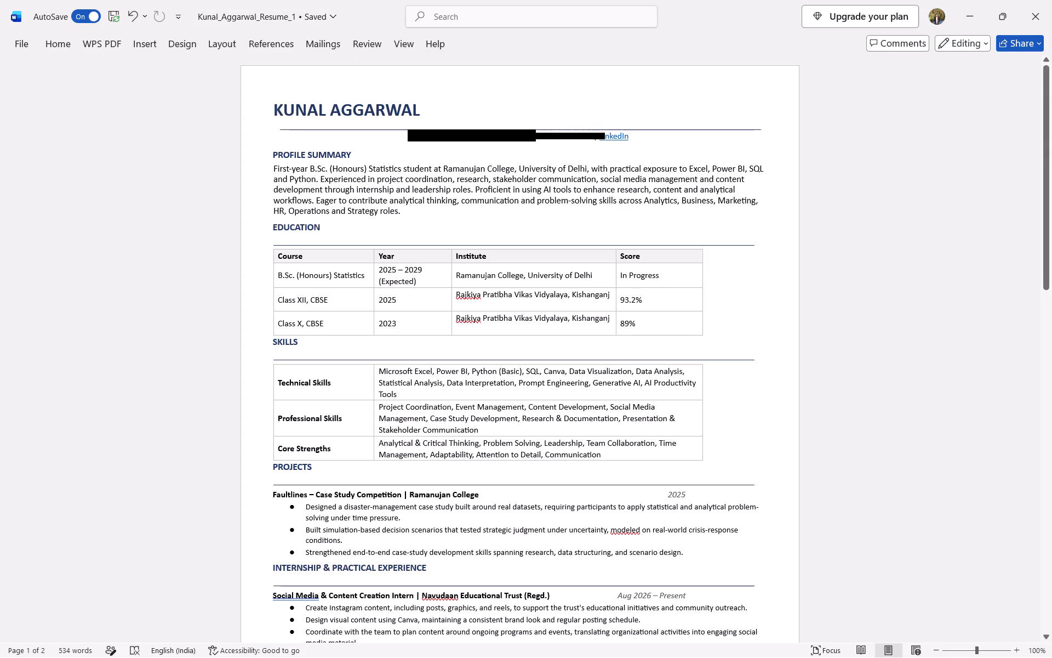
Centre the name heading at the top of the résumé.
left_click_drag(272, 111, 438, 105)
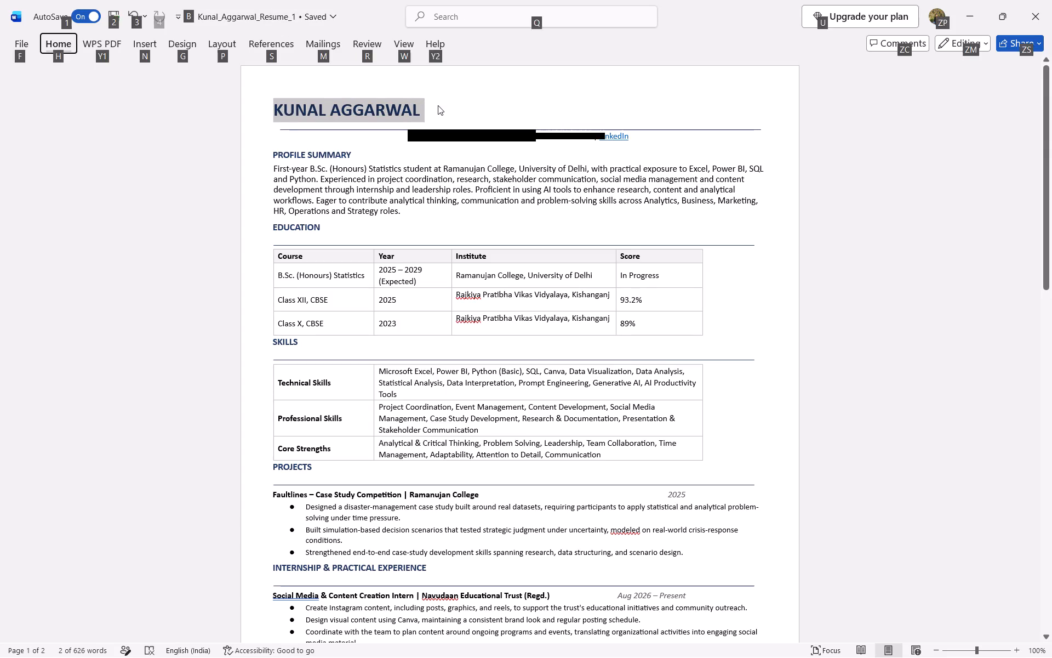
key("h")
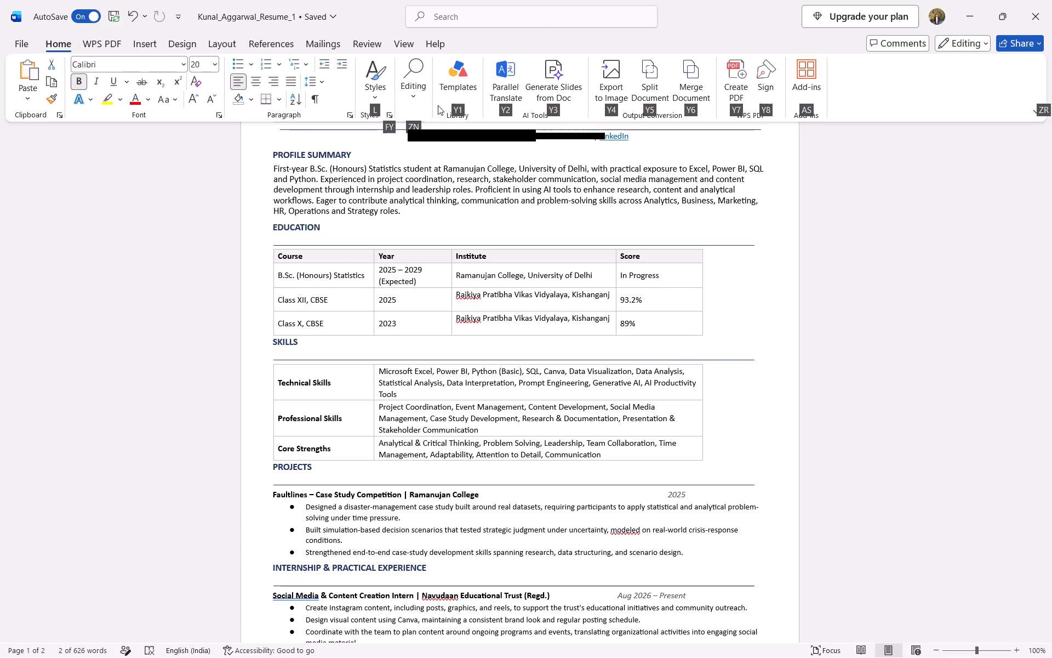
type("ac")
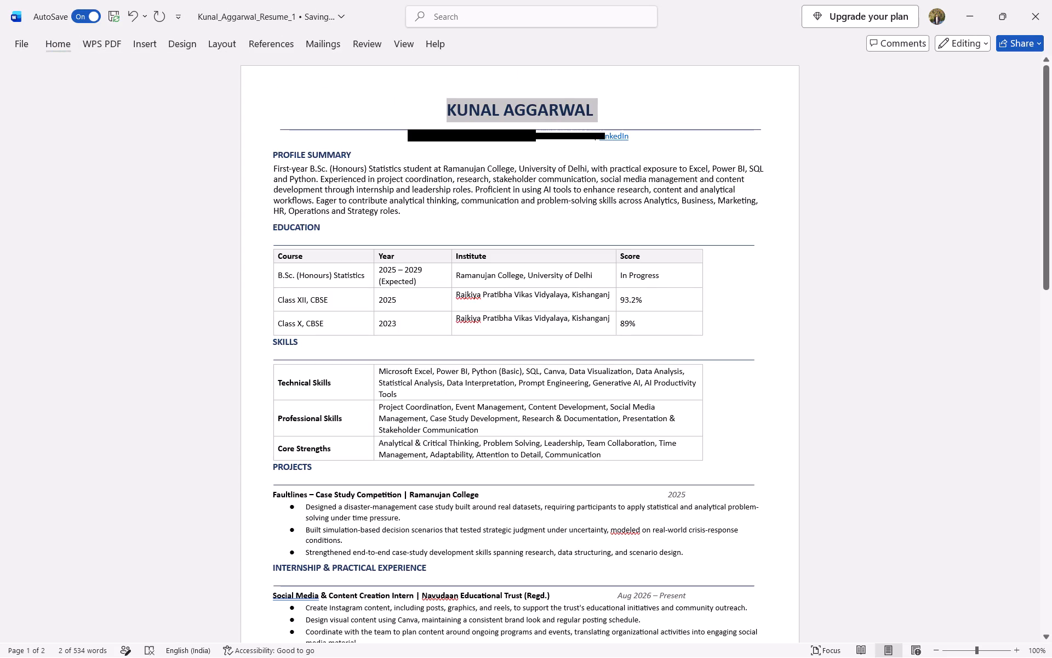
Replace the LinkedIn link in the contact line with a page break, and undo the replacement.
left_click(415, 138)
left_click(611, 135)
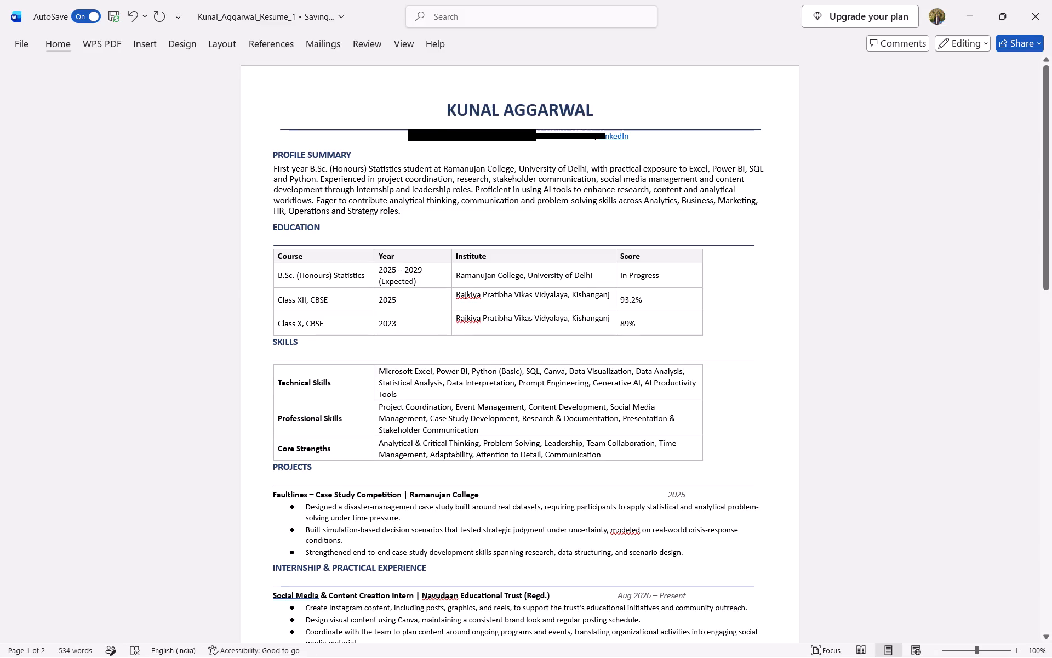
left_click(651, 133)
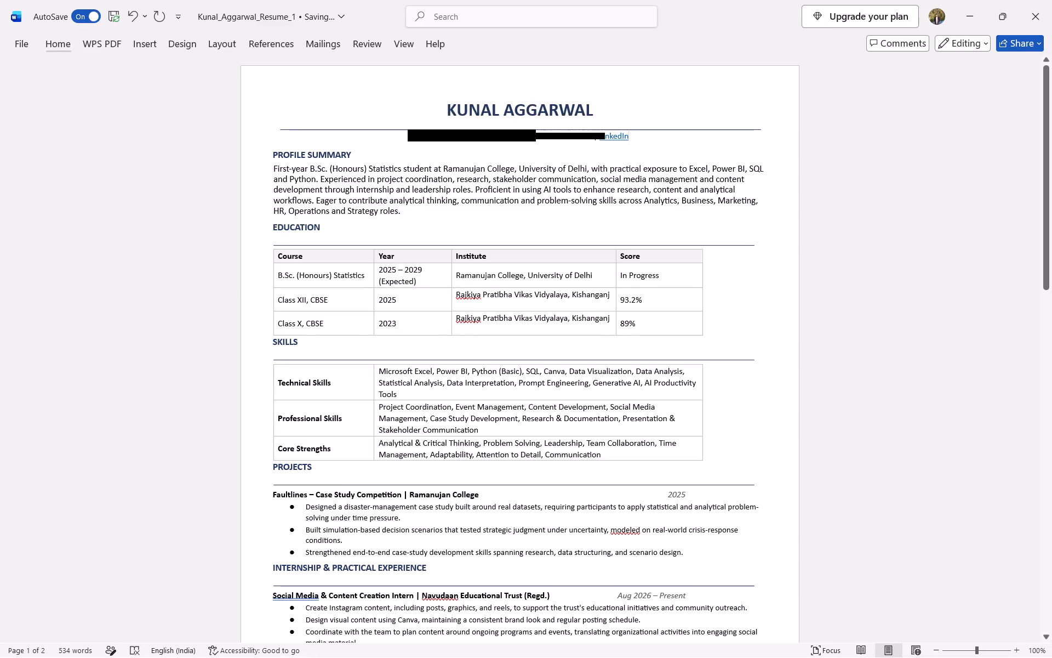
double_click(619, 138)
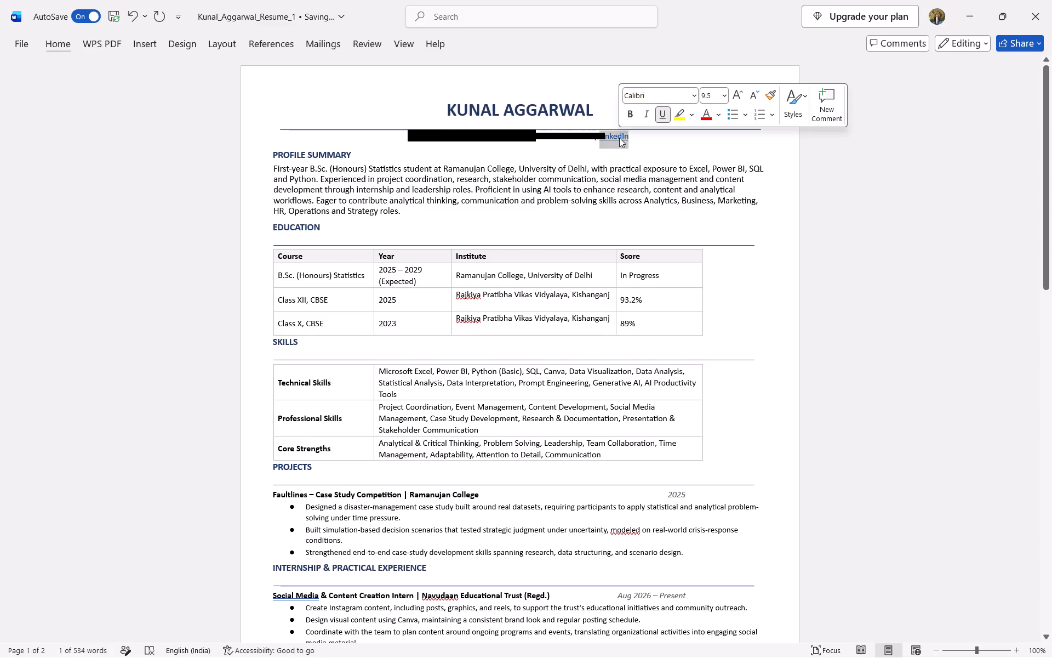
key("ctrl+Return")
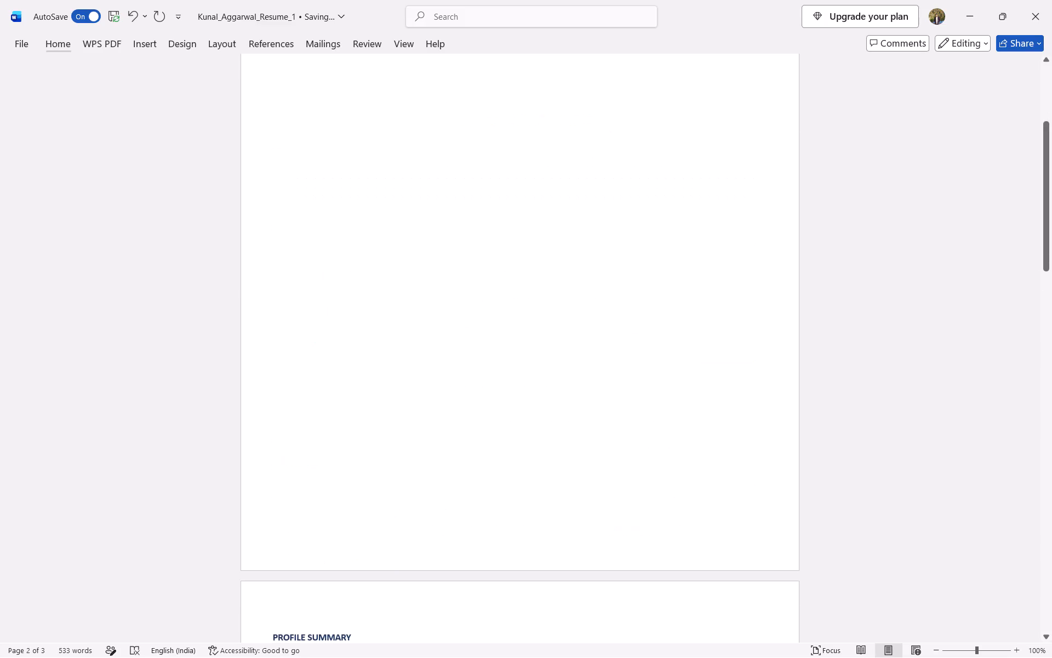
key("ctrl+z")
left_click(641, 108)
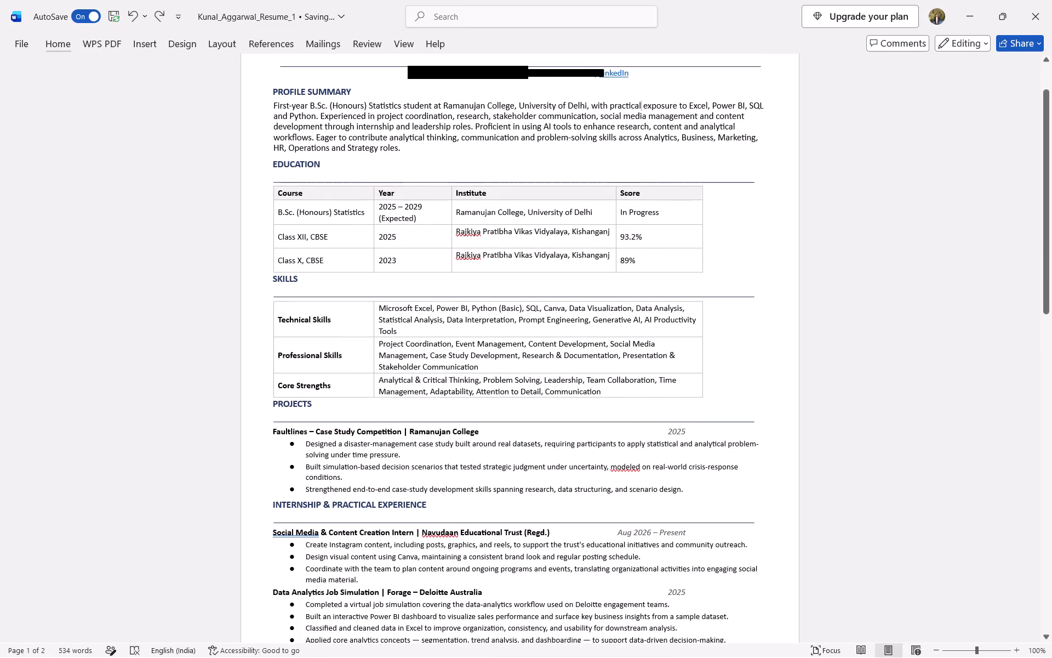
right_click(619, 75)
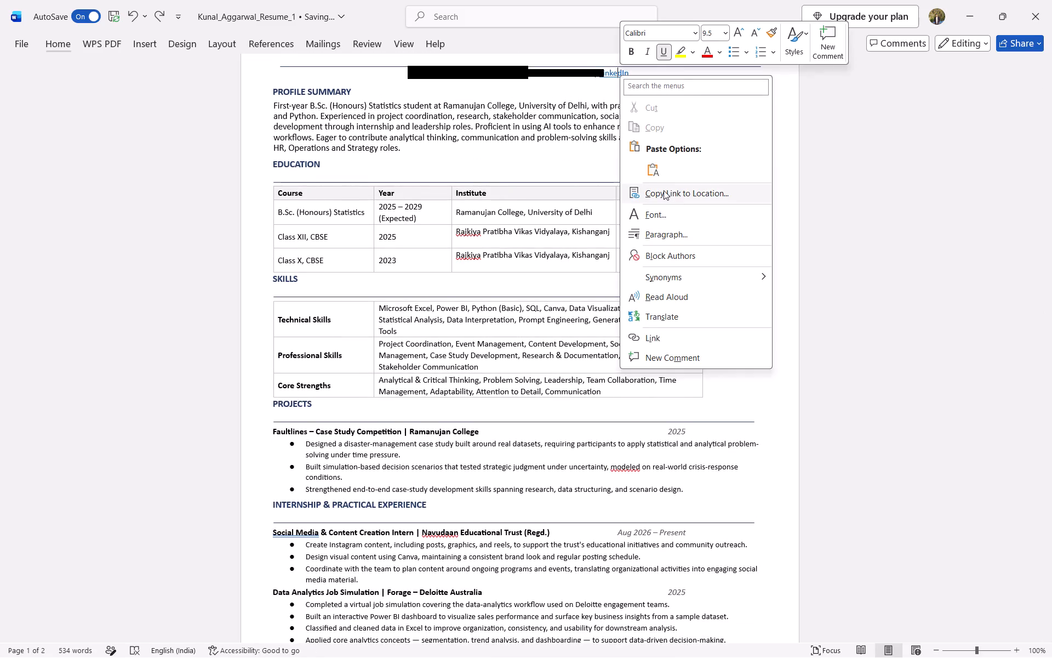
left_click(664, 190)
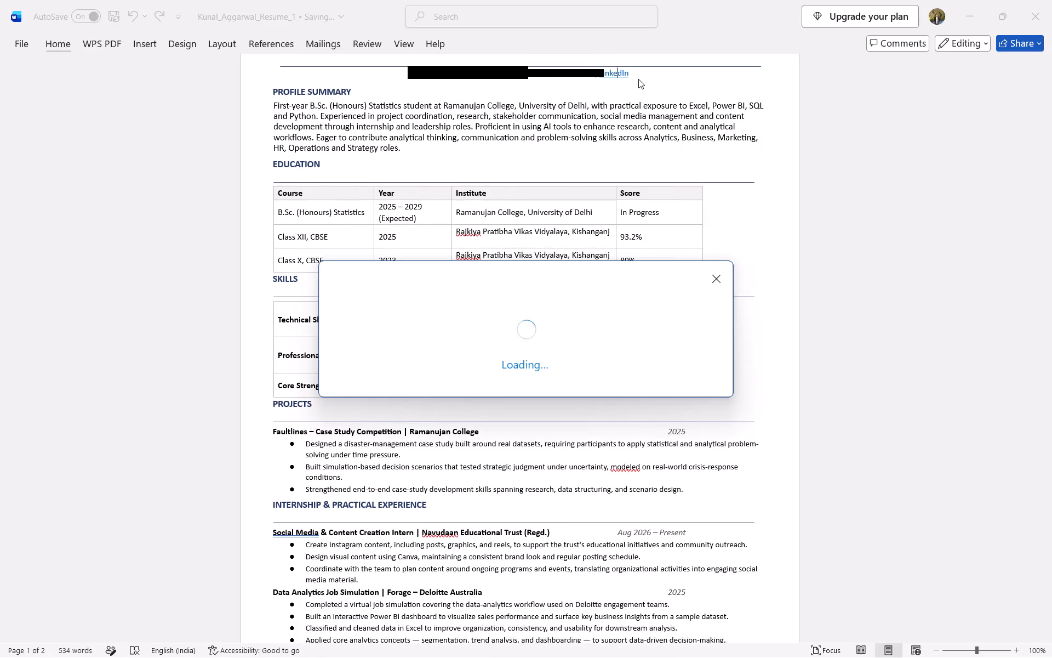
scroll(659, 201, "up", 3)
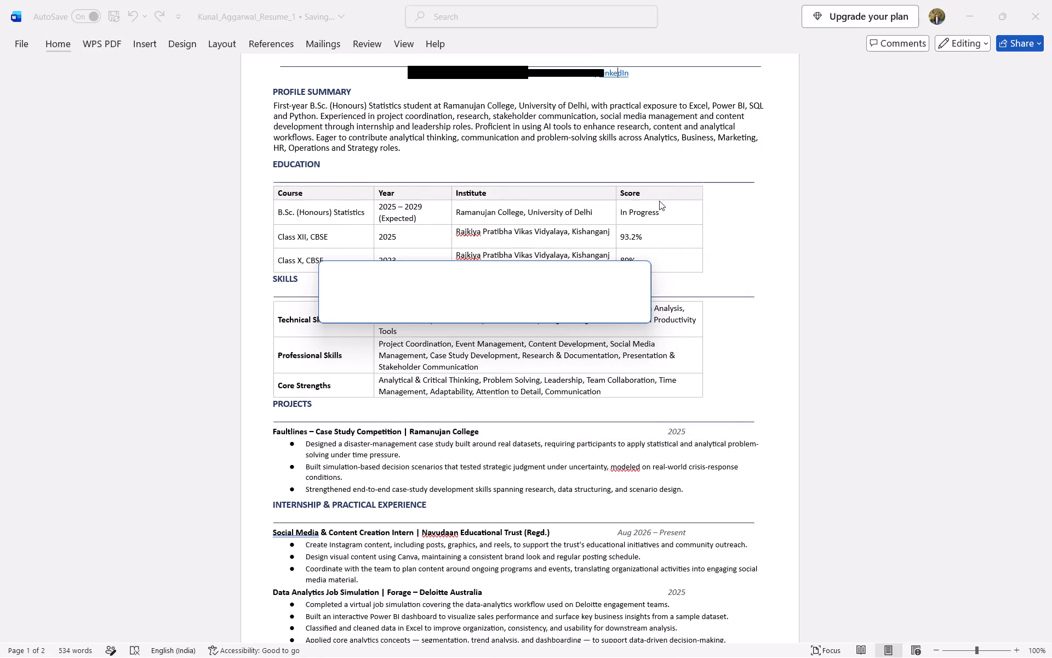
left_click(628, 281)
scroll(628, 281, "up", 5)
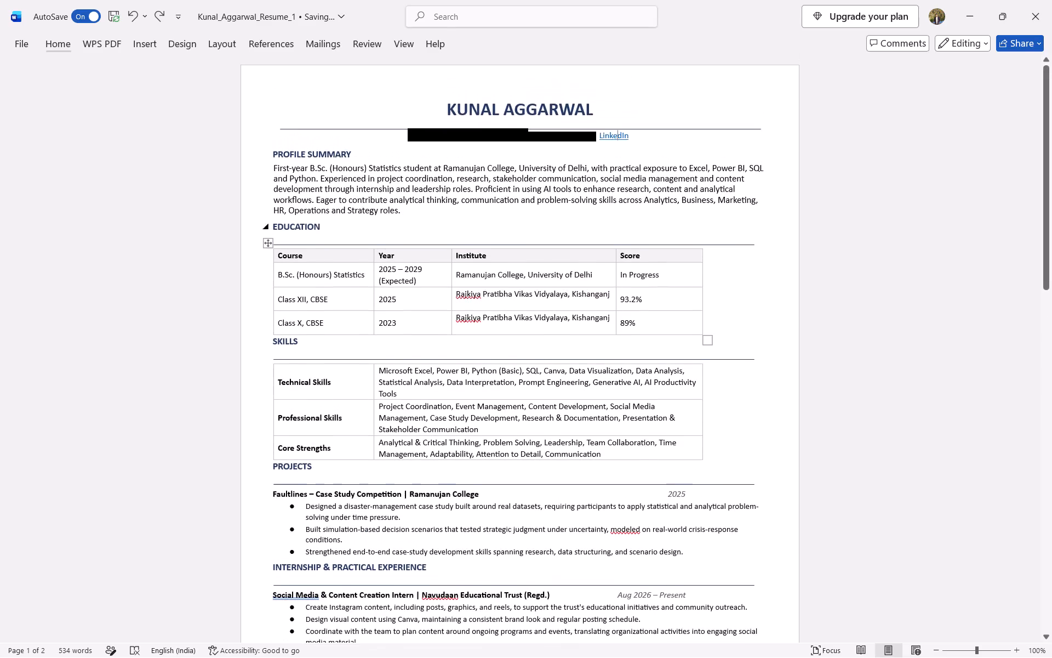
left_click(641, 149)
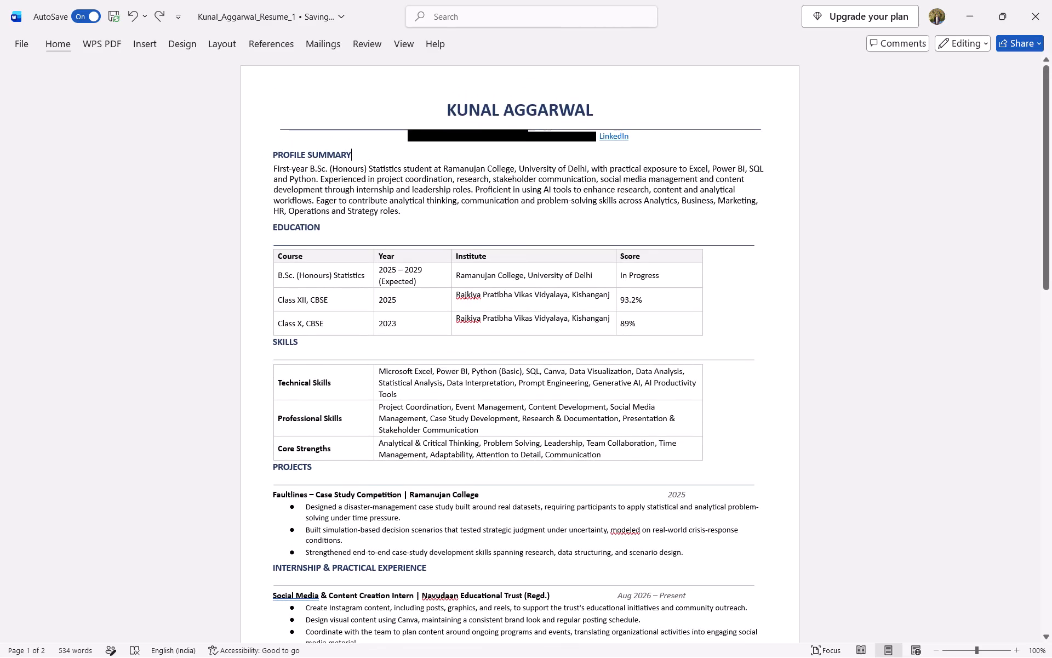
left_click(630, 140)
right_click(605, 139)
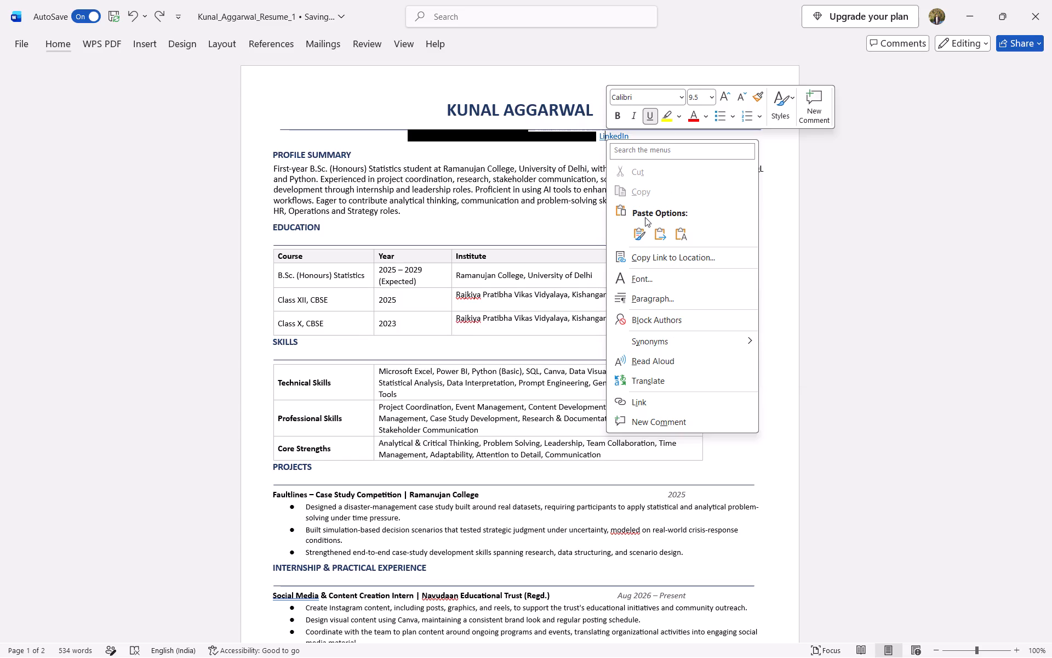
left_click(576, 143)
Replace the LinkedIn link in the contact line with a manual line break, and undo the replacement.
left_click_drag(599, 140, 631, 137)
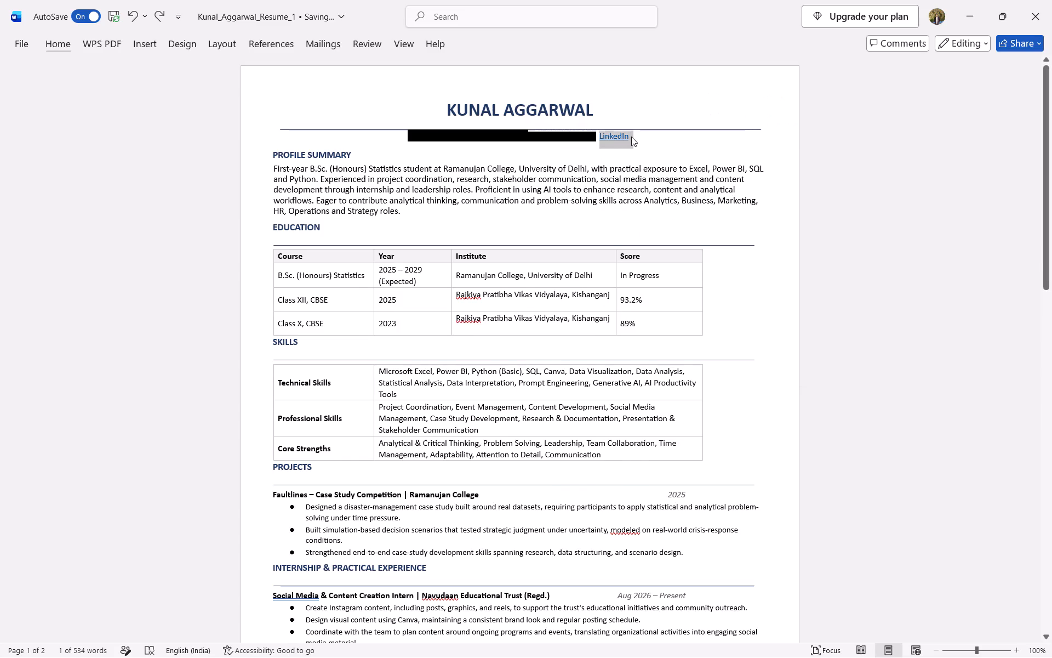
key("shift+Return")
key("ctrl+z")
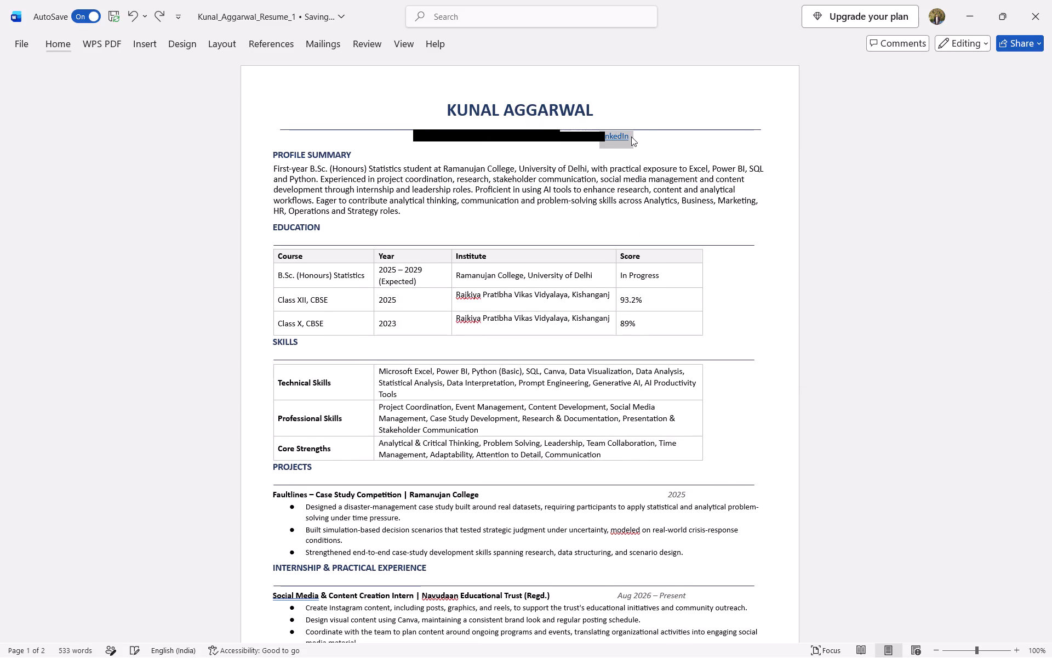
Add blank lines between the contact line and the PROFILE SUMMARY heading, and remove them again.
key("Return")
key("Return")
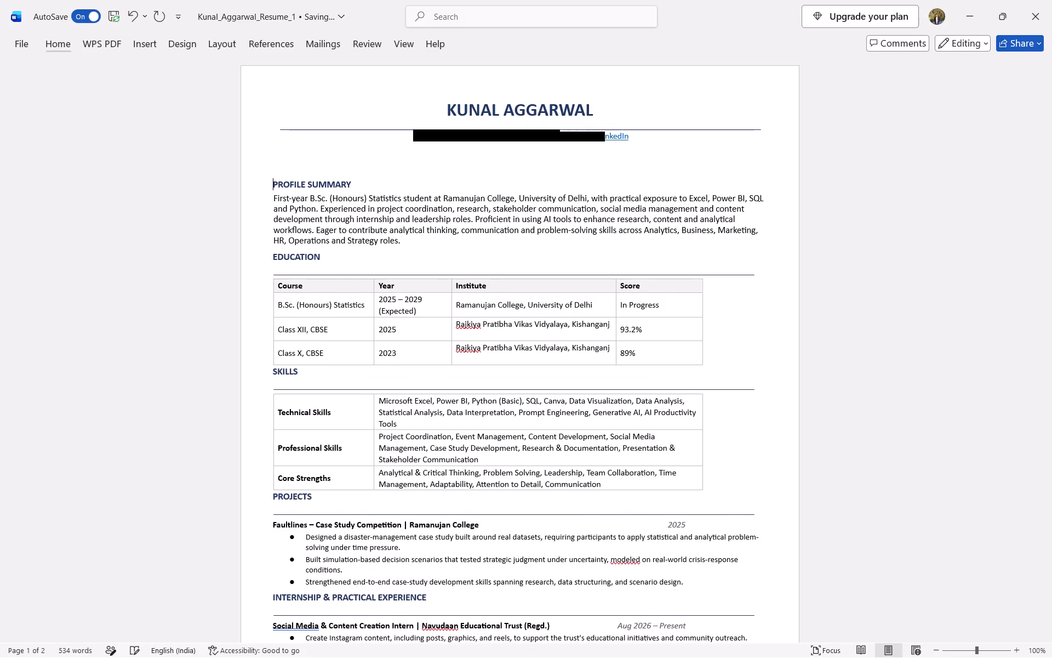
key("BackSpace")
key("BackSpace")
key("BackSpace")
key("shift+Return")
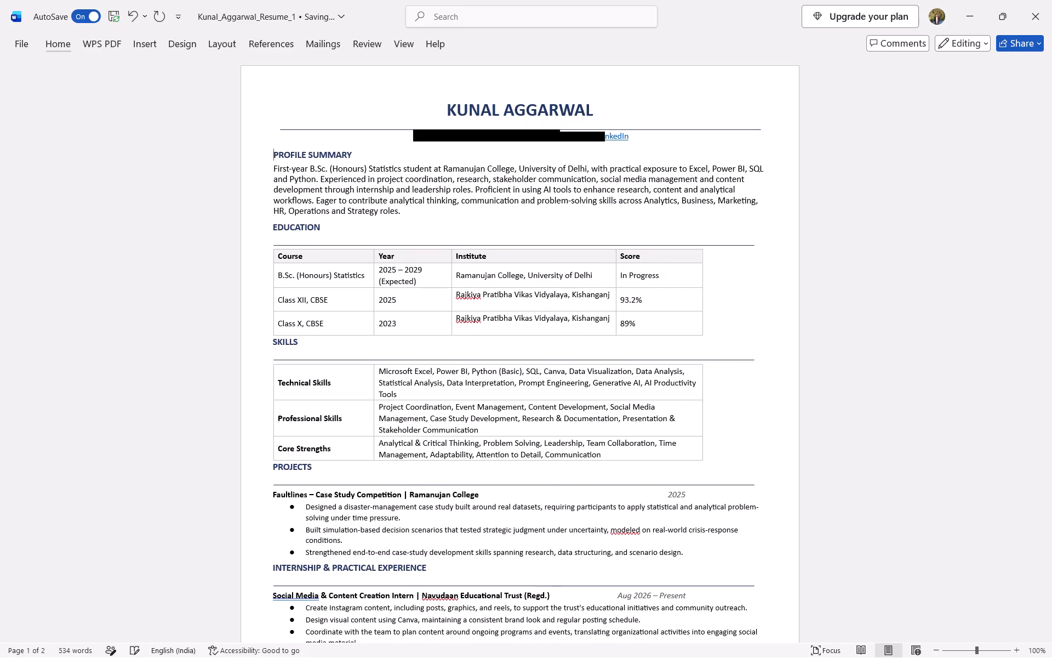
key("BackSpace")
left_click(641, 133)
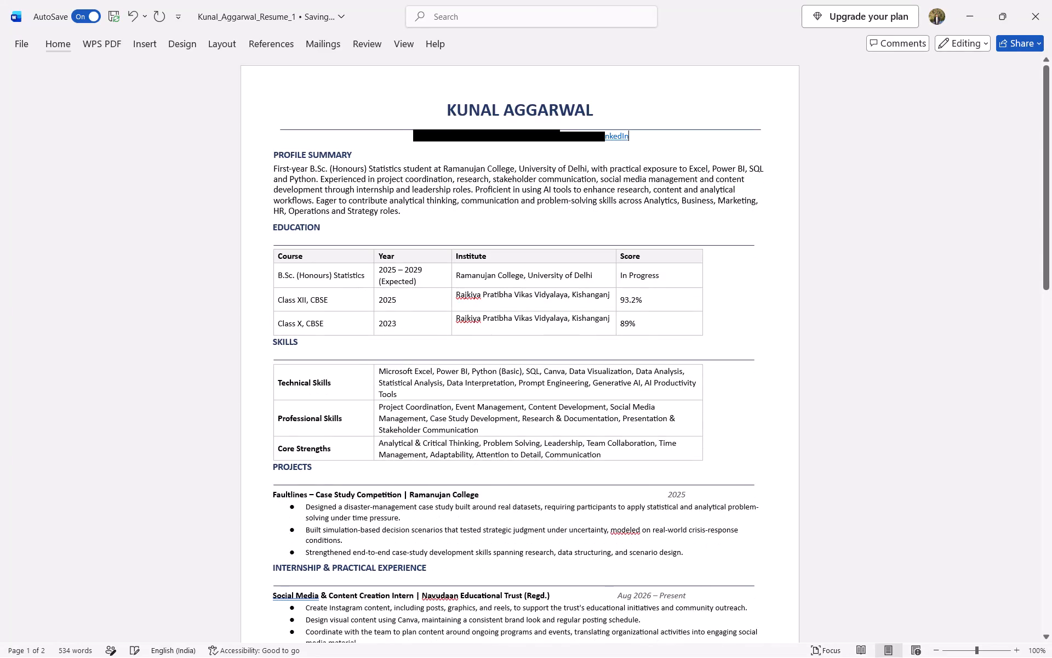
Replace the LinkedIn hyperlink at the end of the contact line with the plain text "Linkedin".
key("BackSpace")
key("BackSpace")
key("BackSpace")
key("BackSpace")
key("BackSpace")
key("BackSpace")
key("BackSpace")
key("BackSpace")
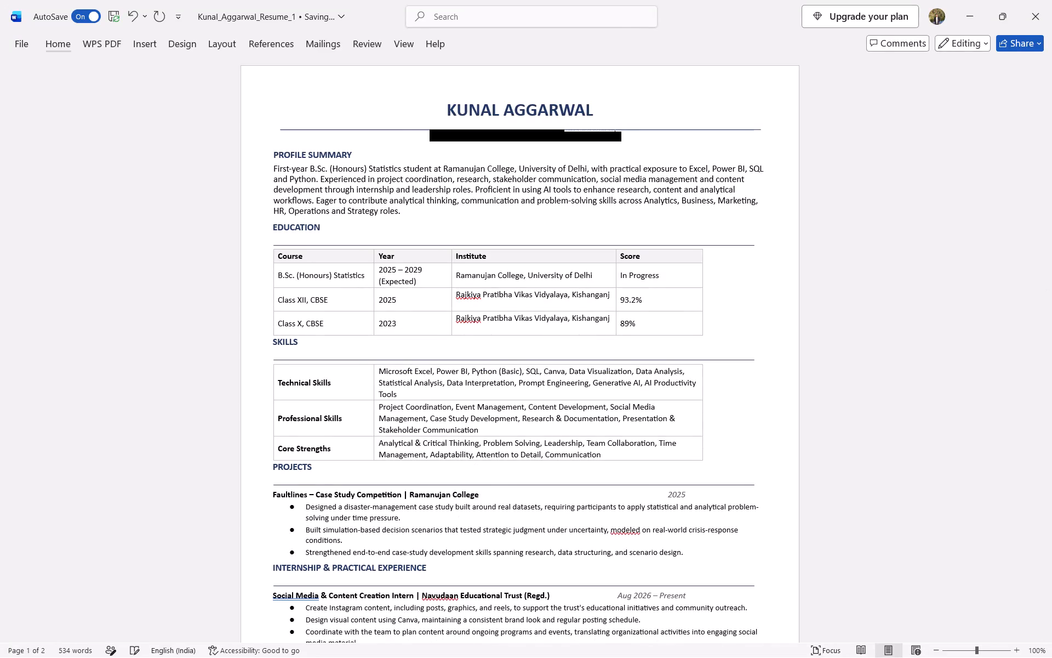
key("BackSpace")
key("space")
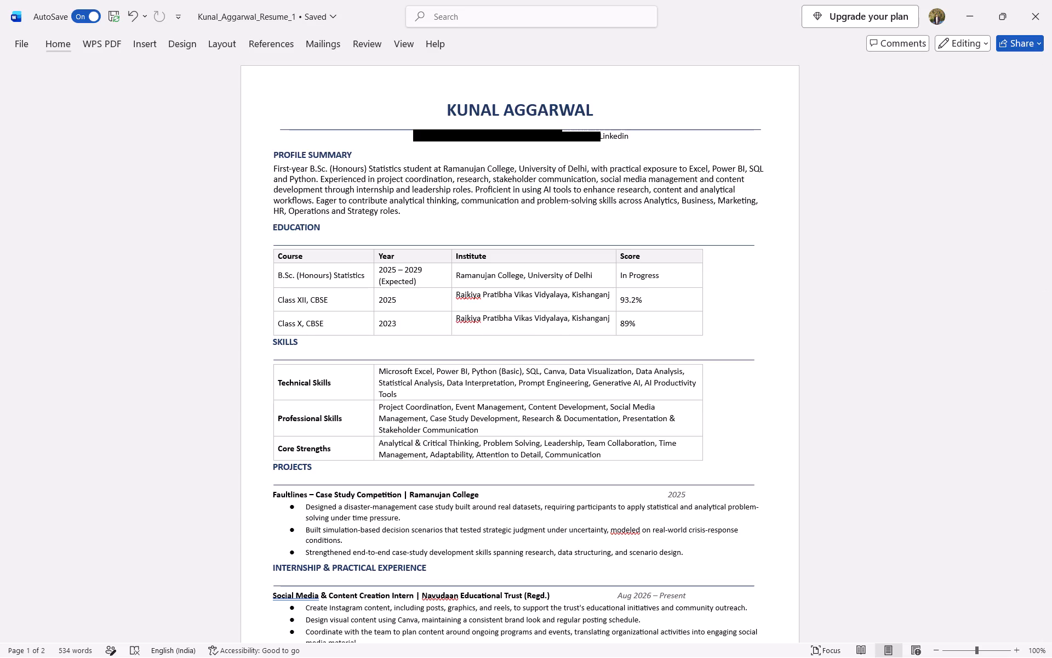
Start inserting a hyperlink on the word Linkedin in the contact line.
scroll(599, 137, "up", 6, "ctrl")
scroll(599, 137, "down", 3, "ctrl")
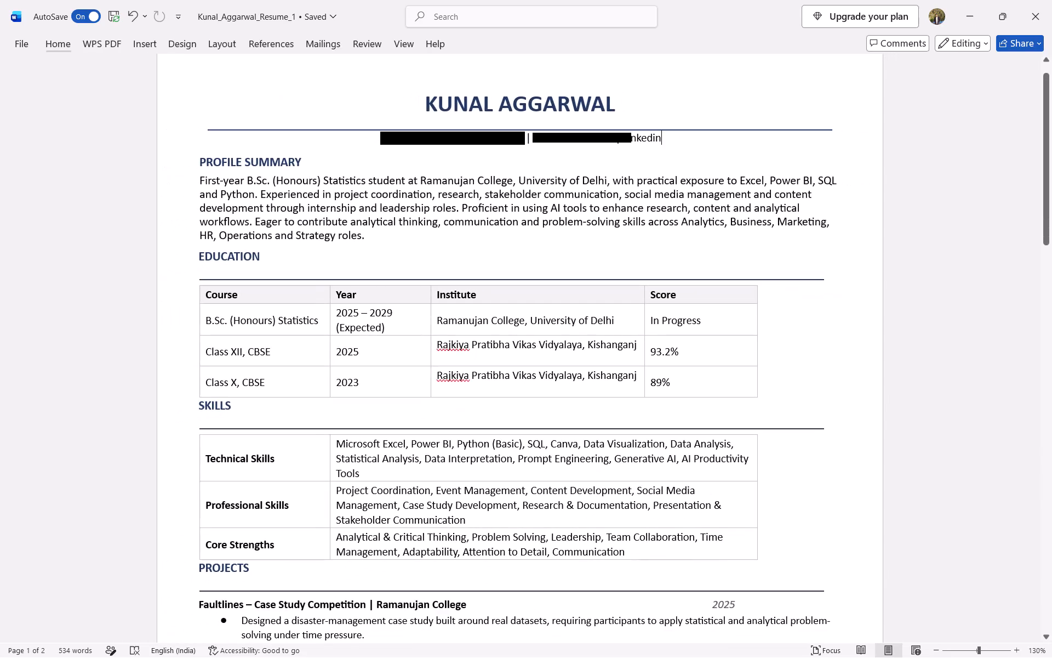
left_click_drag(621, 138, 668, 143)
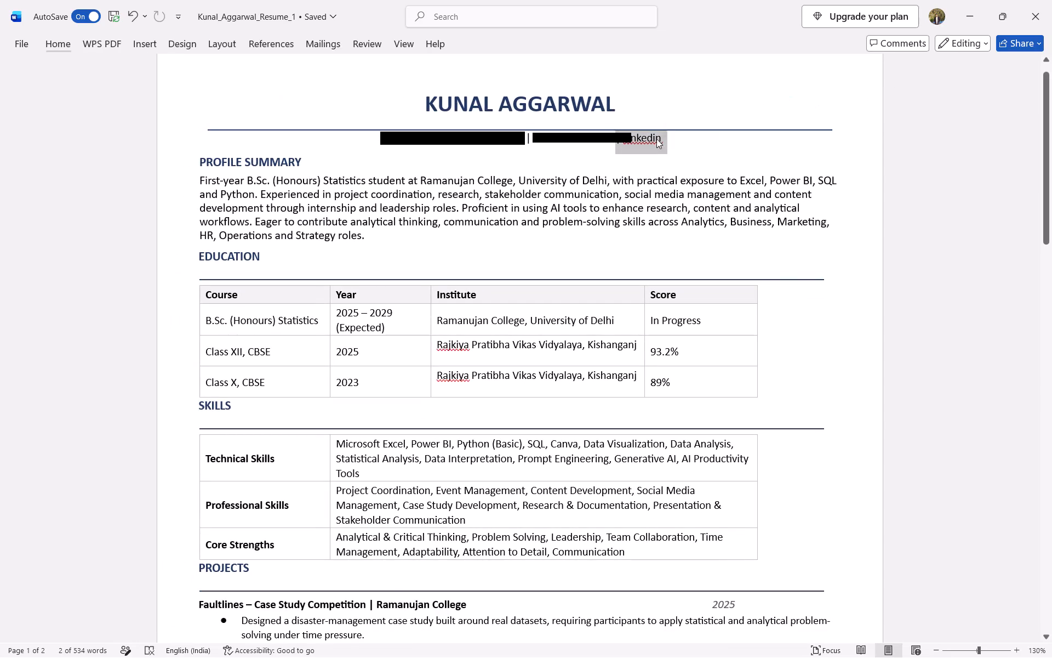
left_click(656, 139)
left_click_drag(663, 137, 625, 133)
right_click(637, 139)
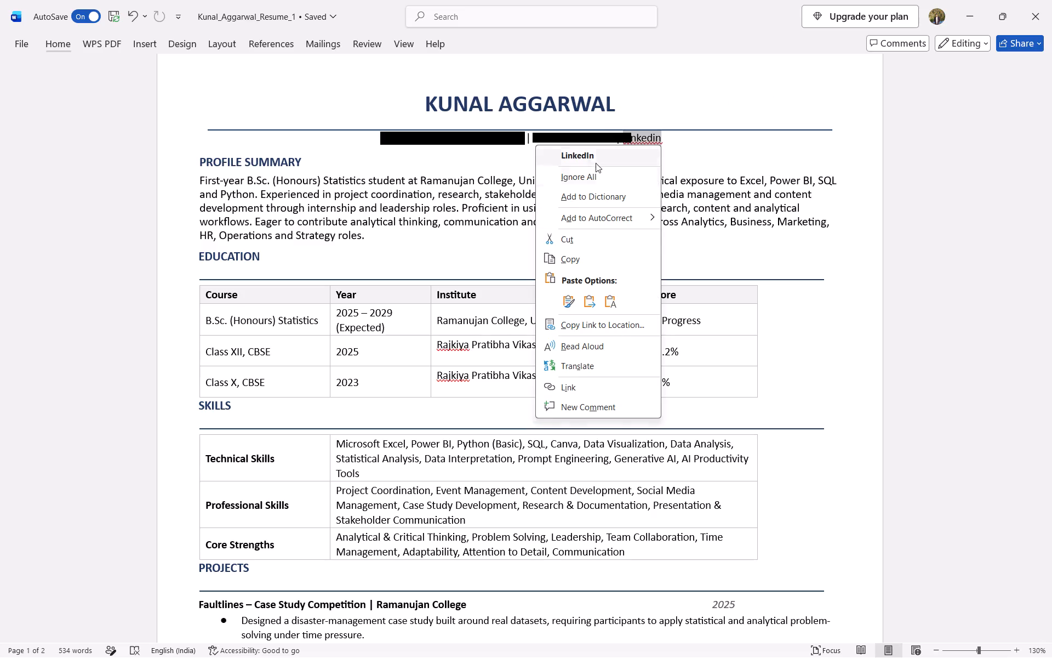
left_click(587, 384)
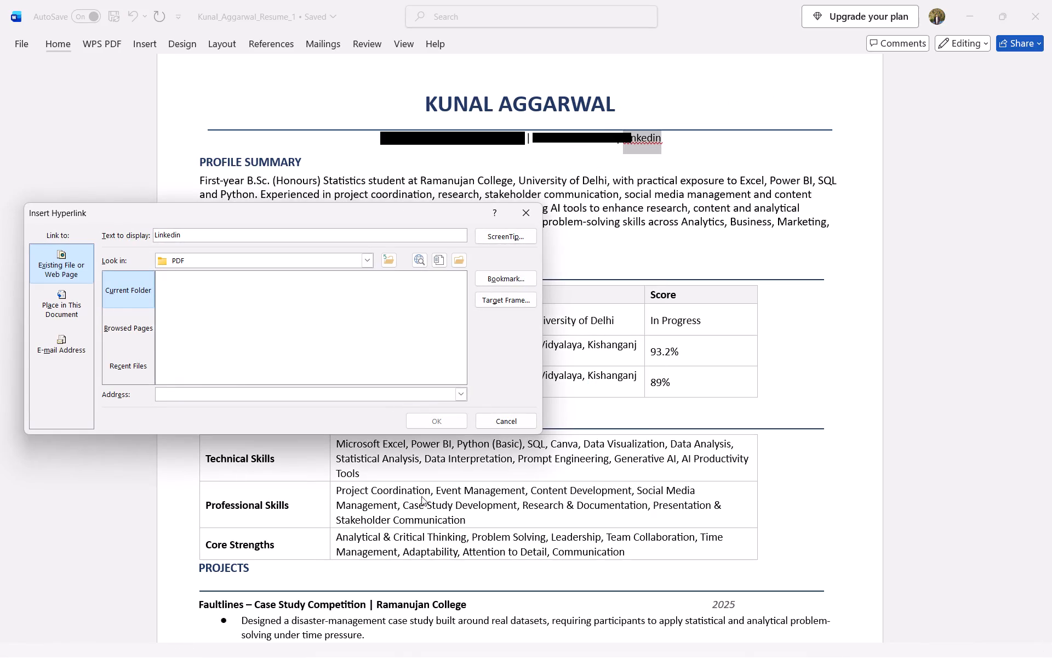
Switch to the LinkedIn app and copy the public profile URL from the profile page.
left_click(462, 643)
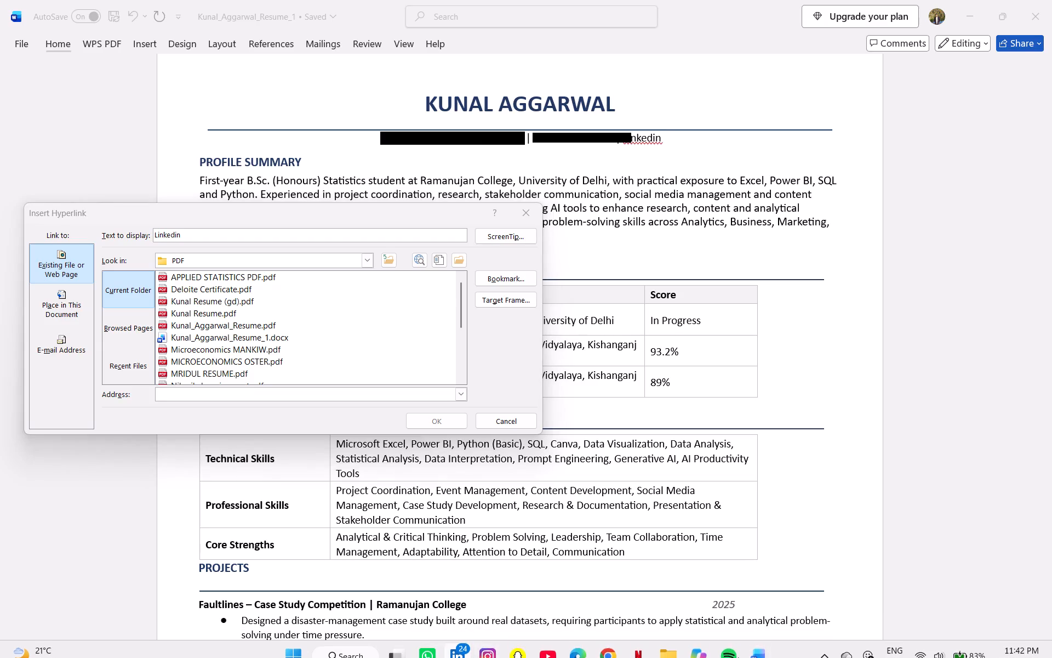
left_click(259, 138)
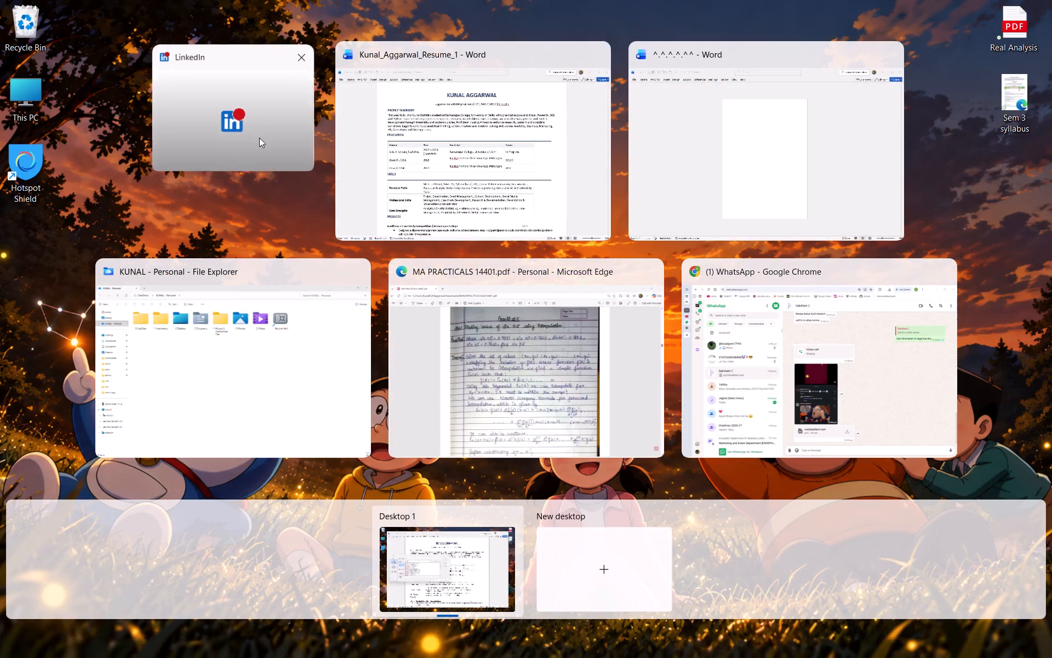
left_click(266, 167)
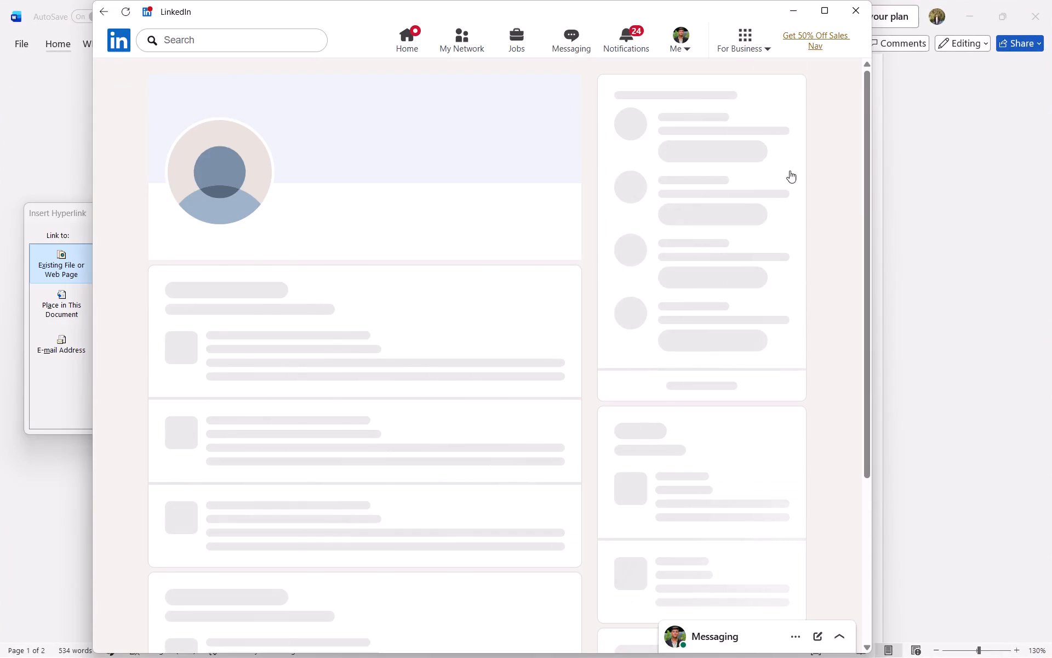
left_click_drag(762, 184, 613, 179)
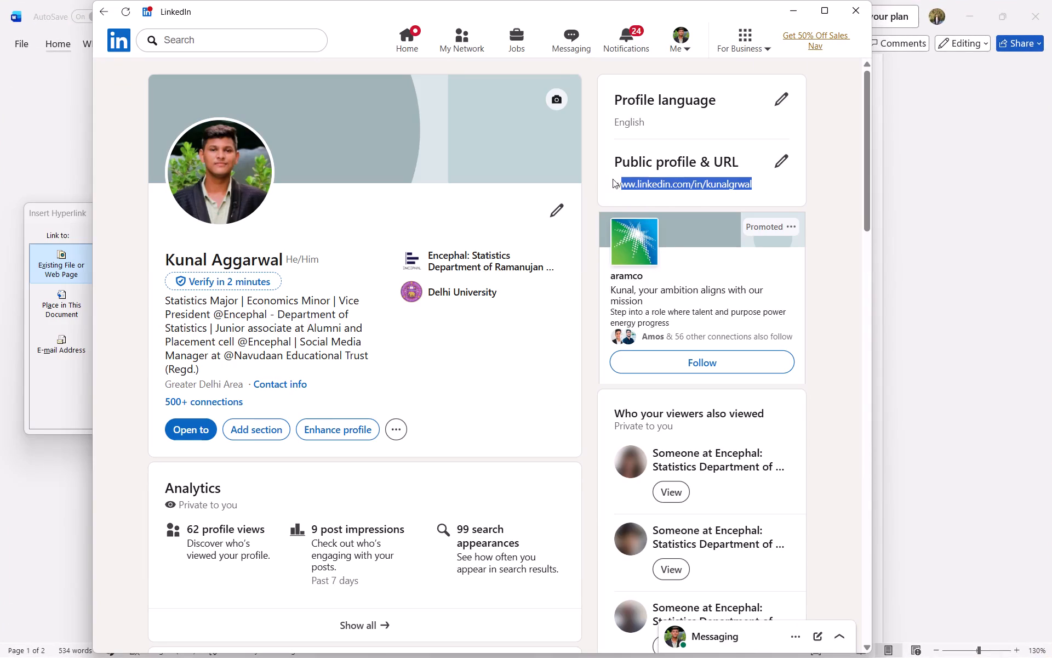
left_click_drag(613, 179, 609, 183)
key("ctrl+c")
Return to the résumé in Word and link the word Linkedin to the copied profile URL.
key("alt+Tab")
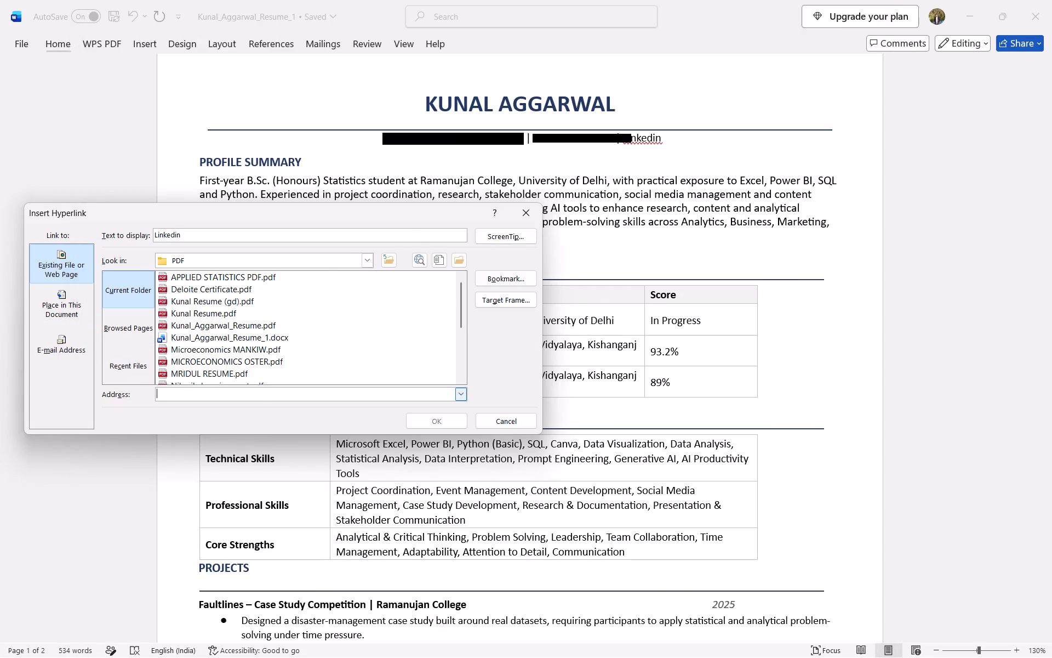
key("ctrl+v")
left_click(436, 420)
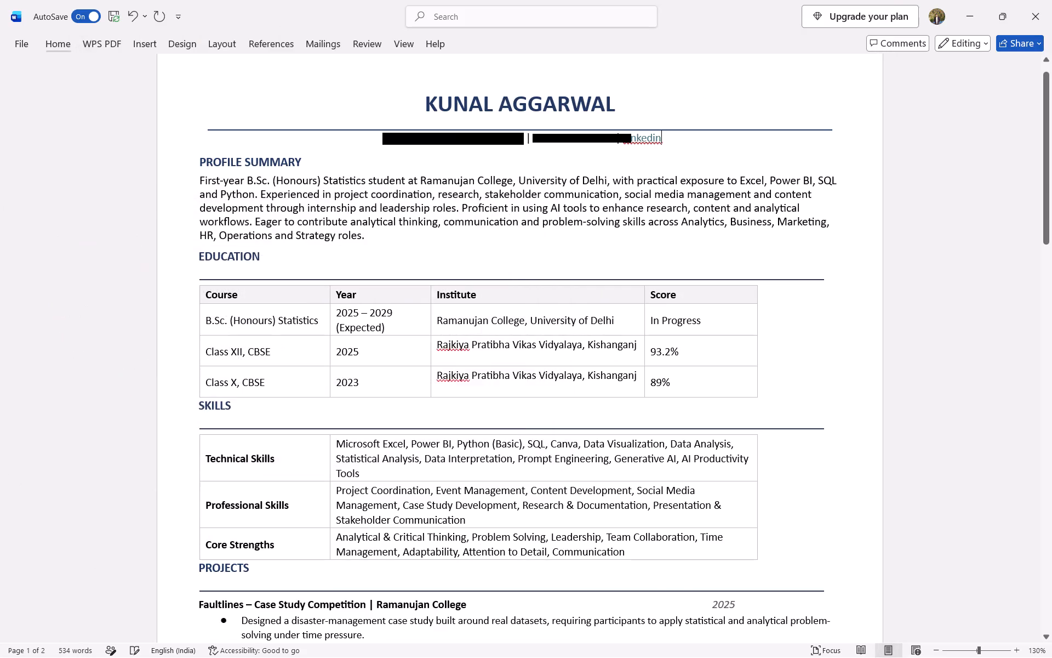
Follow the contact line's Linkedin hyperlink to test it, and close the LinkedIn app window.
left_click(645, 139, "ctrl")
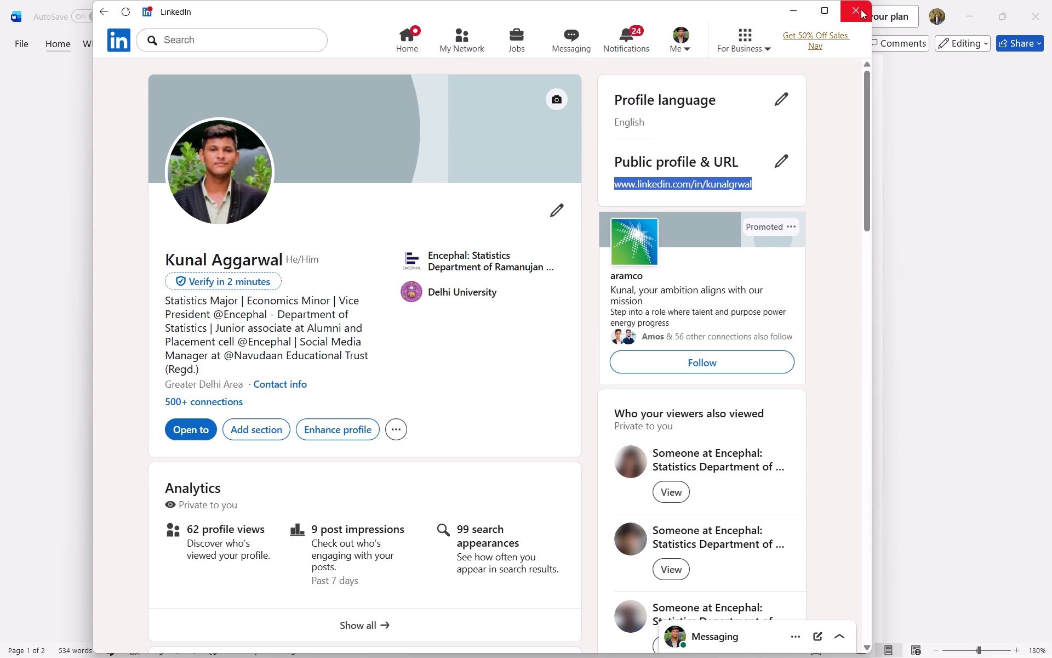
left_click(861, 9)
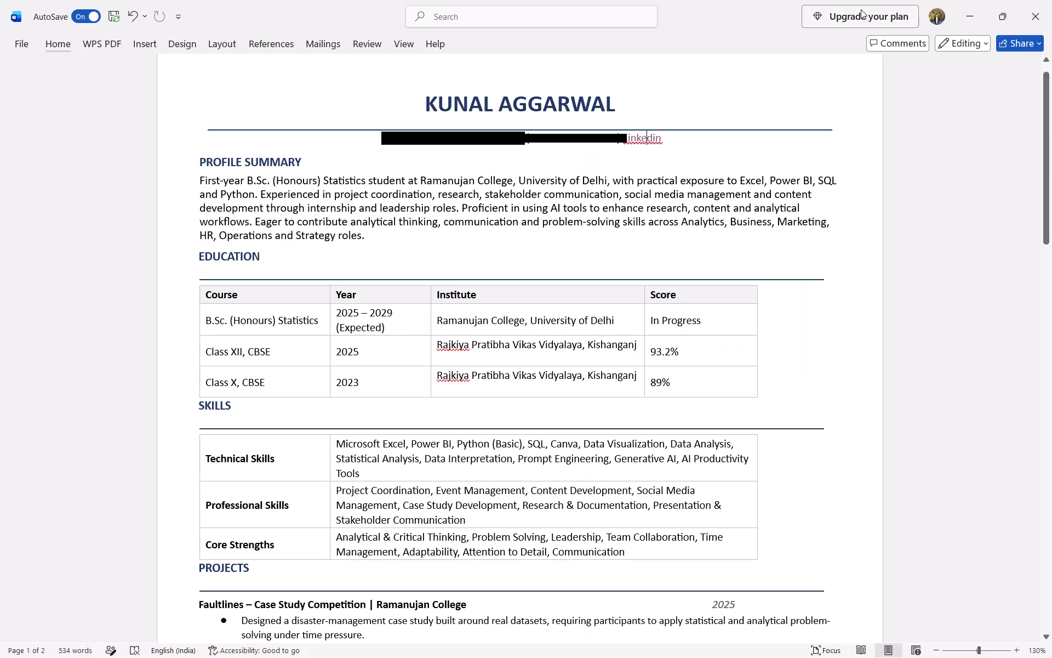
Correct the hyperlink text in the contact line to "LinkedIn" with a capital I.
left_click(657, 135)
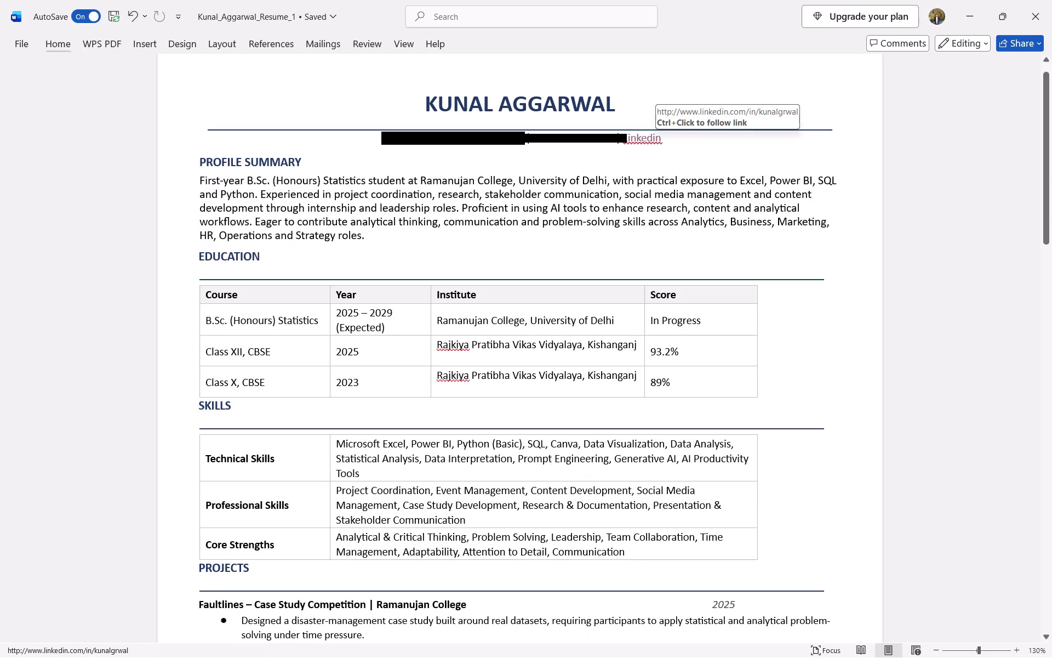
key("BackSpace")
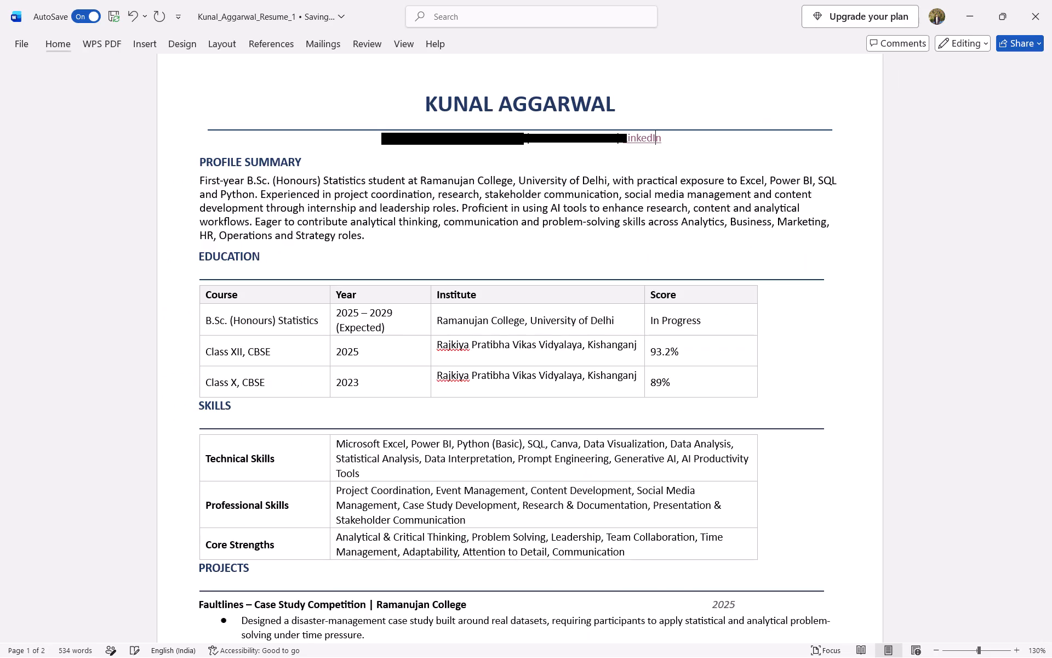
left_click(716, 158)
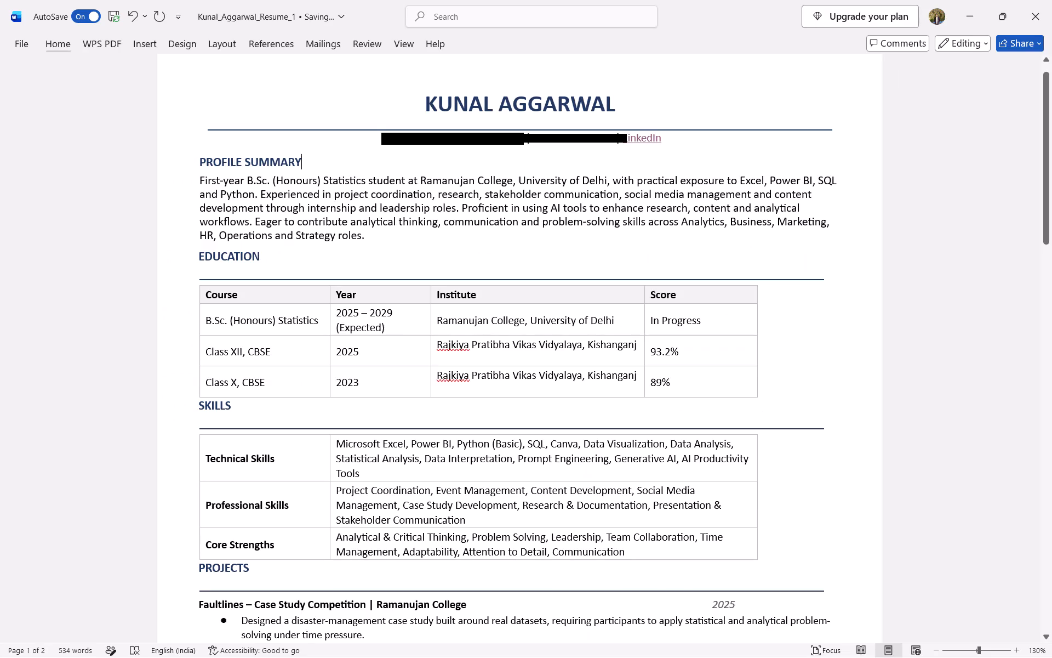
Delete the horizontal line between the name heading and the contact line.
double_click(345, 133)
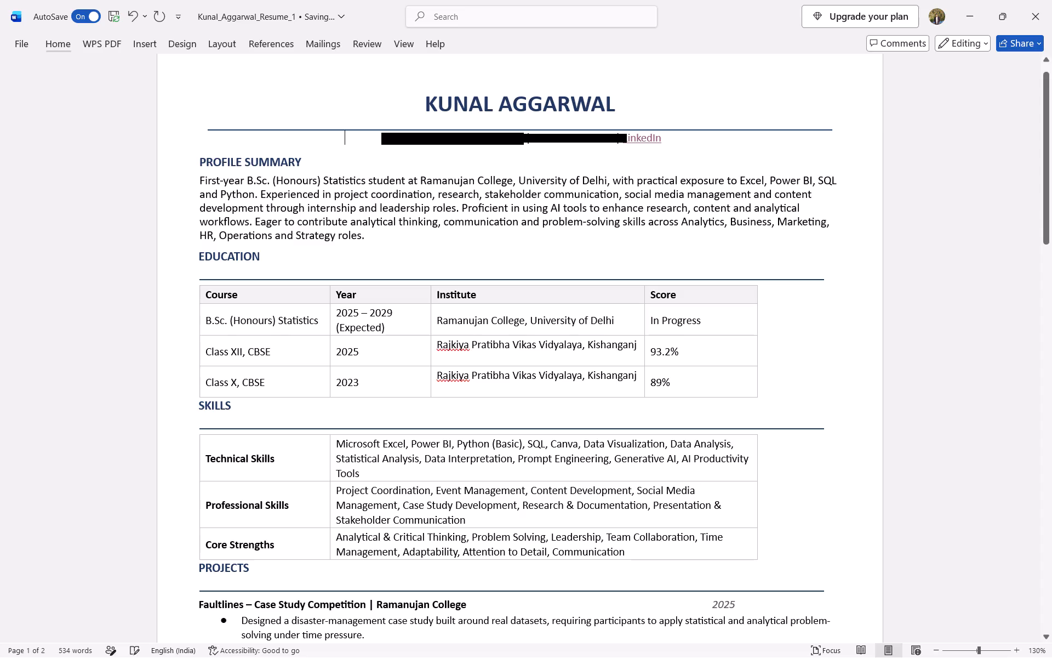
left_click(348, 129)
left_click_drag(348, 129, 250, 135)
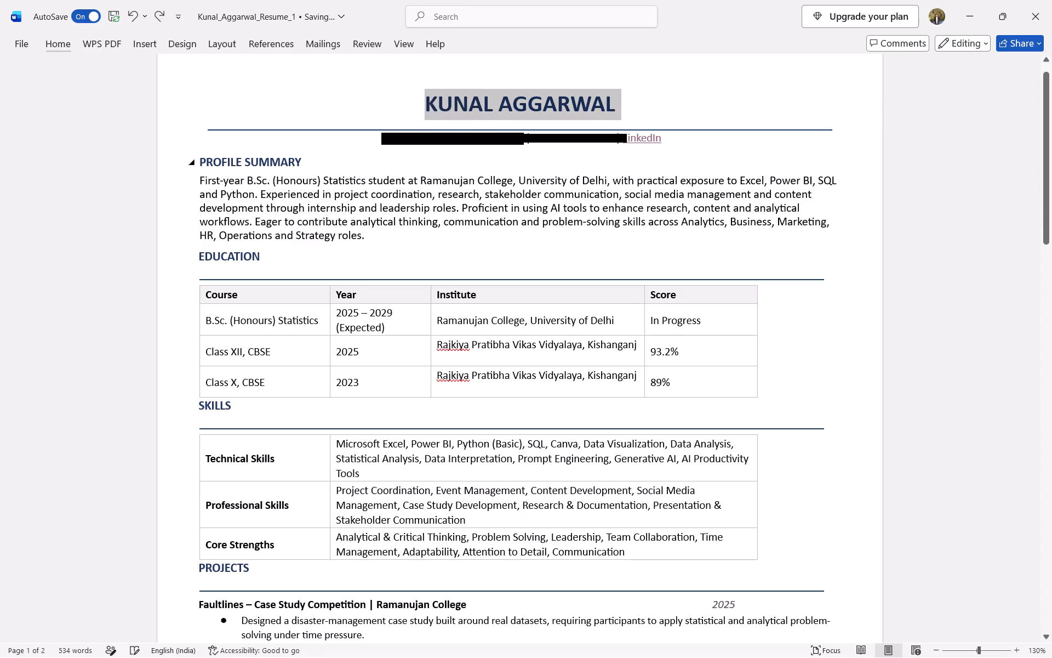
left_click_drag(836, 131, 837, 173)
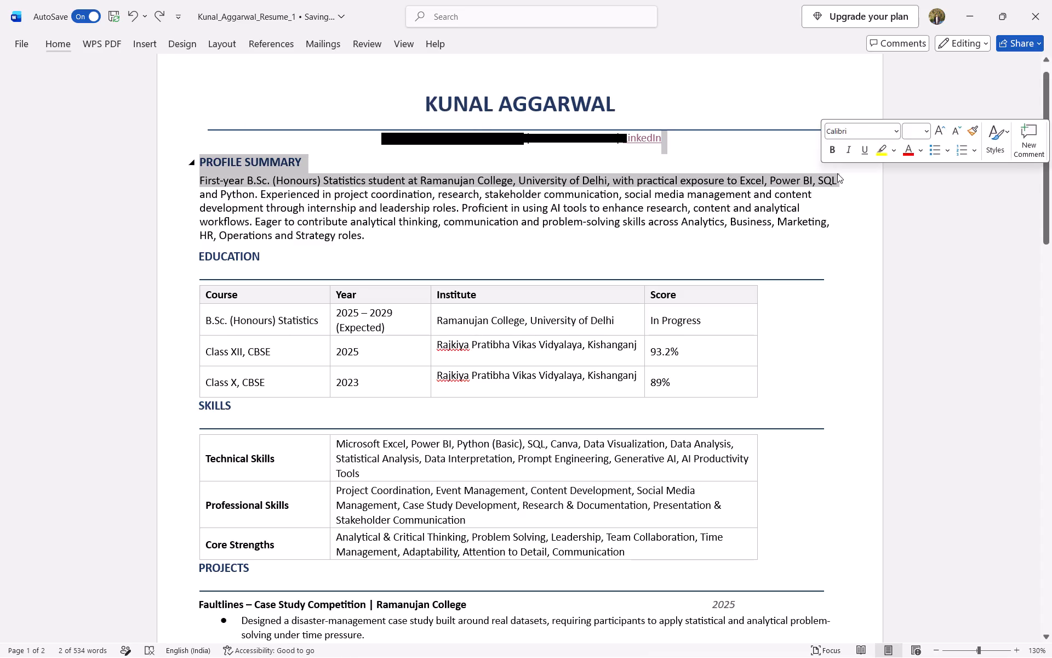
double_click(819, 282)
double_click(796, 280)
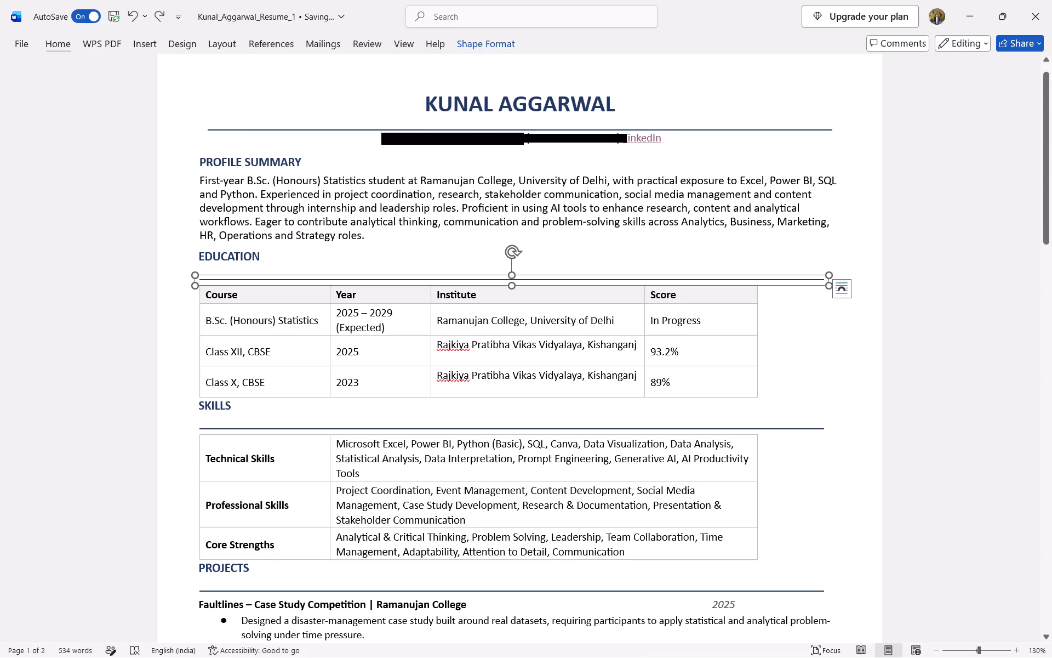
double_click(742, 130)
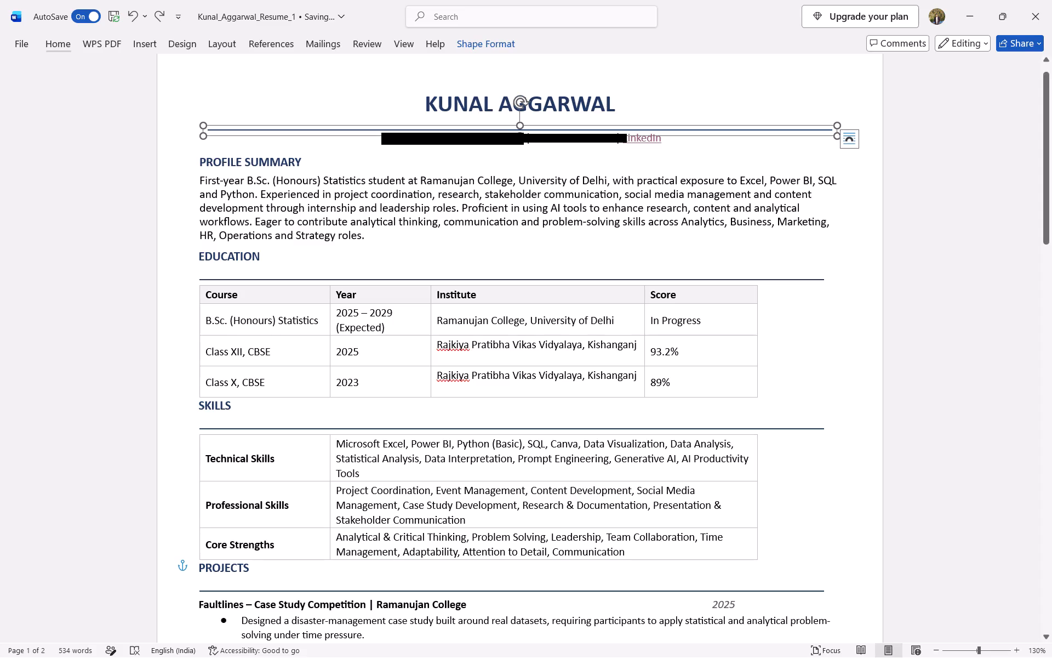
key("Delete")
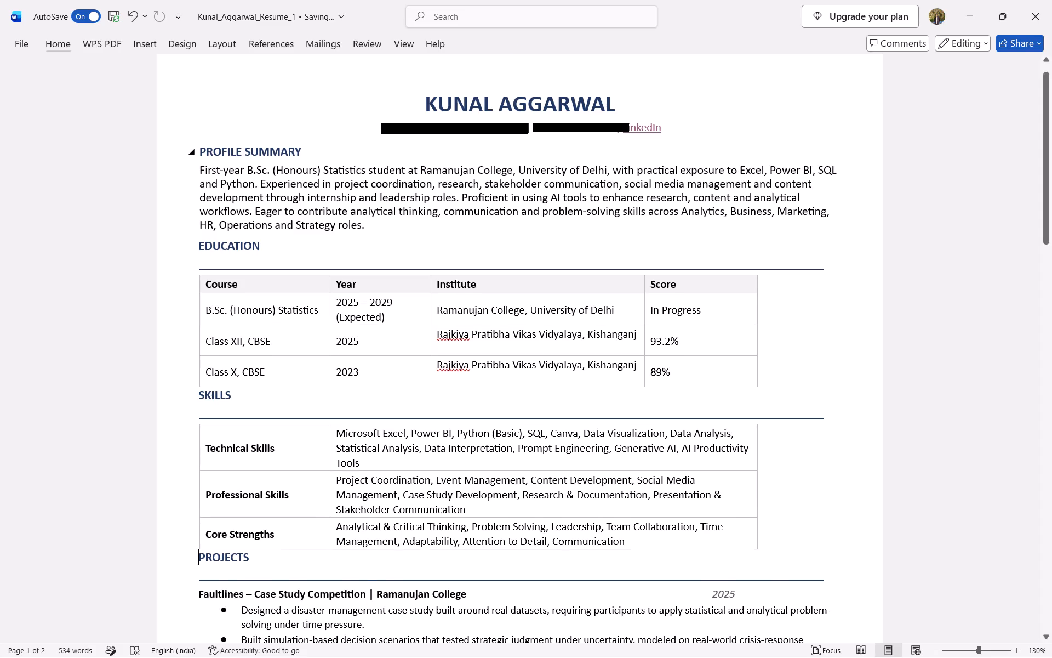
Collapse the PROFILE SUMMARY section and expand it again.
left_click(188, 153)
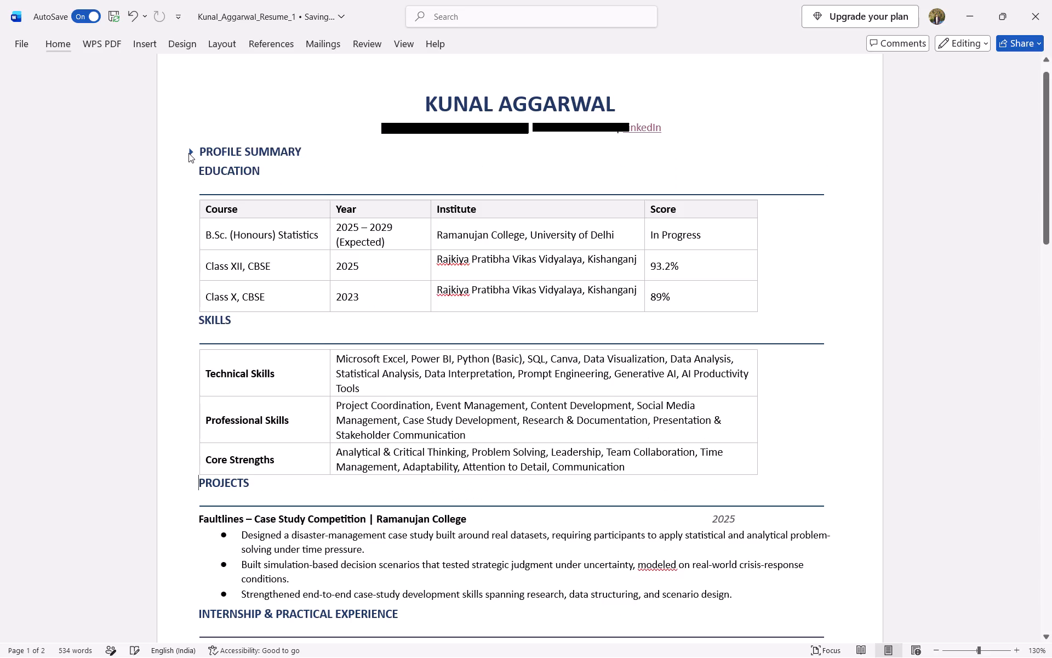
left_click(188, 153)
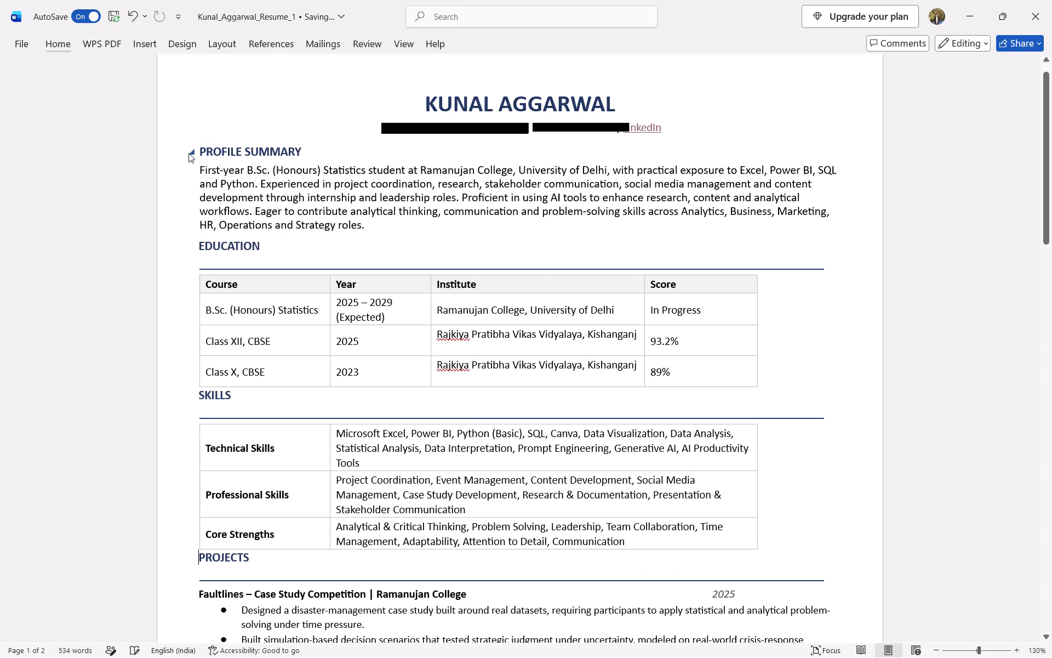
Copy the whole paragraph under the PROFILE SUMMARY heading.
left_click(155, 243)
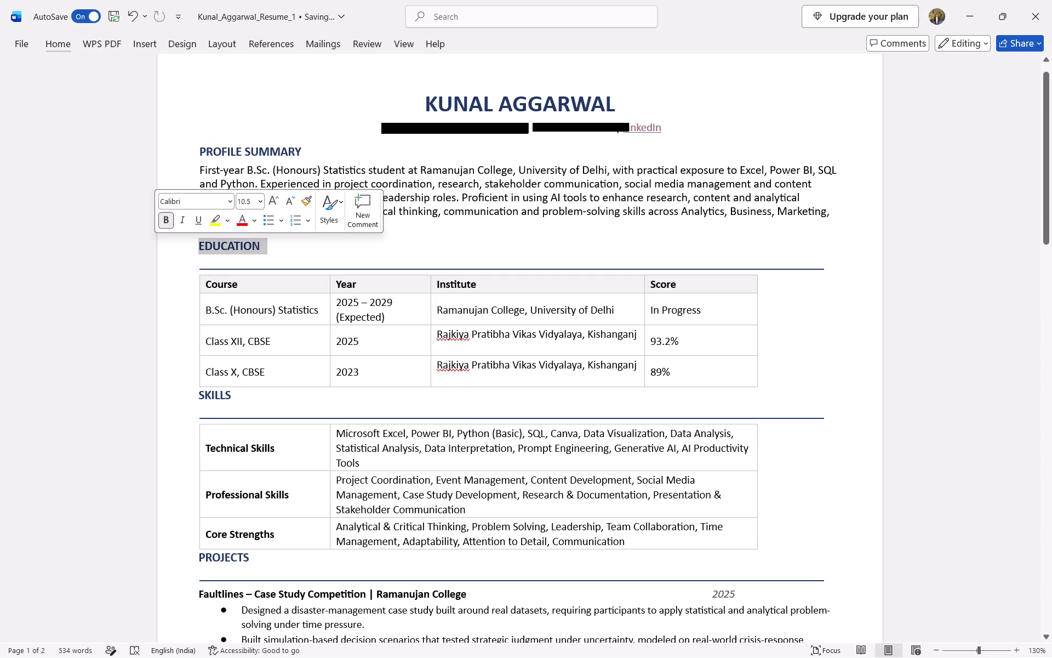
left_click(358, 166)
left_click_drag(373, 234, 287, 219)
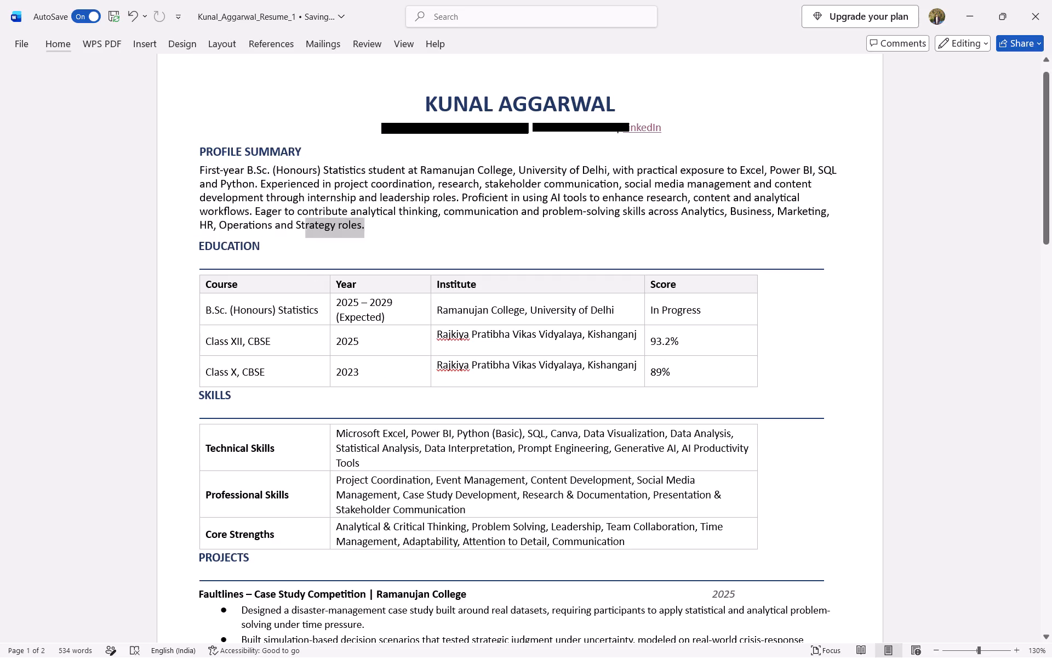
left_click_drag(287, 219, 200, 173)
key("ctrl+c")
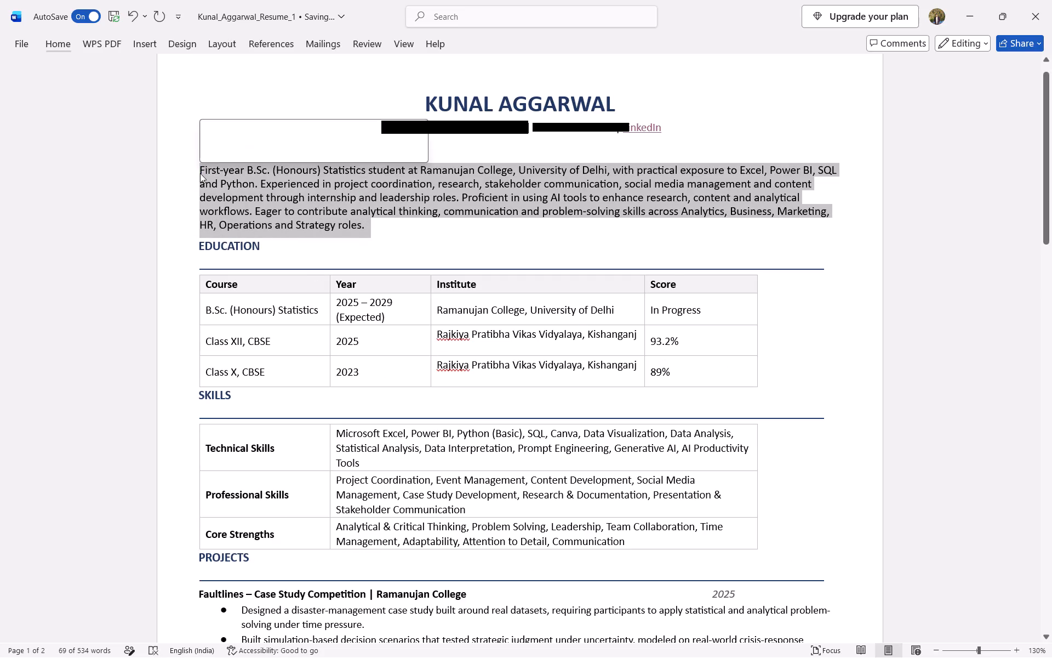
Switch from the résumé to another open application window.
key("alt+Tab")
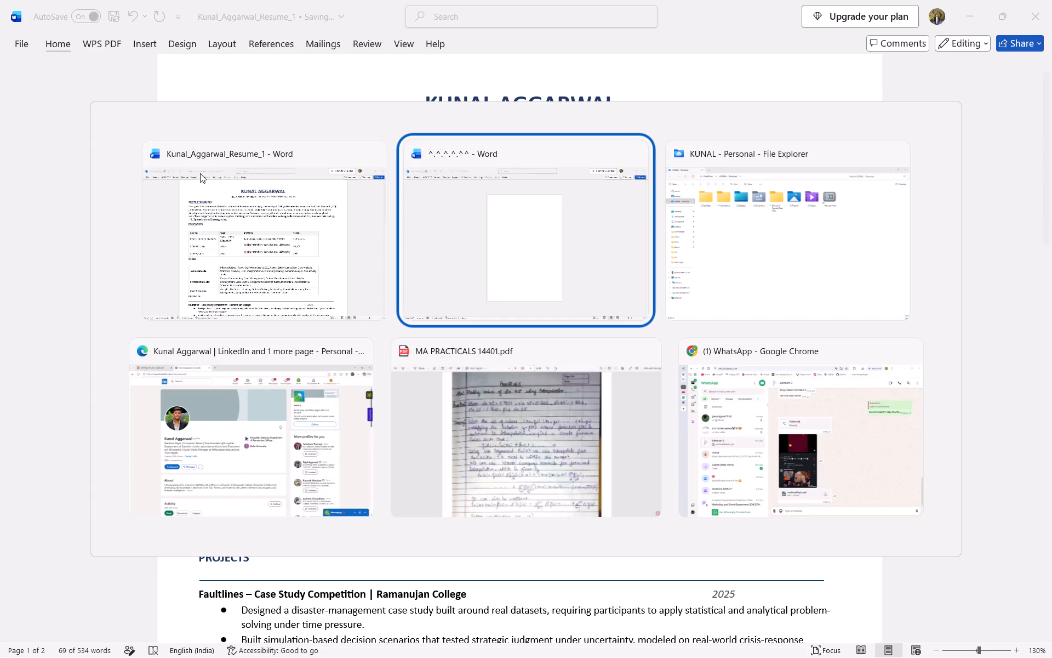
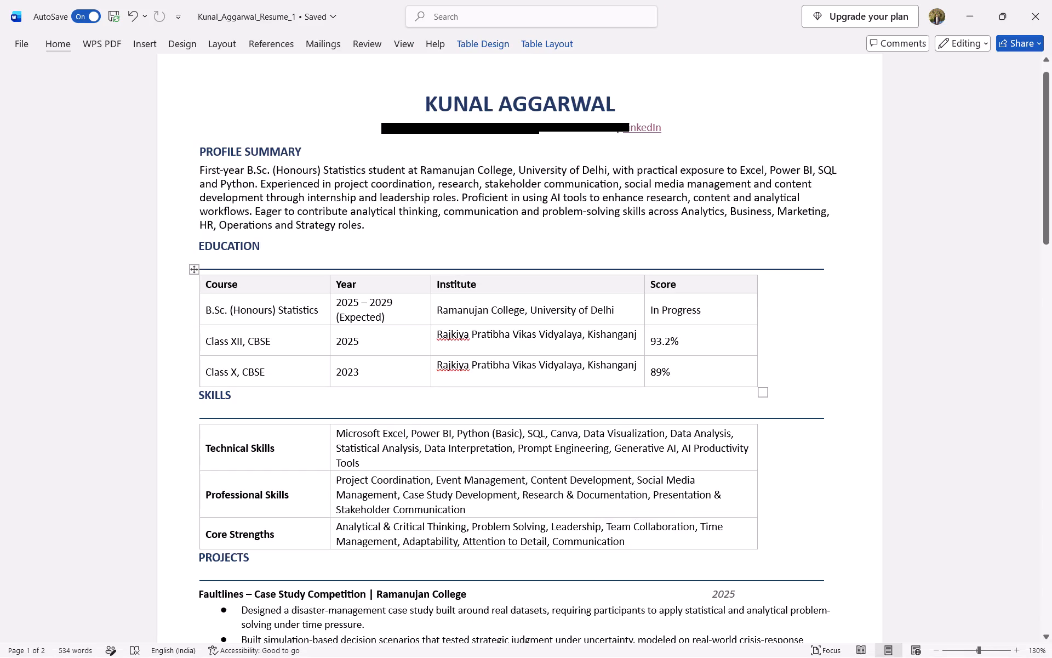
left_click_drag(198, 169, 384, 222)
key("ctrl+v")
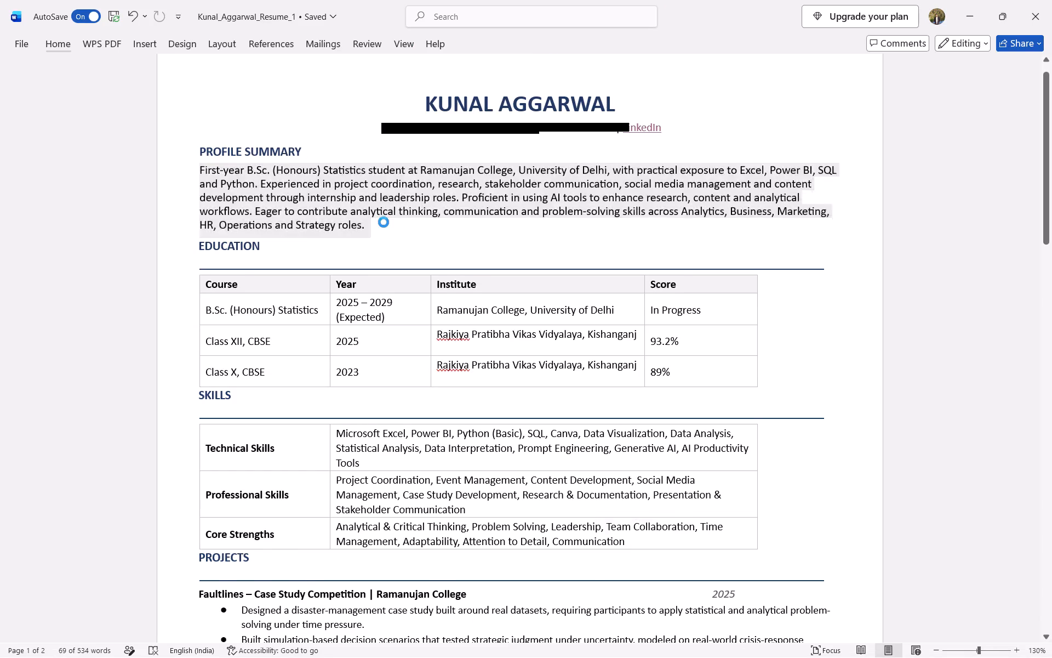
Format the pasted profile summary paragraph as black, non-bold text.
left_click_drag(479, 222, 347, 206)
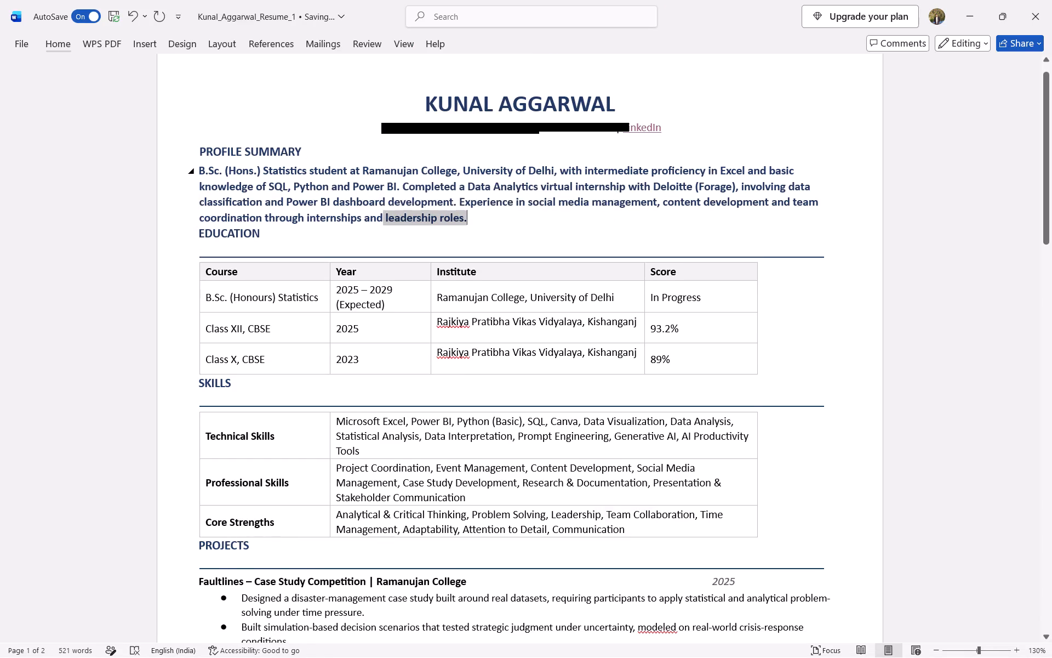
left_click_drag(347, 206, 198, 172)
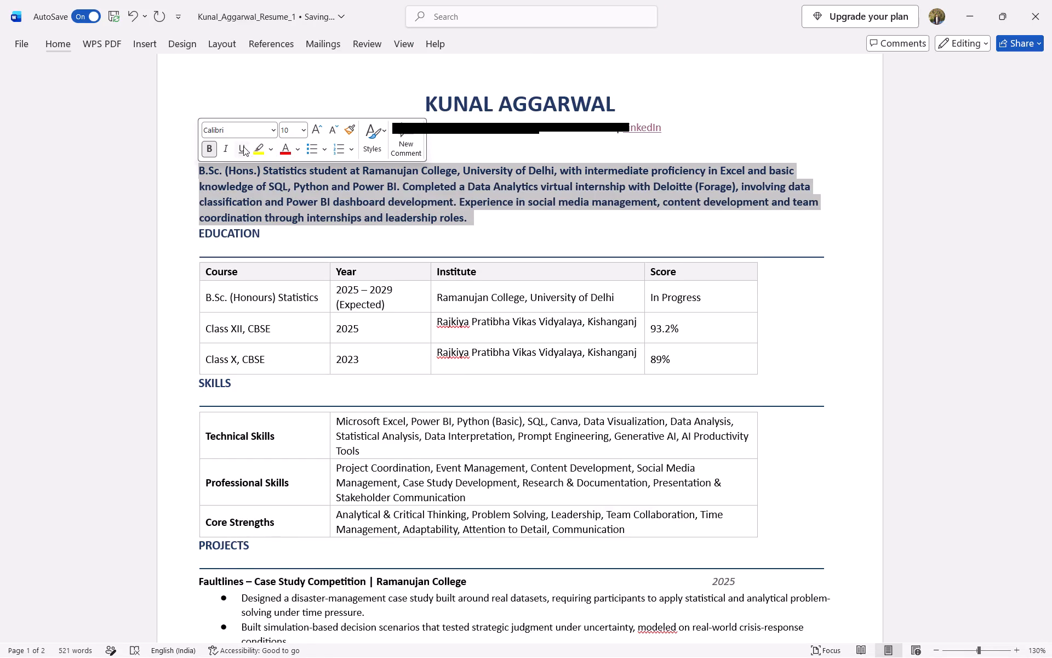
left_click(294, 150)
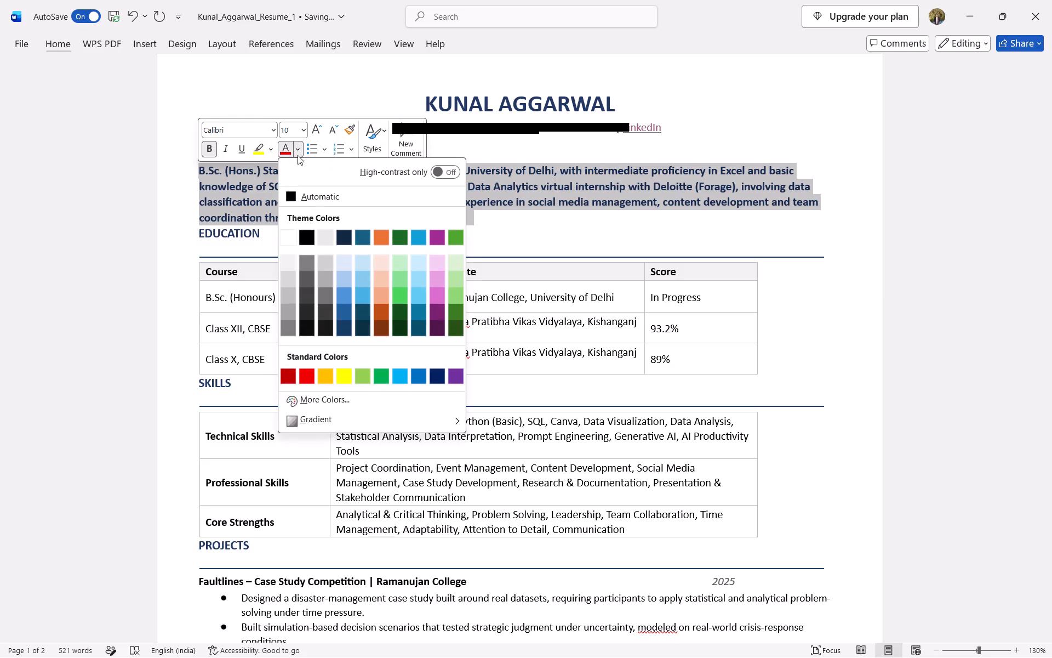
left_click(303, 235)
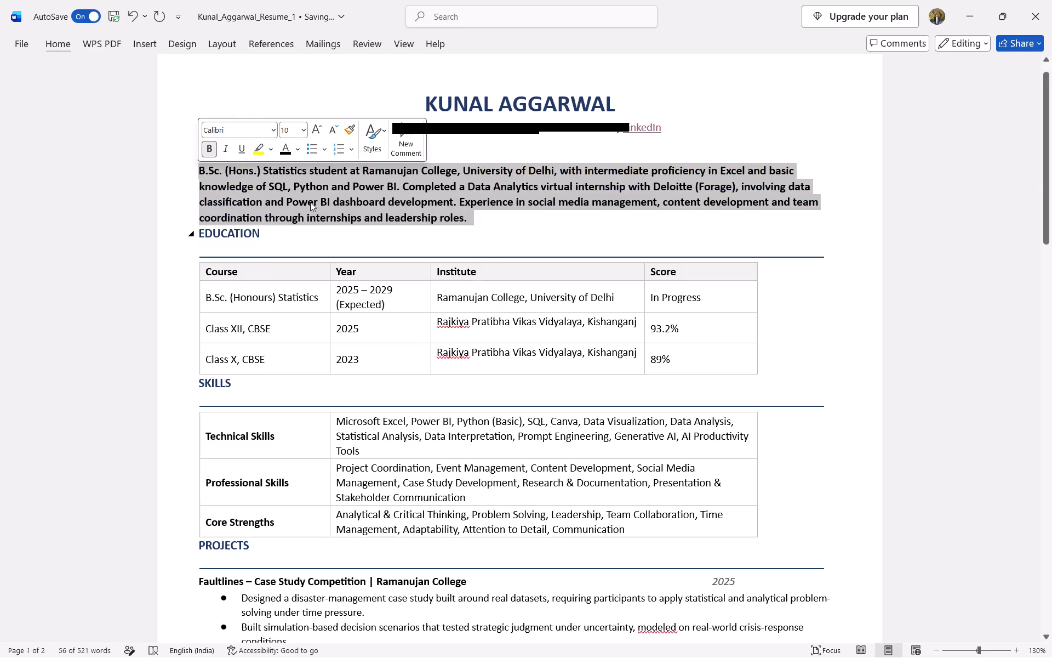
left_click(491, 213)
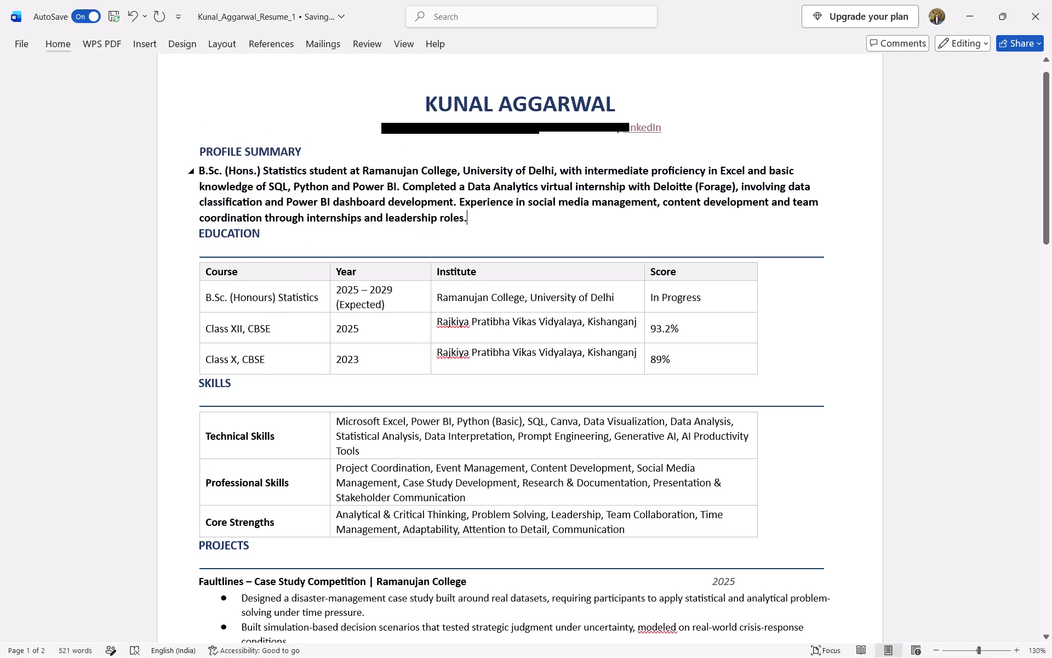
left_click_drag(476, 220, 198, 171)
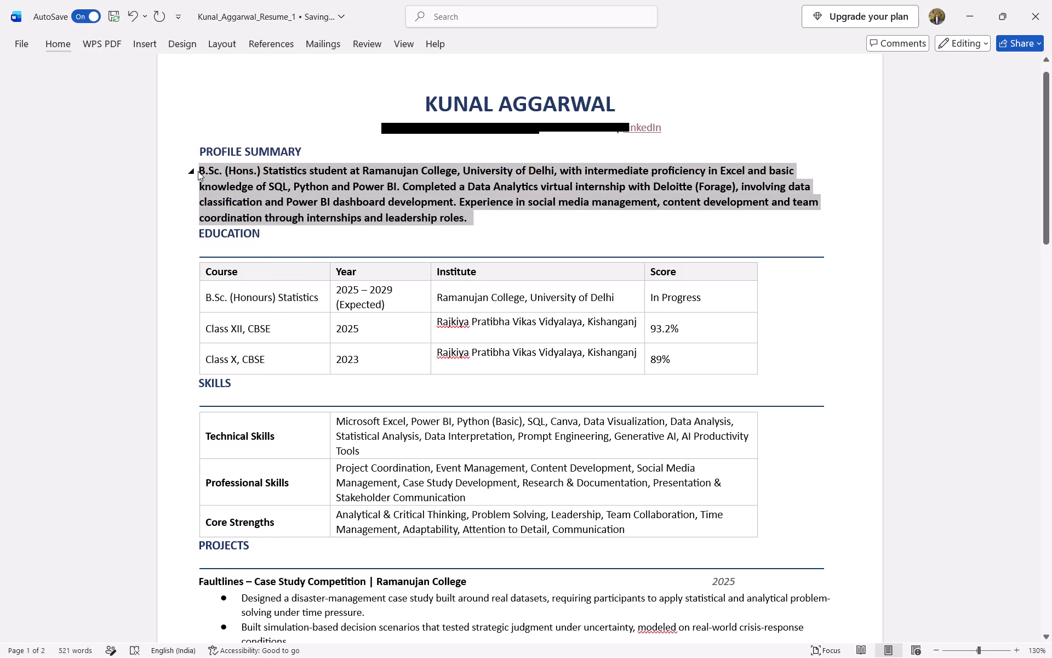
key("ctrl+b")
left_click(333, 198)
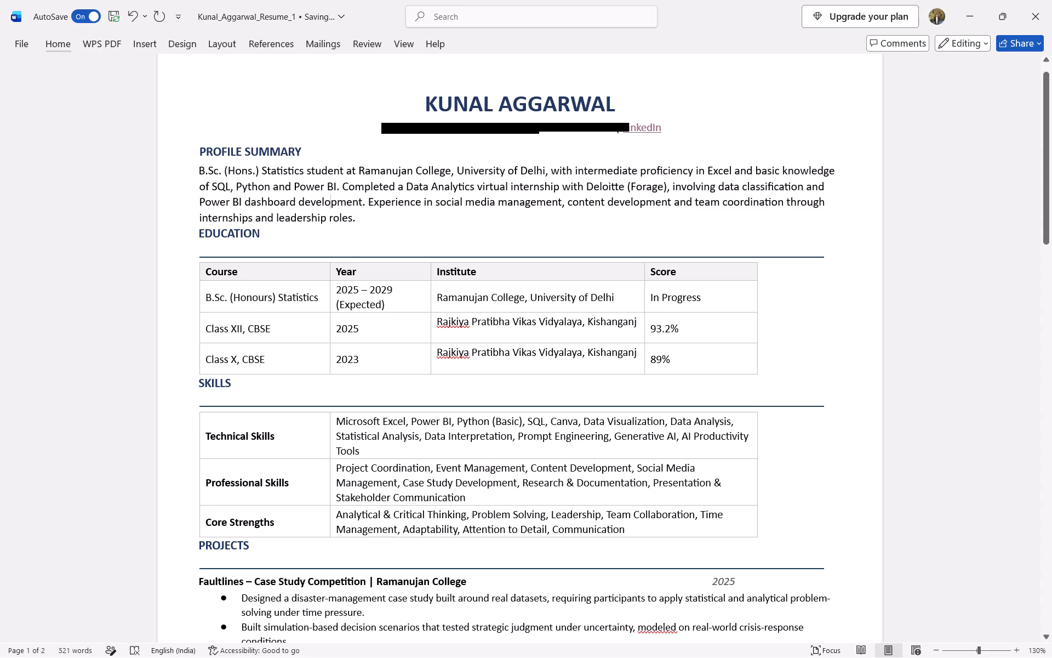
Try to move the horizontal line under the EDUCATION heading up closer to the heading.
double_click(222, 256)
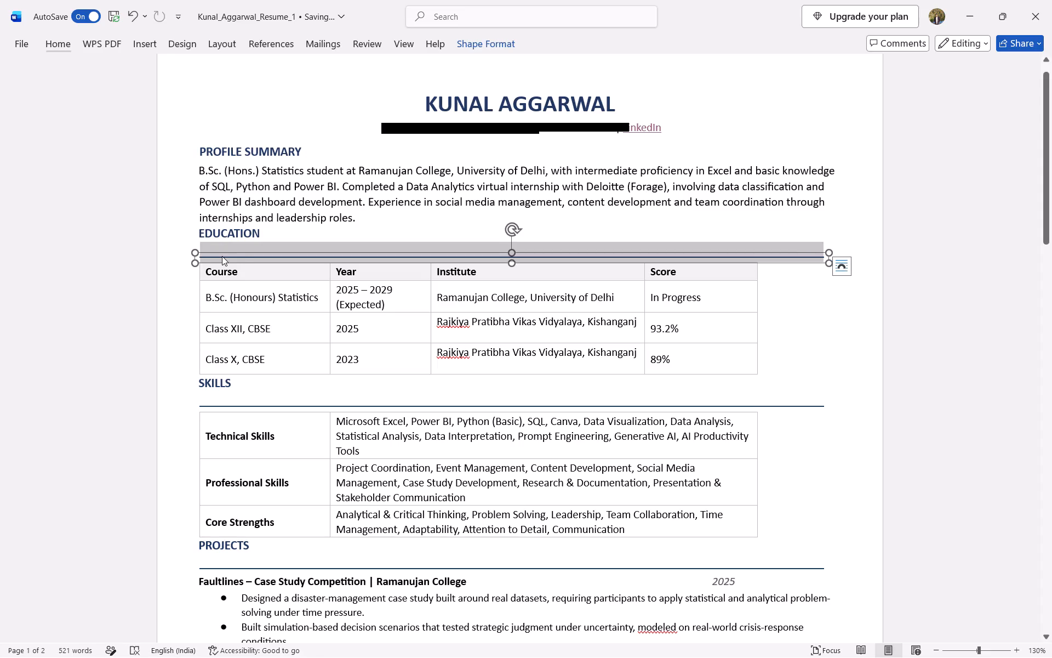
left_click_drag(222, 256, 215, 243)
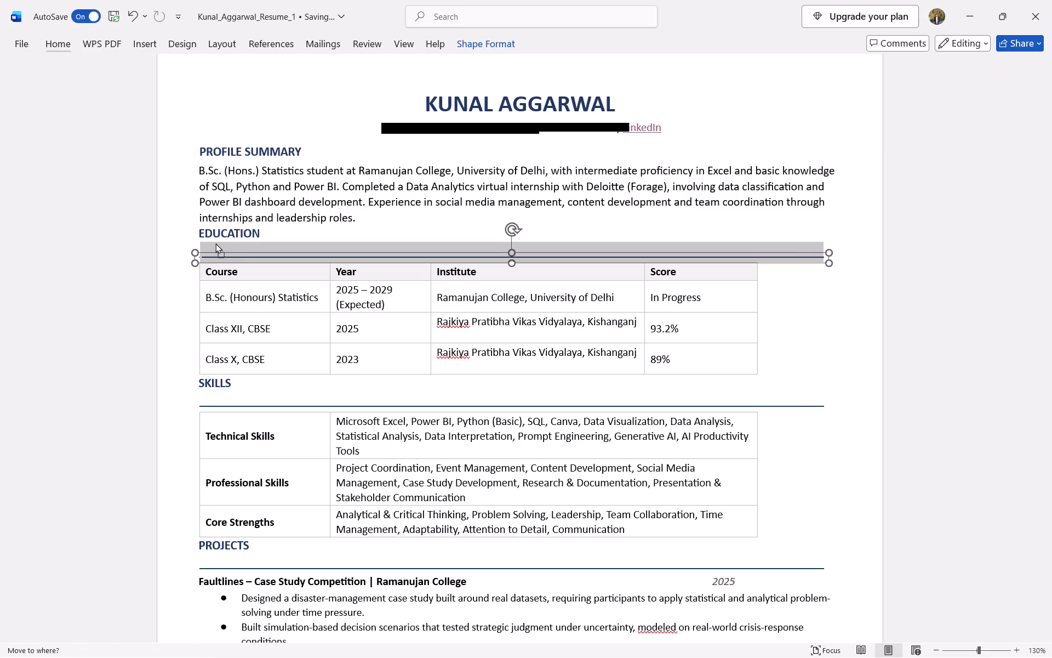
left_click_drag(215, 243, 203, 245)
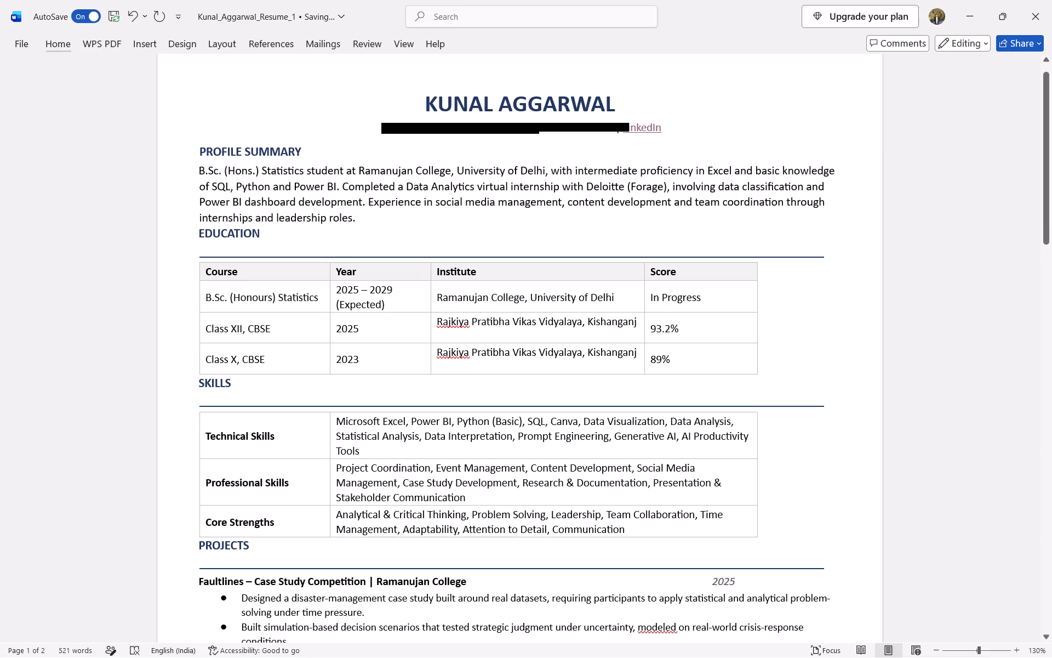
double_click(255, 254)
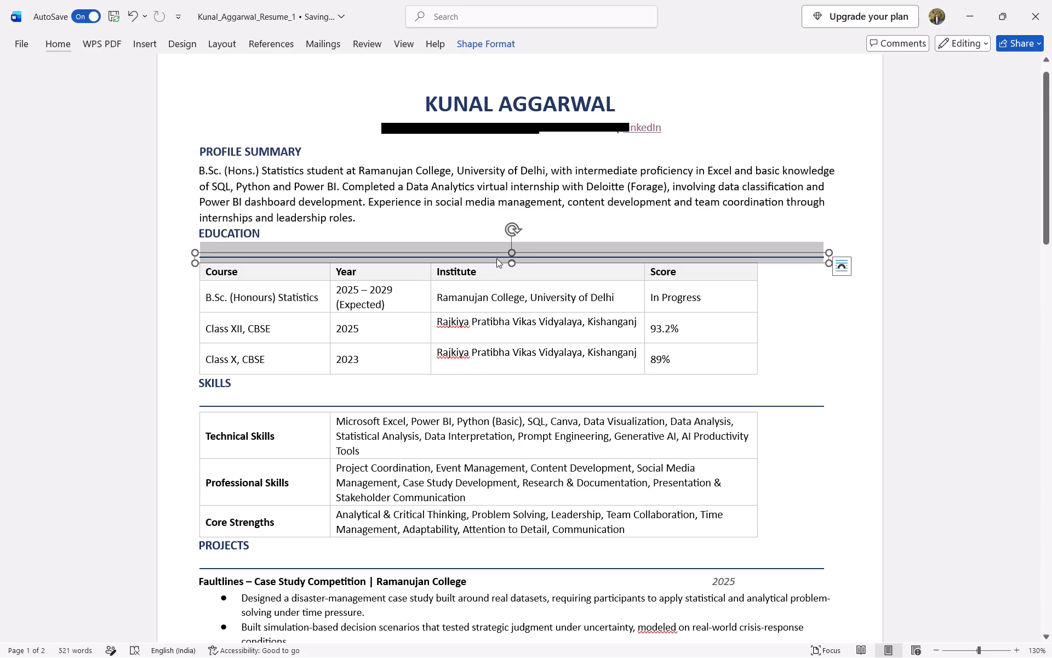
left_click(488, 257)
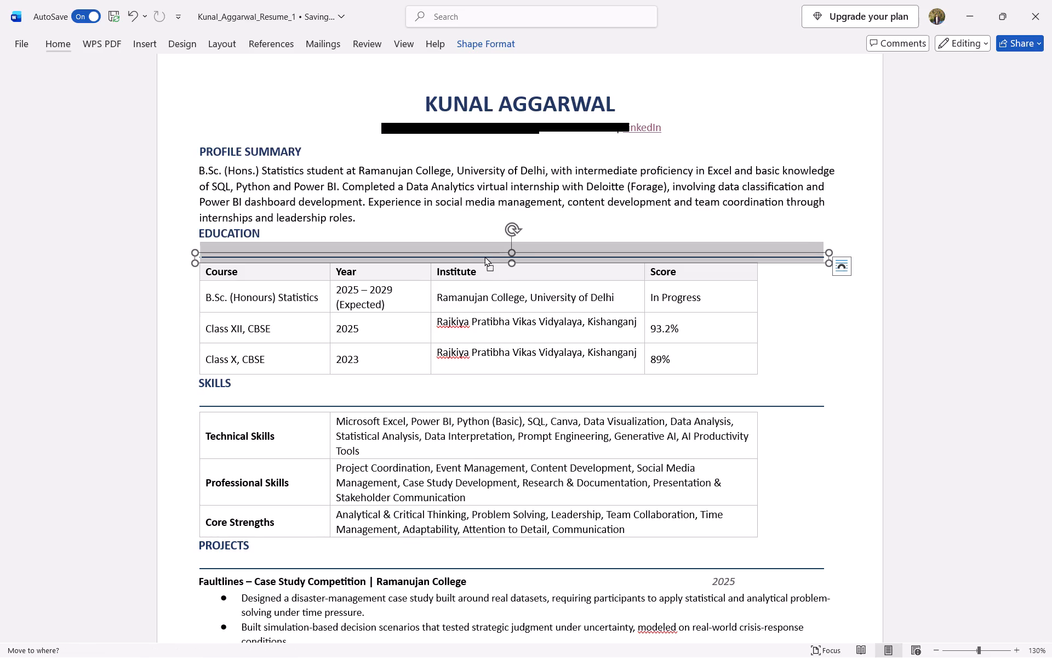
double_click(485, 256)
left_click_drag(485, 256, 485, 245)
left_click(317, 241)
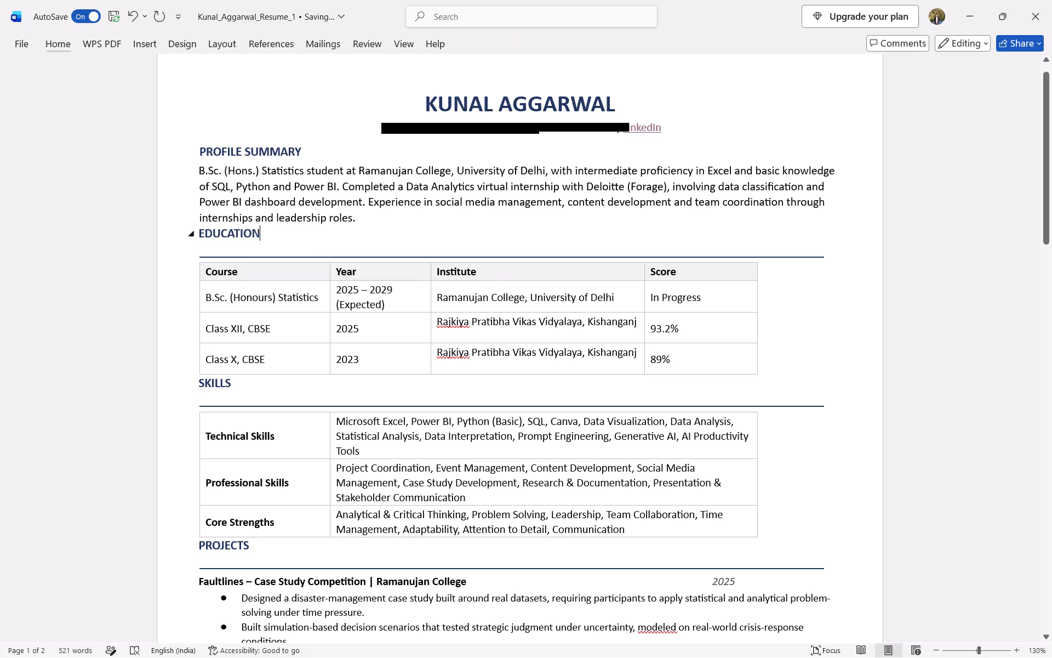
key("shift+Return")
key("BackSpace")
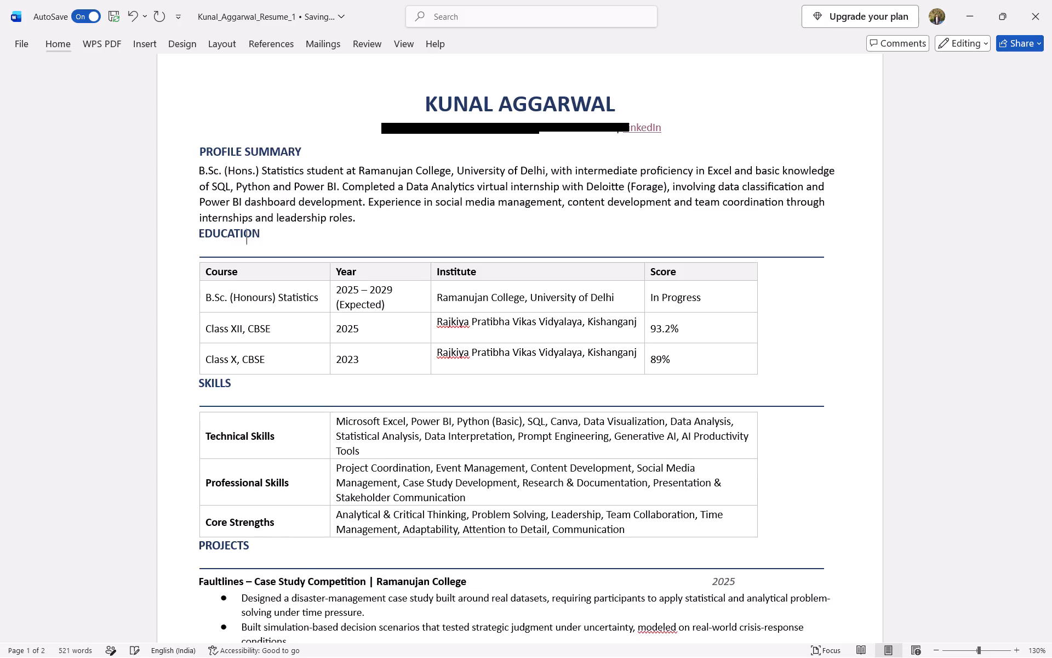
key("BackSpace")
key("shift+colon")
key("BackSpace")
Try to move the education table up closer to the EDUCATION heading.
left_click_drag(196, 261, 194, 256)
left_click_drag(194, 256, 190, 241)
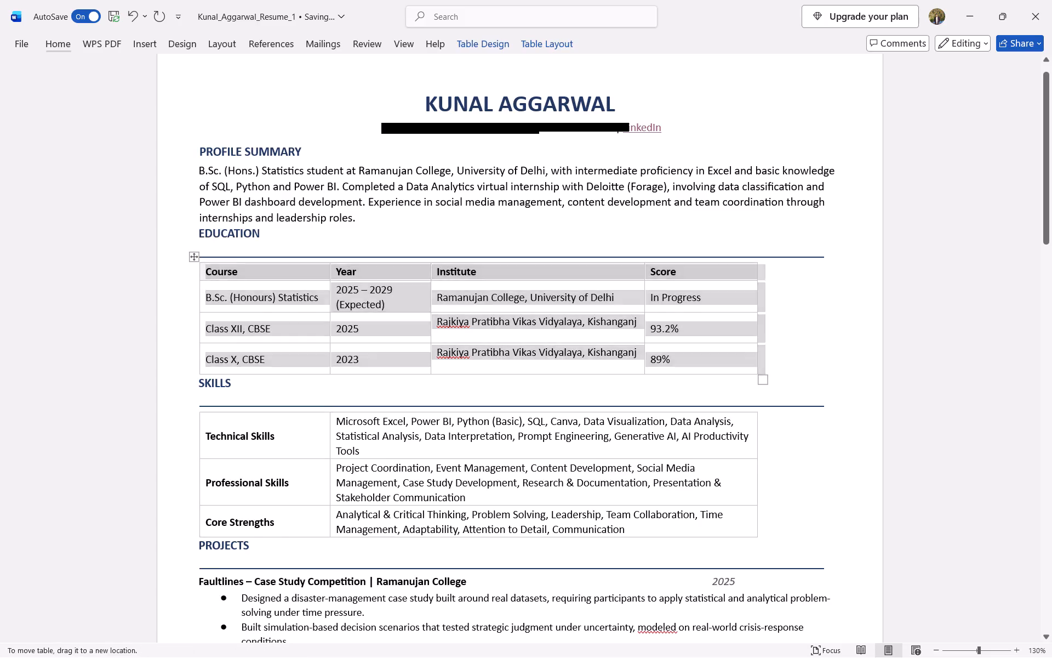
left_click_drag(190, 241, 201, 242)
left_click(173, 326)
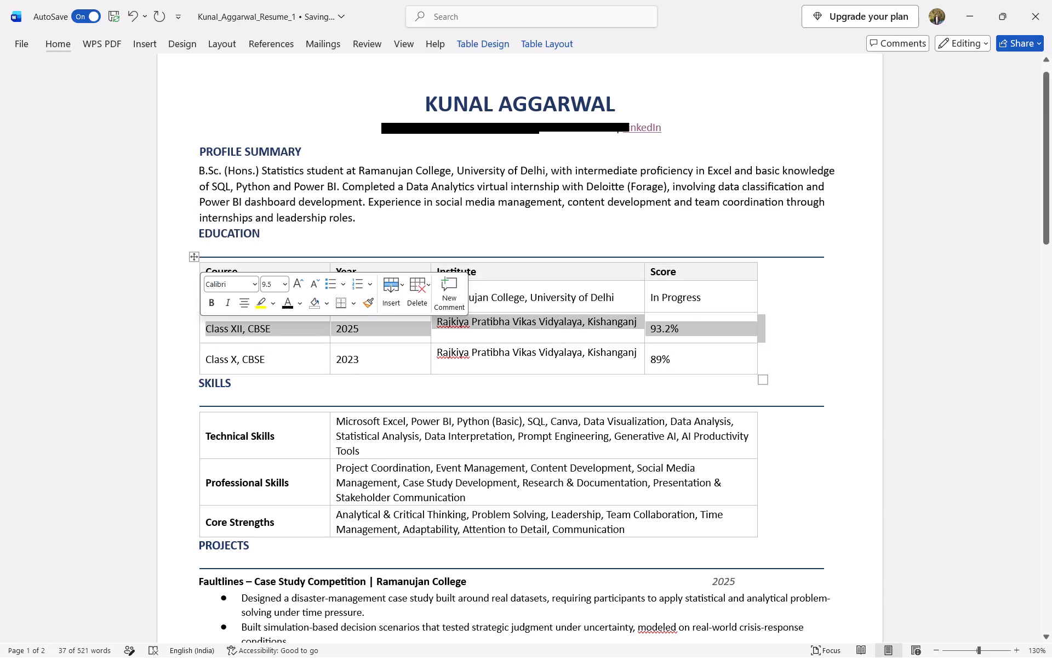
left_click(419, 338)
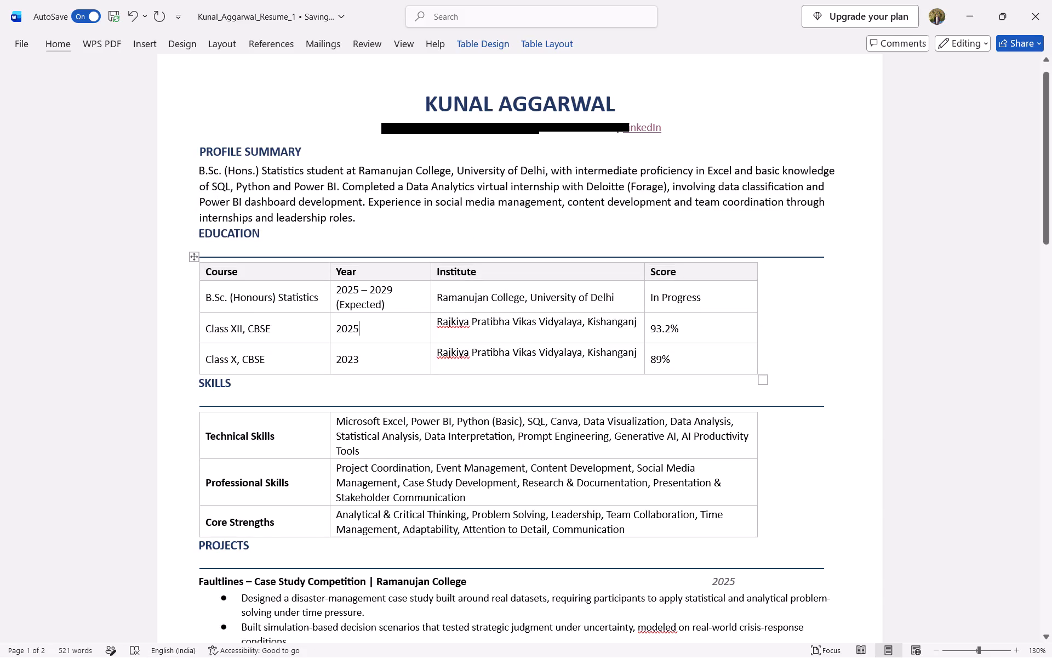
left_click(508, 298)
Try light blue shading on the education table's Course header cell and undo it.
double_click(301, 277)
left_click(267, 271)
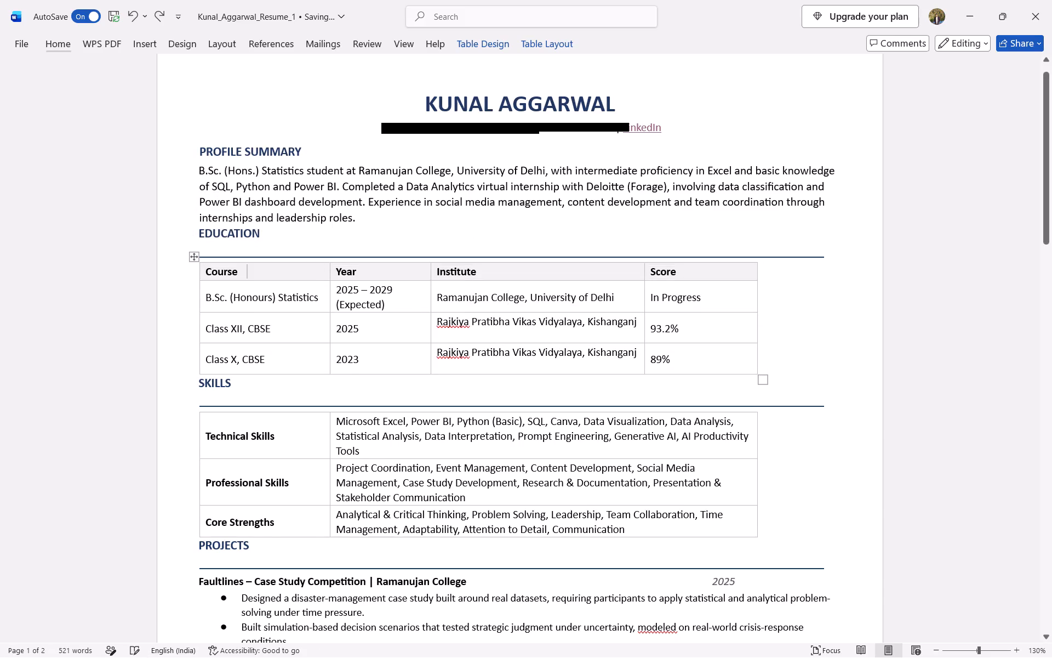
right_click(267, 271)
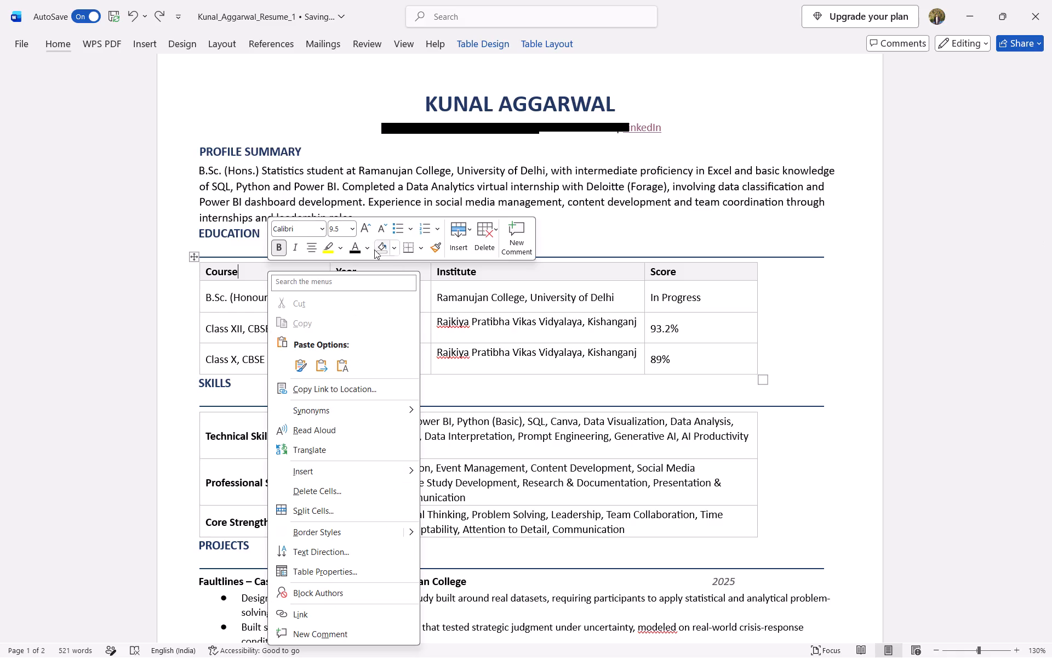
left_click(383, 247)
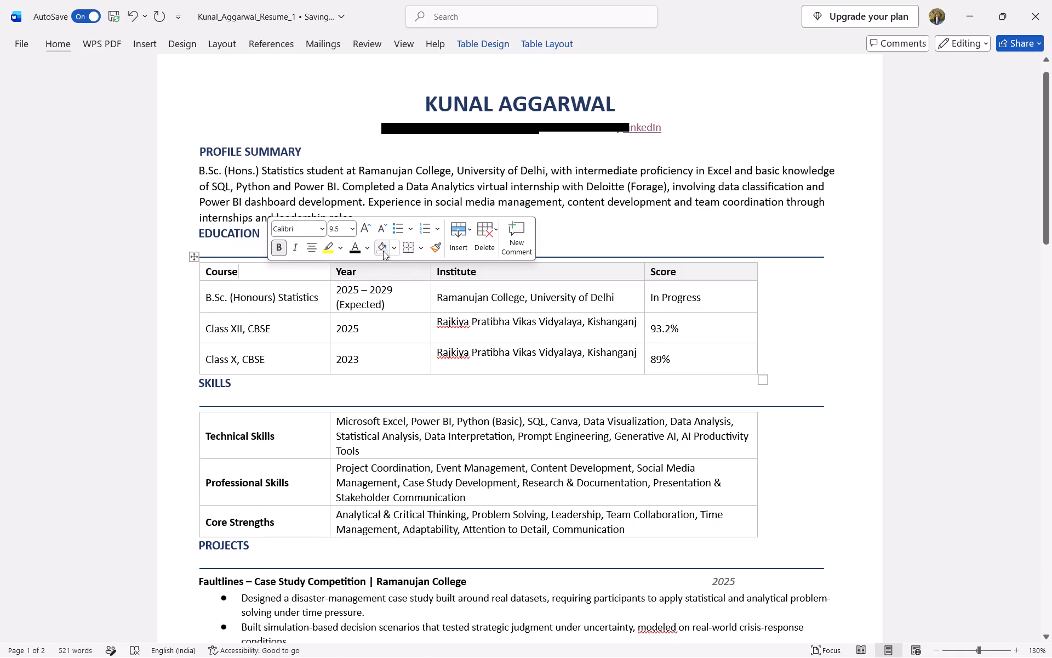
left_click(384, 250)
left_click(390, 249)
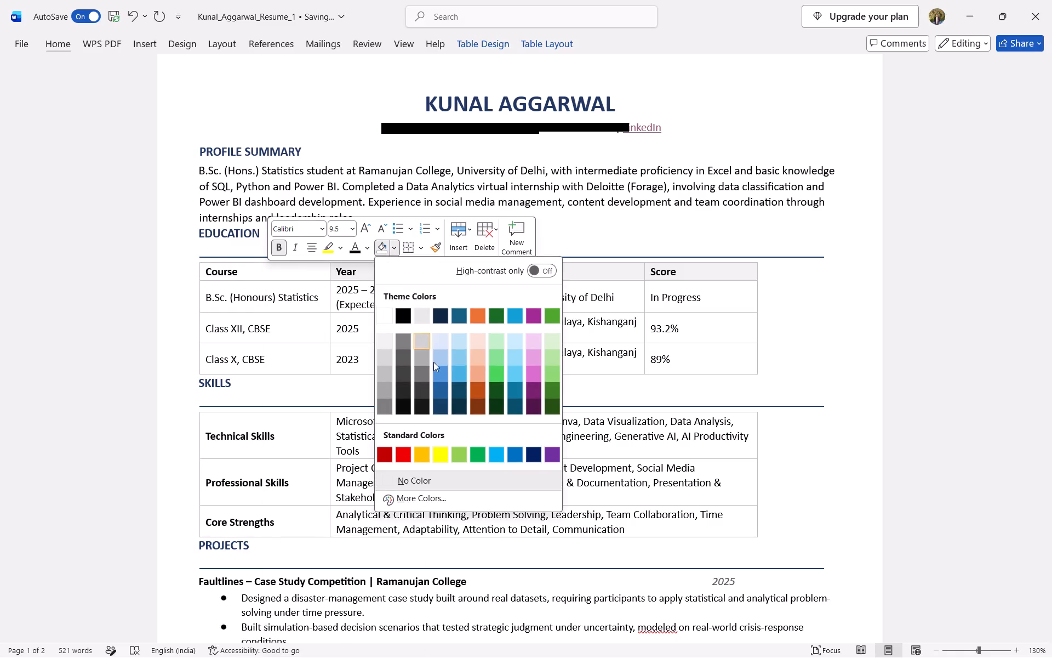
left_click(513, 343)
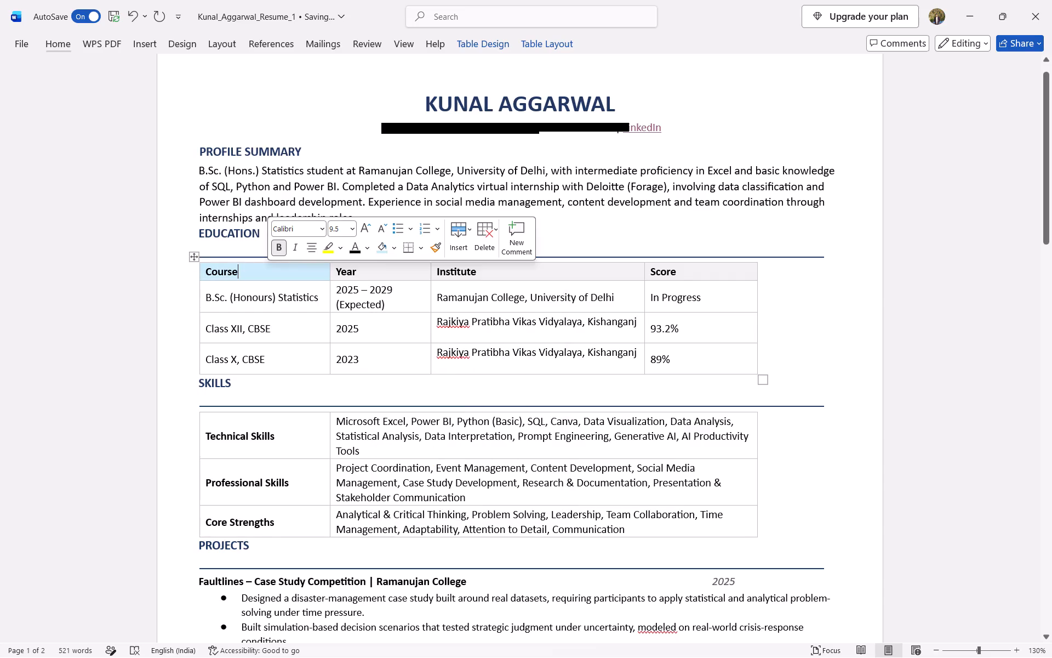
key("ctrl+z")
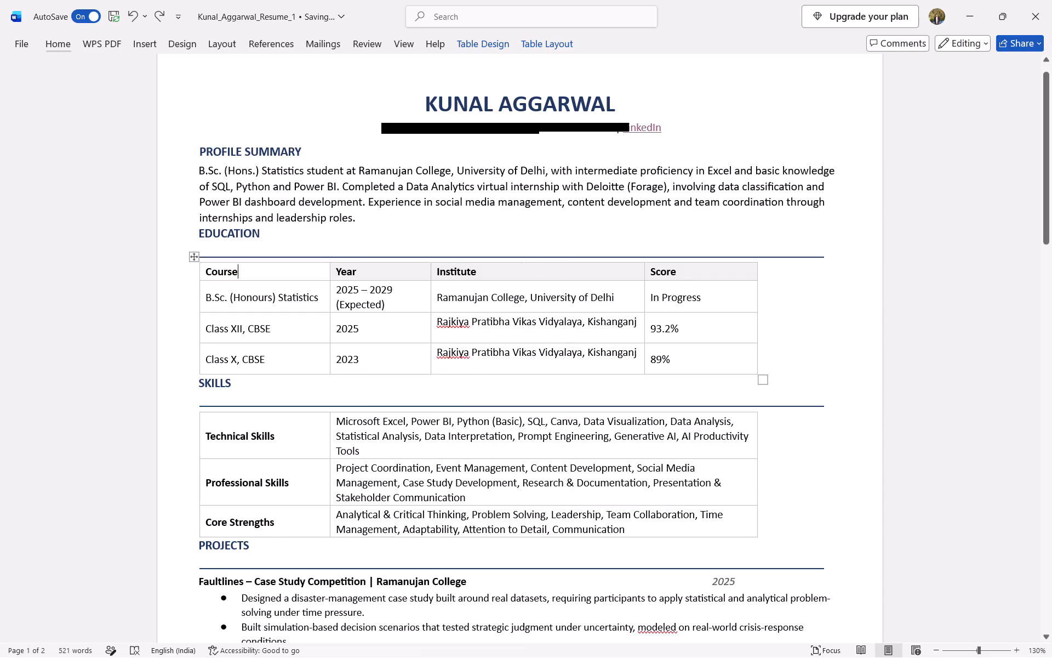
Try black shading on the education table's Course header cell and replace it with a dark teal fill.
left_click(301, 273)
right_click(301, 273)
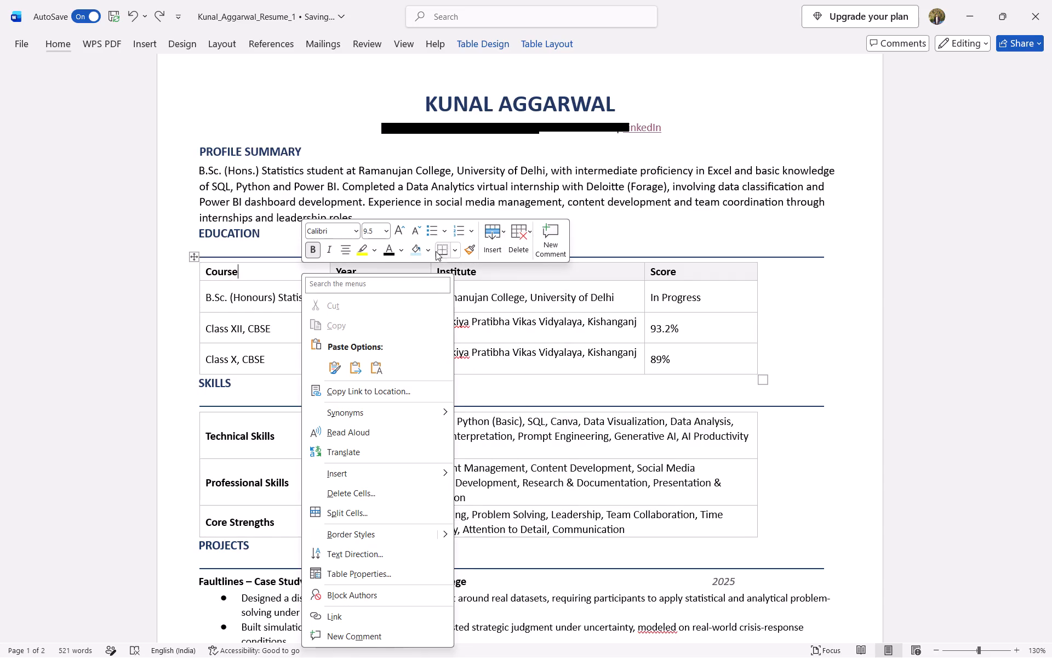
left_click(424, 251)
left_click(438, 325)
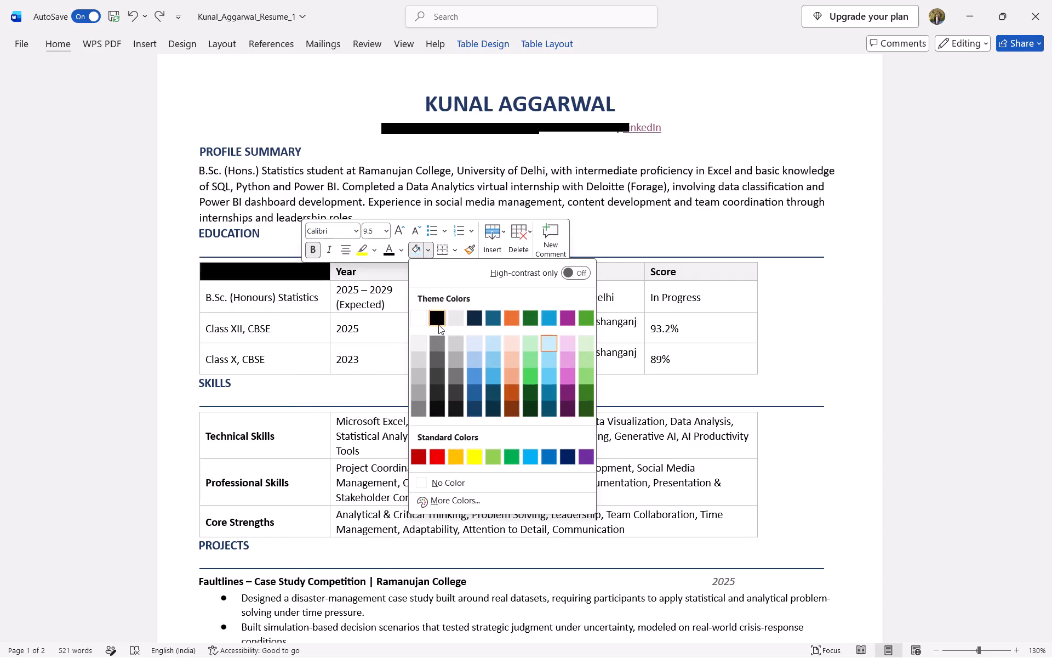
left_click(427, 251)
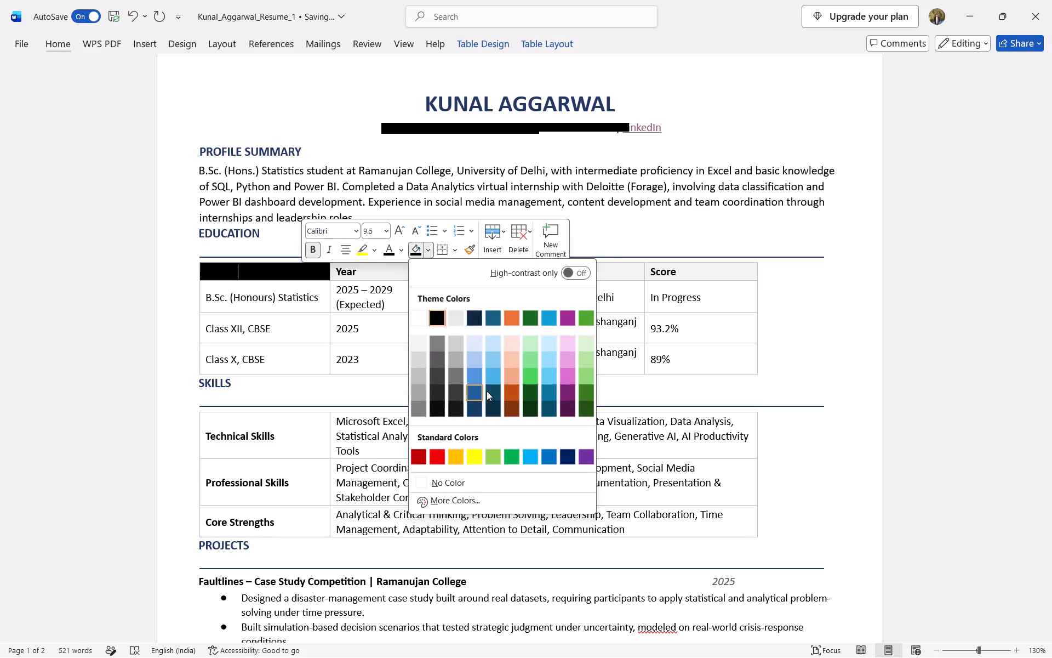
left_click(493, 393)
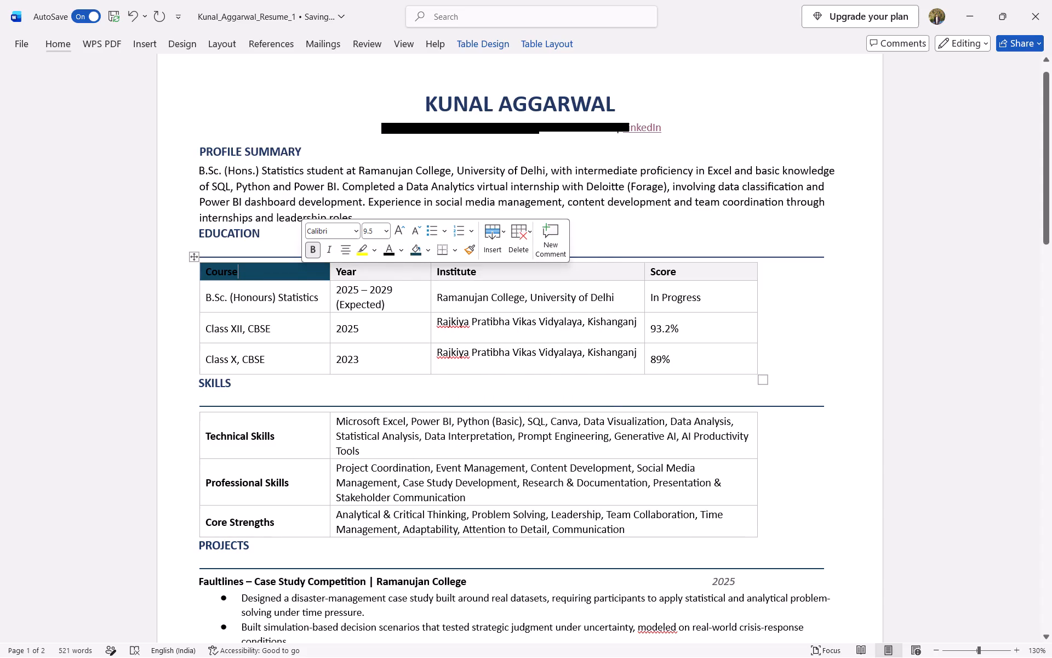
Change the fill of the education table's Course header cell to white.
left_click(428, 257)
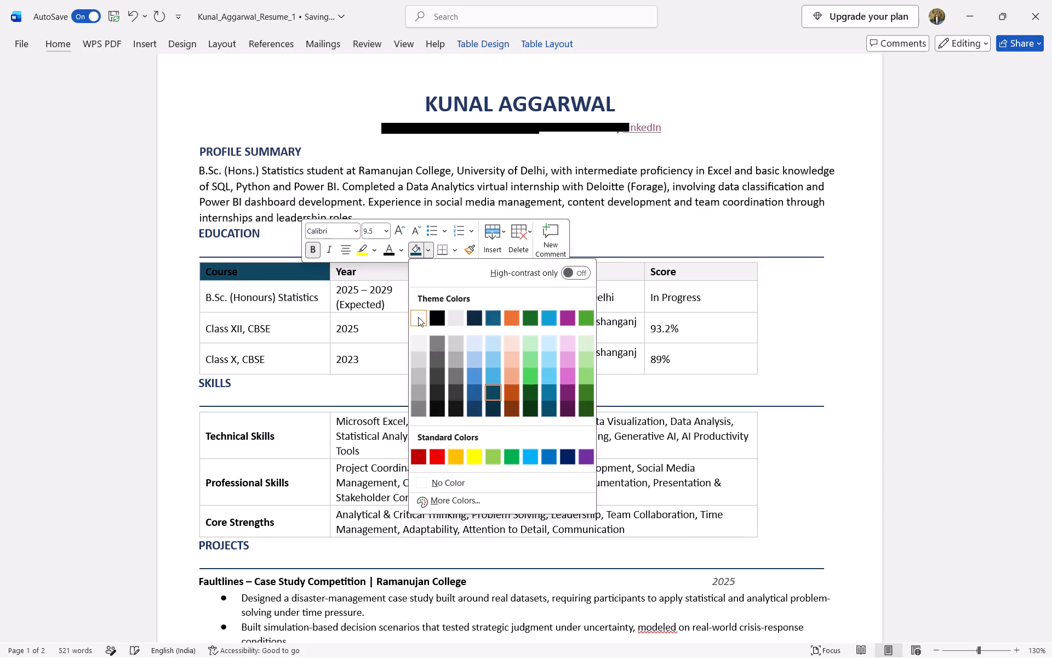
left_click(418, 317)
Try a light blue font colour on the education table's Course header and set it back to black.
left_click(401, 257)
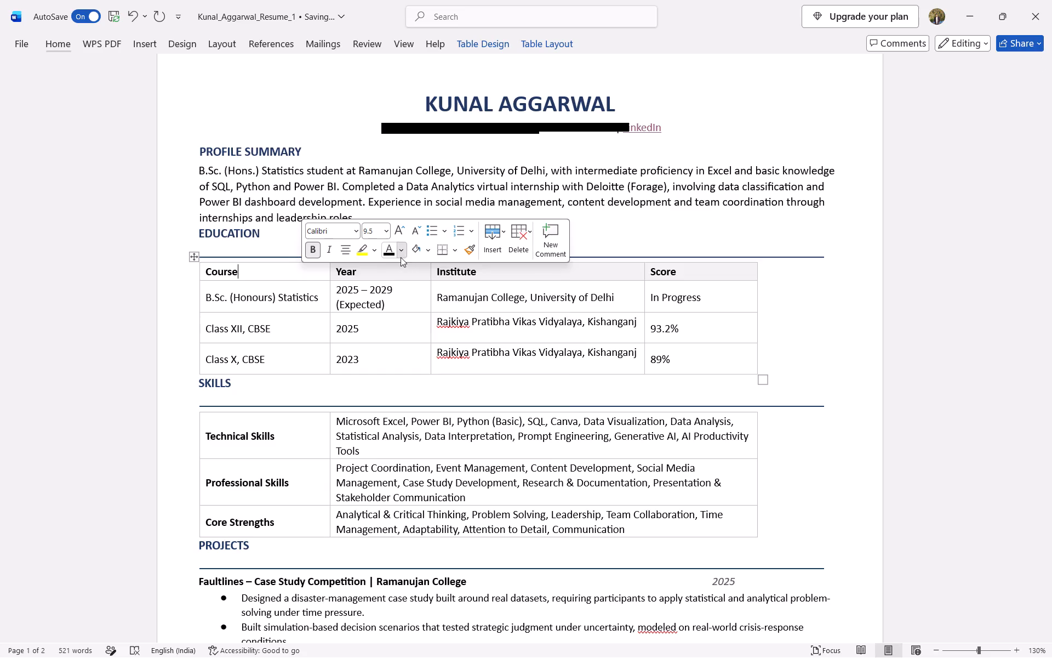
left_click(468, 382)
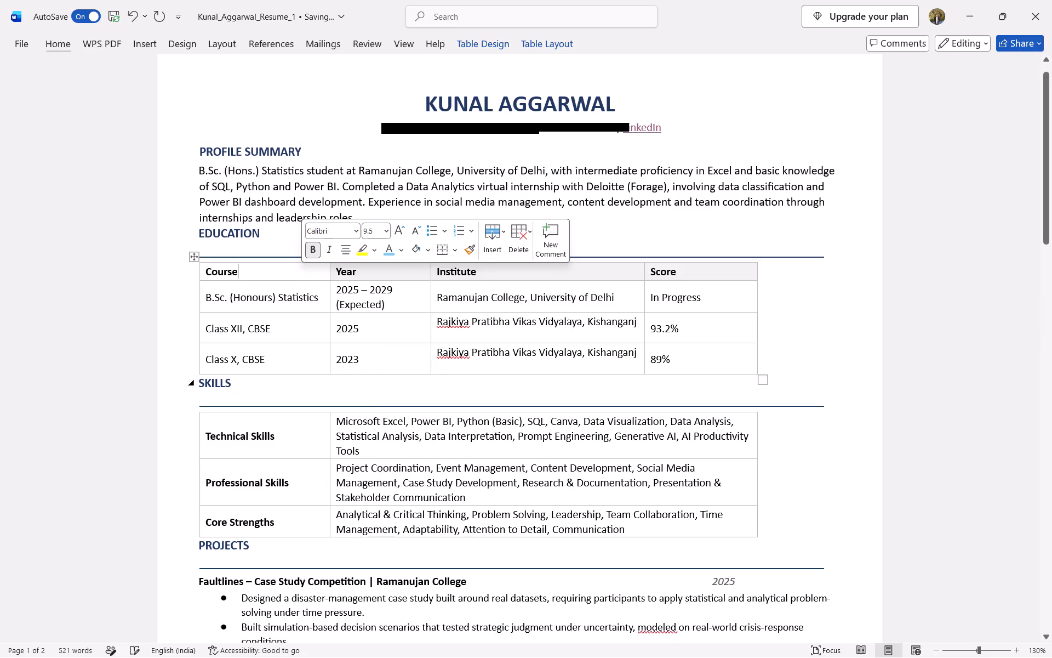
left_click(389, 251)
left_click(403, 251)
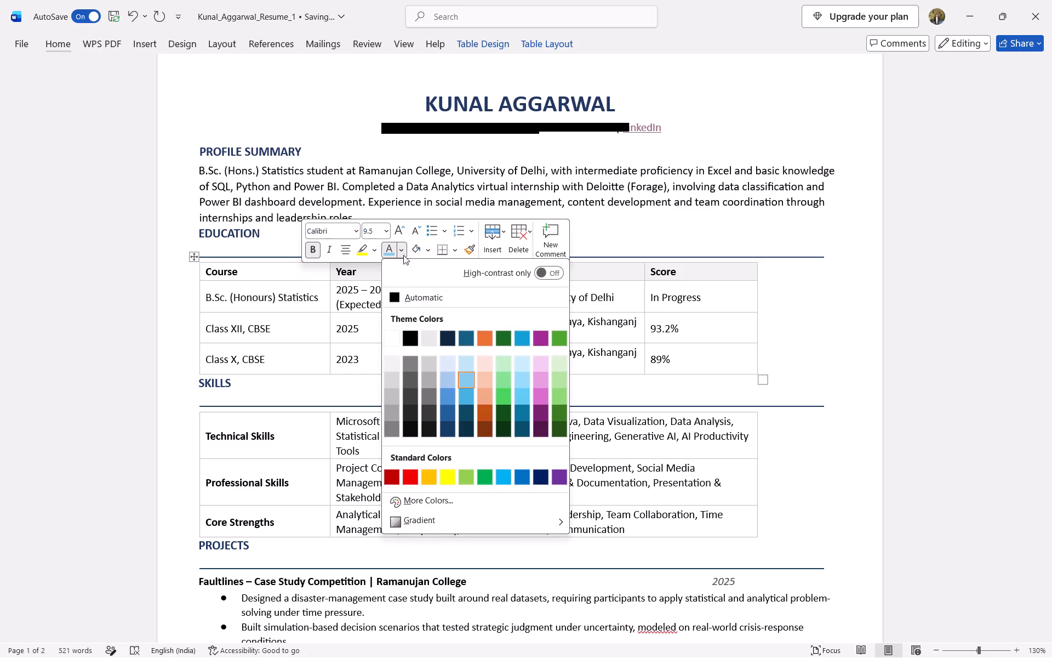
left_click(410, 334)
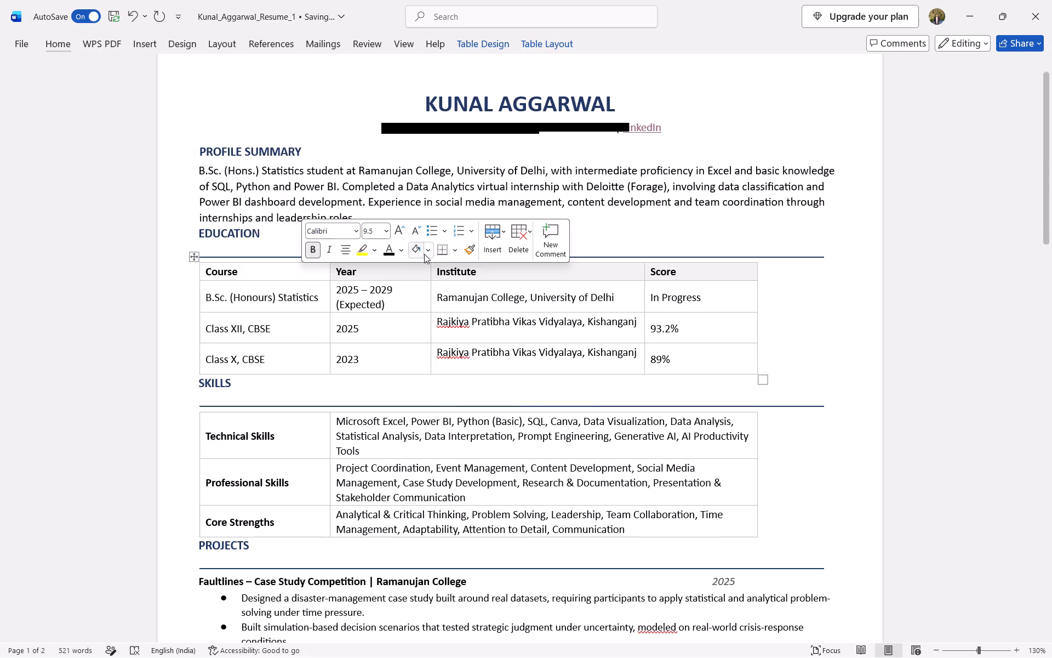
Shade the education table's Course, Year, Institute and Score header cells light blue.
left_click_drag(430, 252, 476, 347)
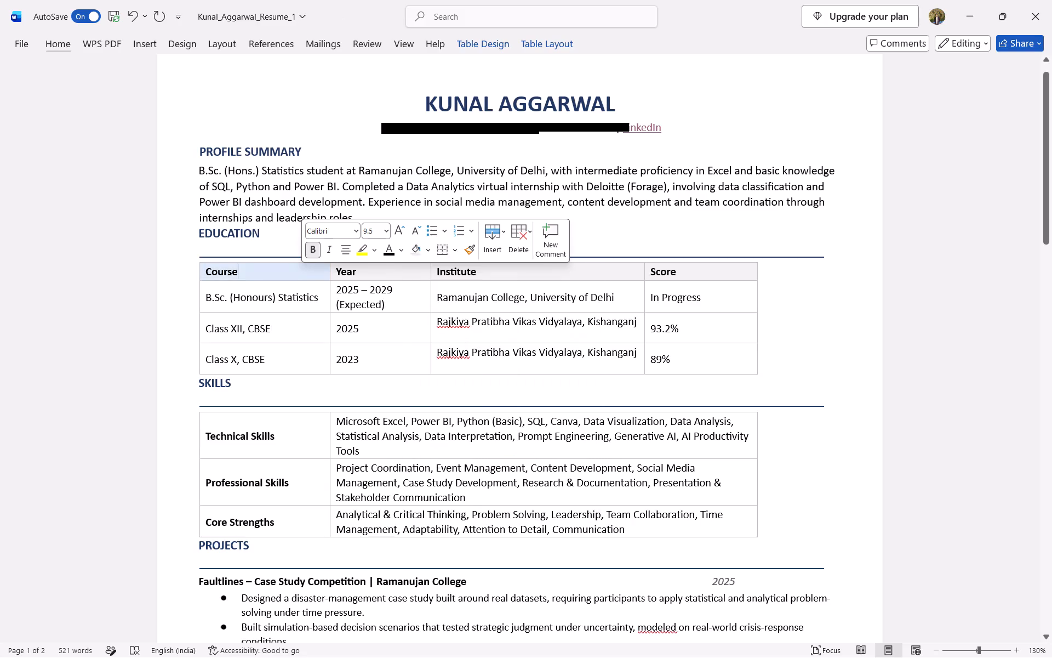
left_click(476, 347)
left_click(415, 276)
right_click(415, 276)
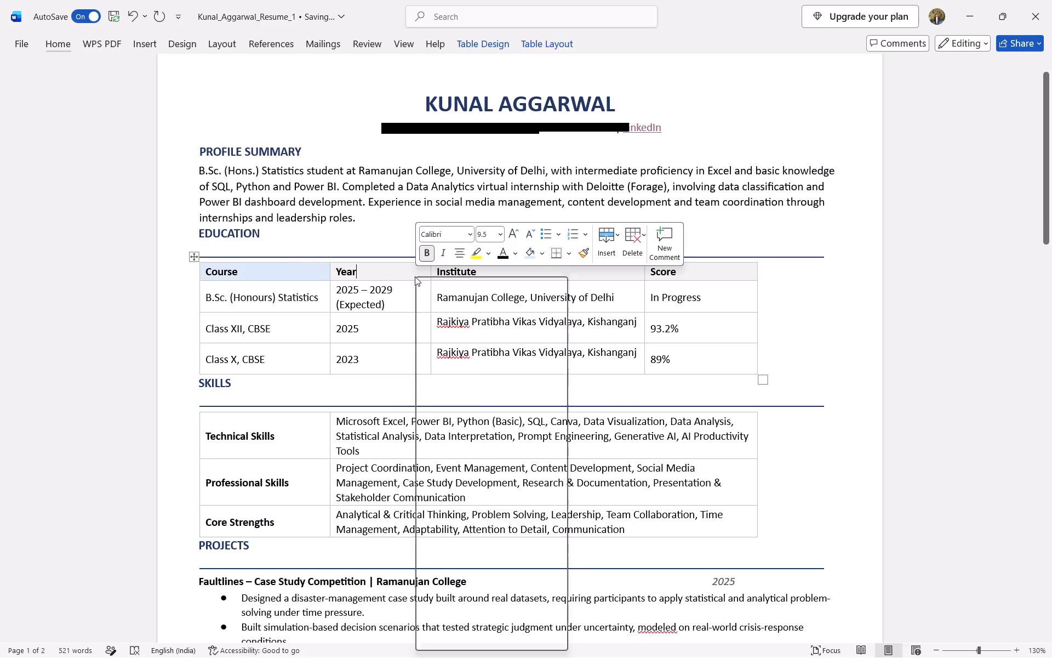
left_click(525, 256)
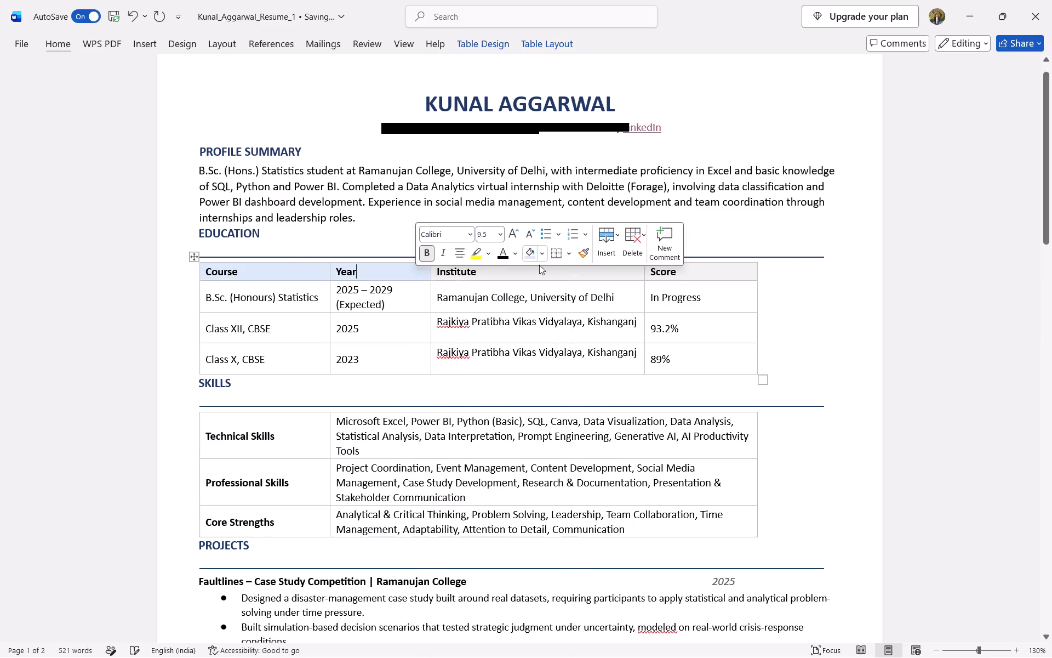
left_click(552, 275)
right_click(552, 275)
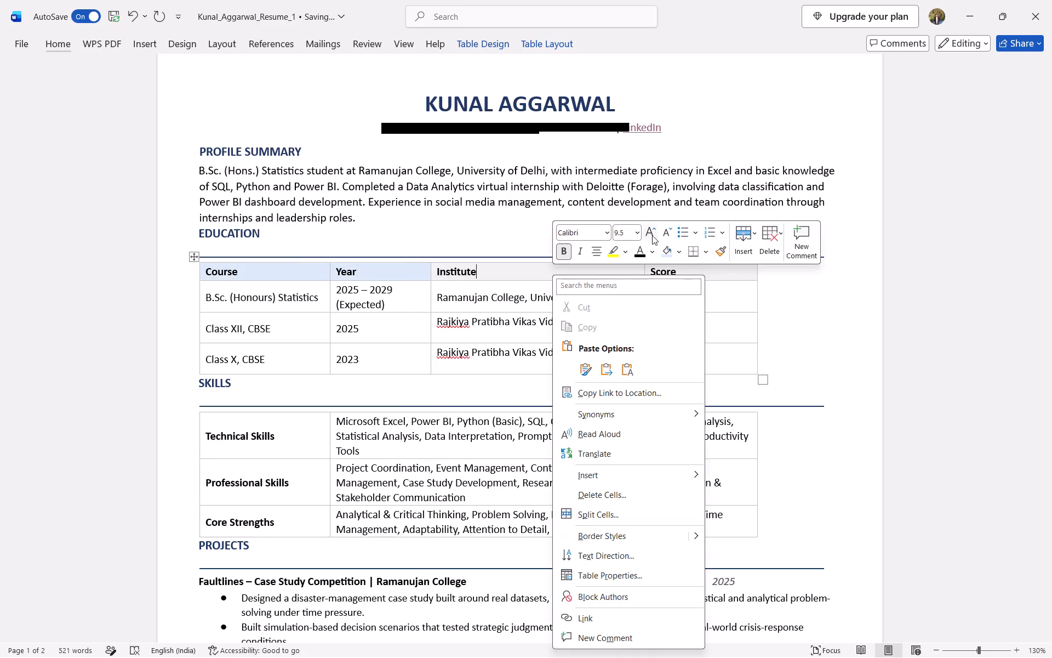
left_click(664, 247)
right_click(704, 271)
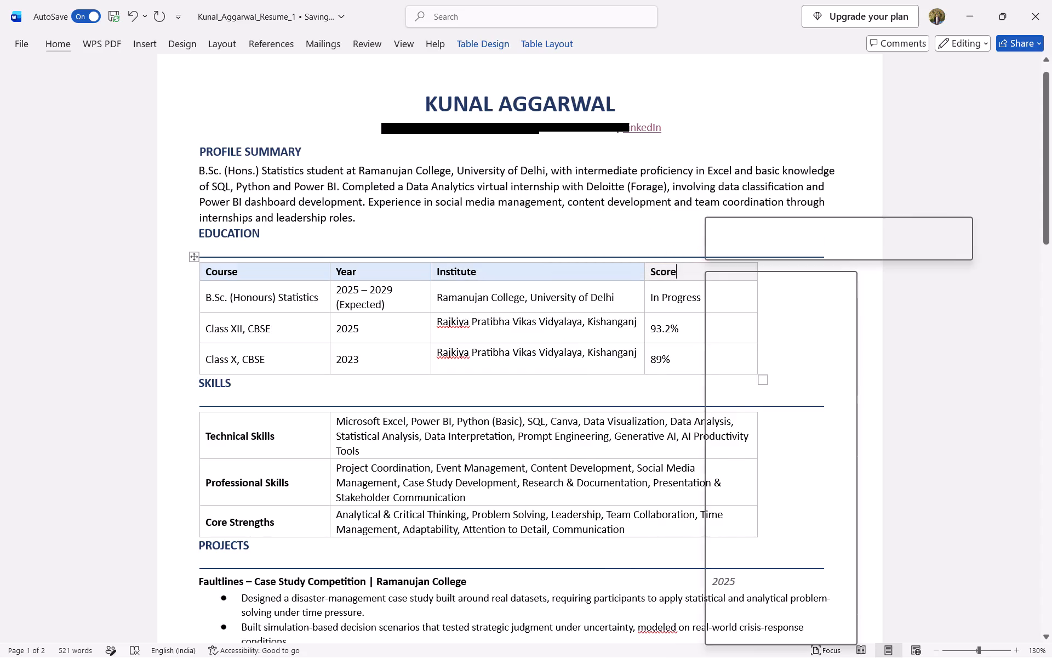
left_click(816, 243)
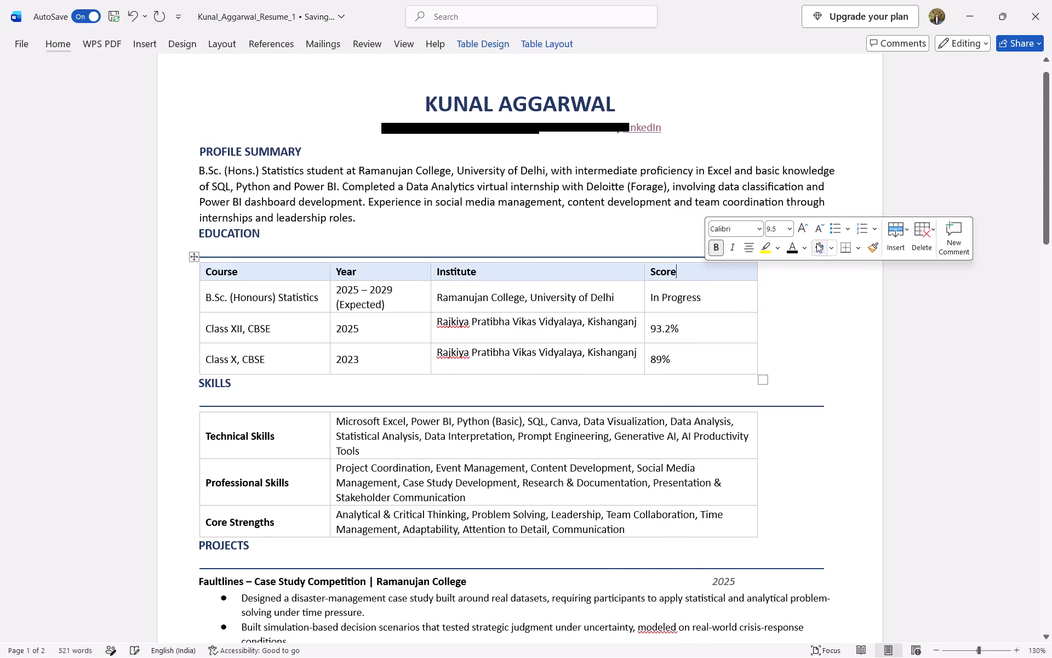
left_click(913, 331)
Enlarge the education table so its width extends nearly to the end of the horizontal line above it.
left_click(768, 384)
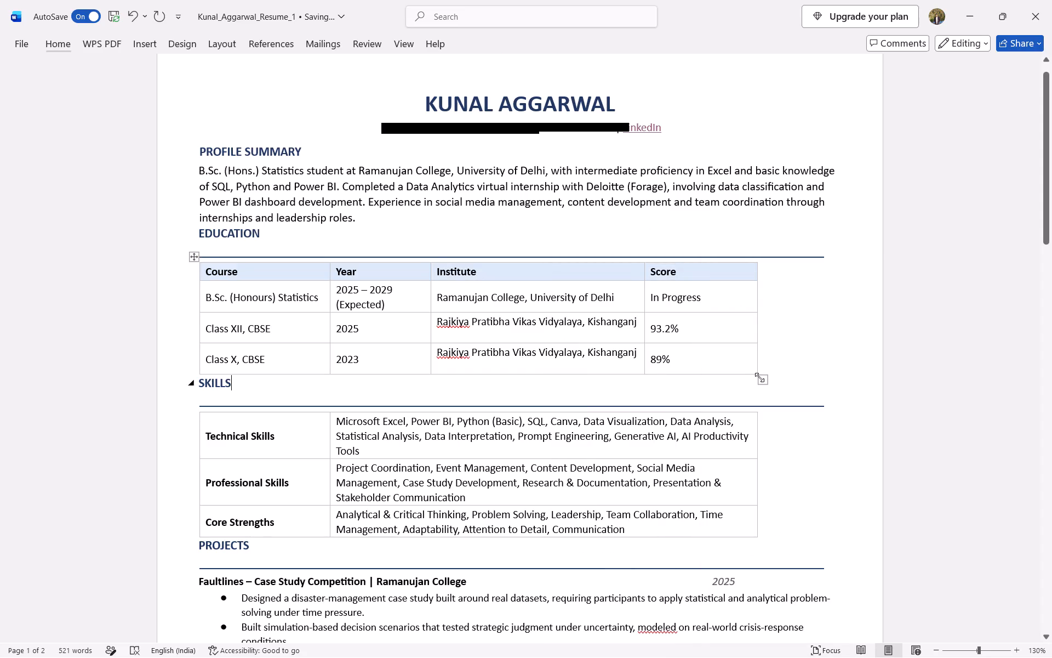
left_click_drag(762, 378, 812, 389)
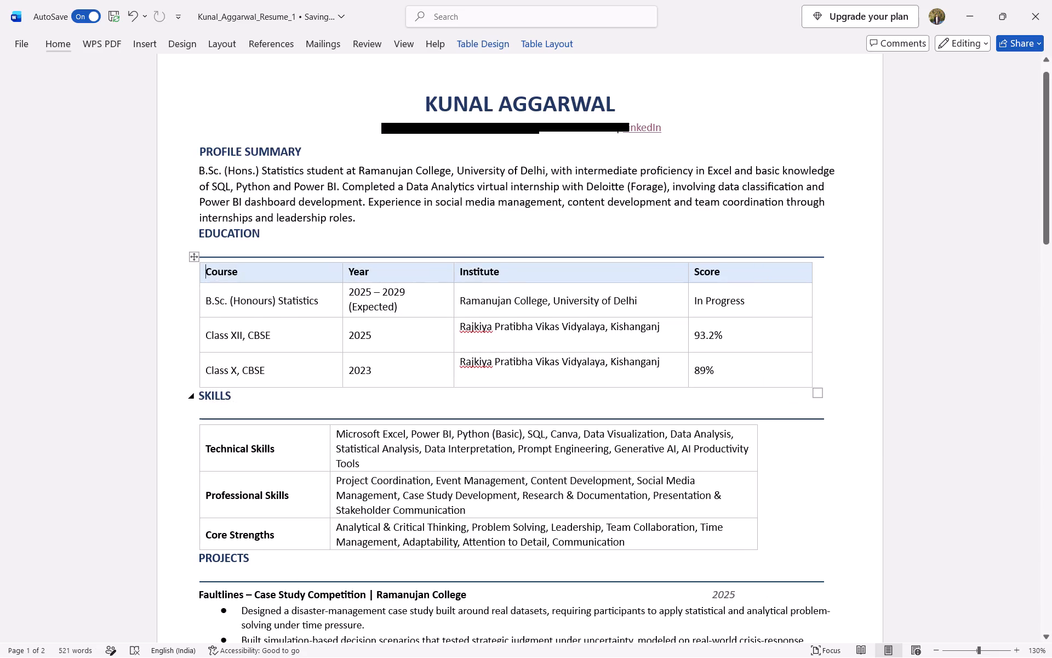
left_click(812, 389)
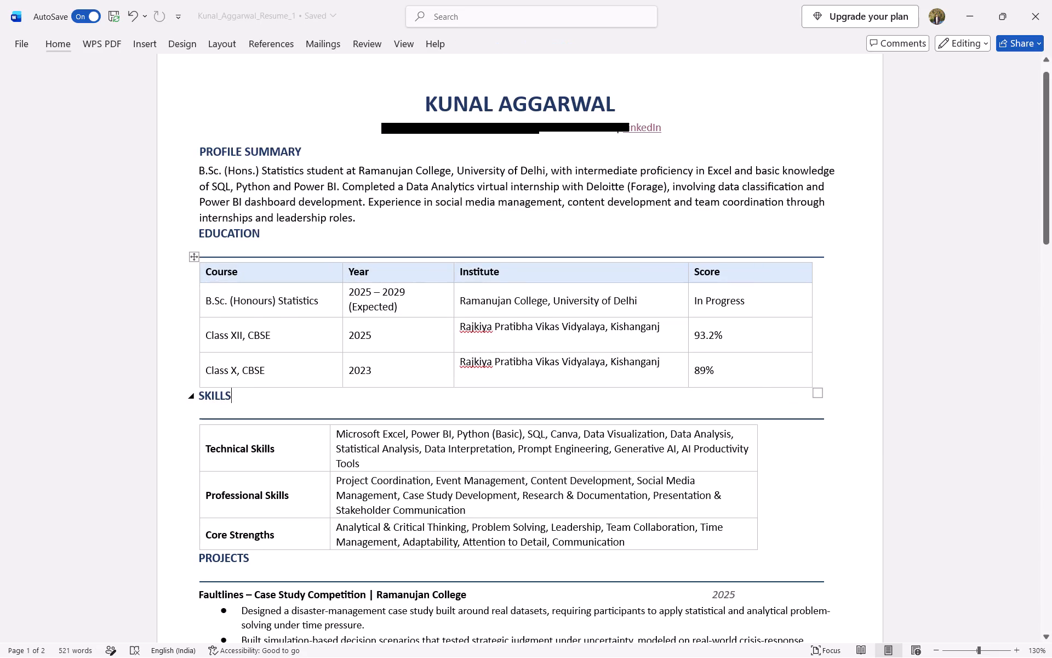
left_click_drag(818, 390, 759, 380)
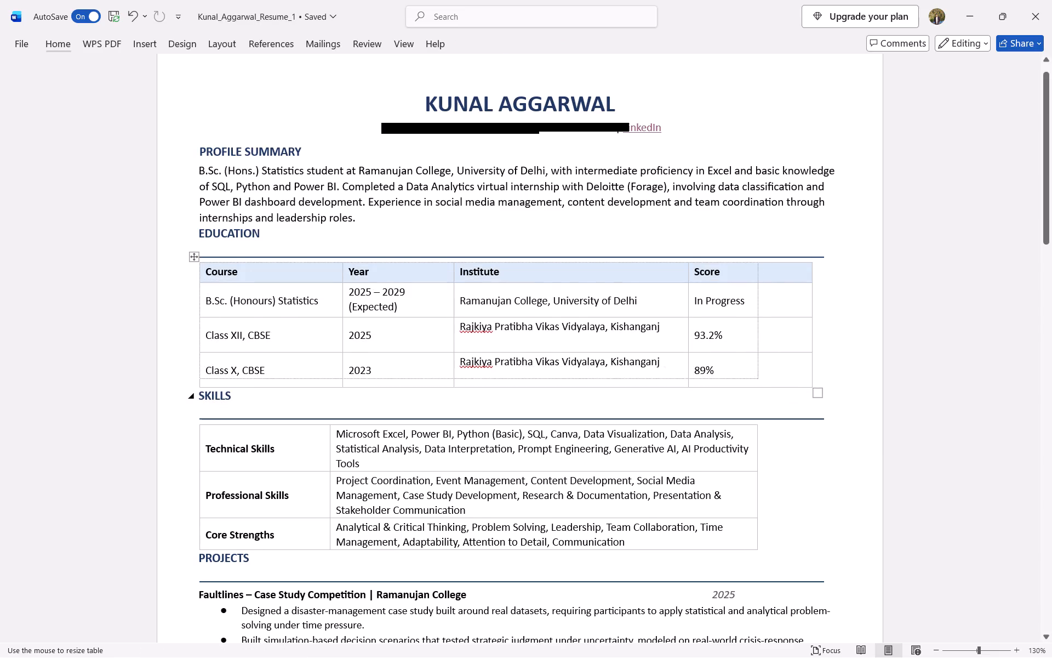
left_click_drag(759, 380, 816, 384)
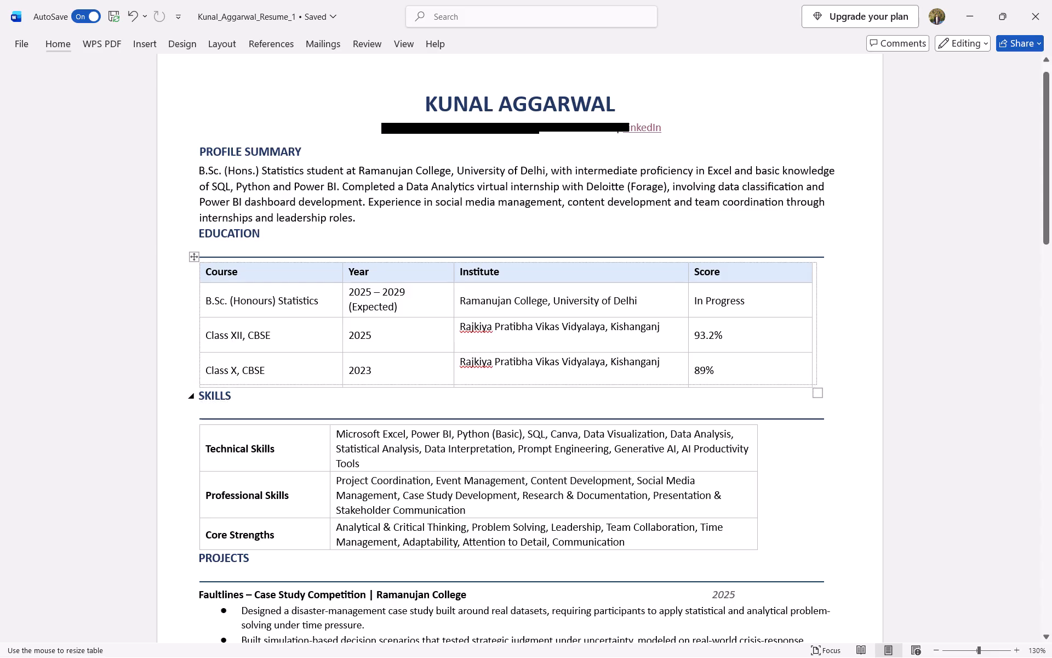
left_click_drag(816, 384, 805, 383)
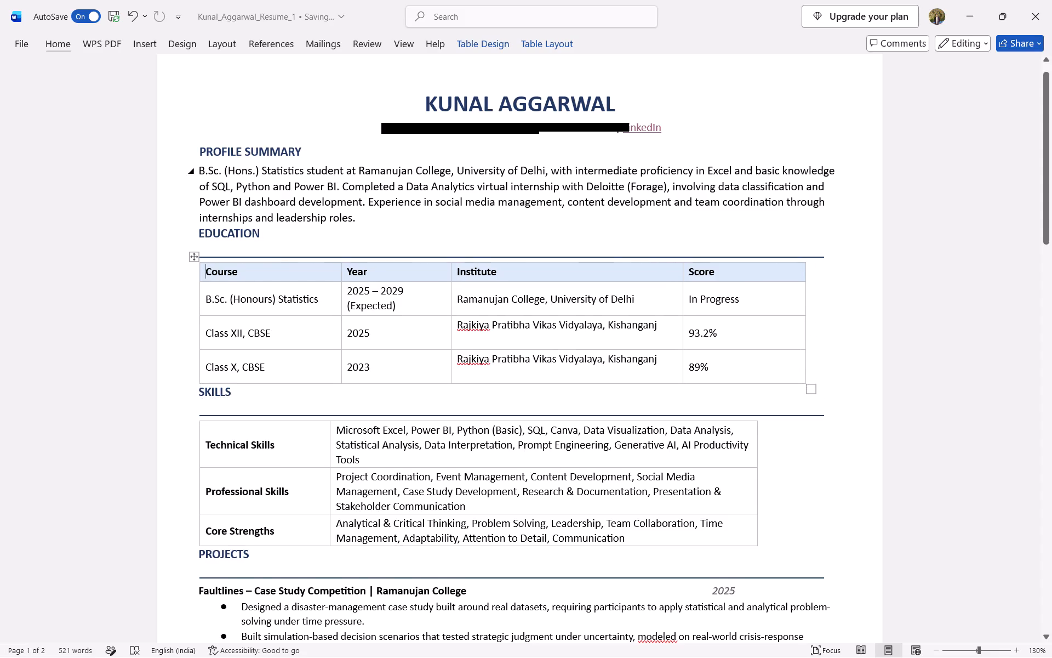
Nudge the education table very slightly left, keeping it directly under the EDUCATION line.
left_click_drag(192, 260, 220, 282)
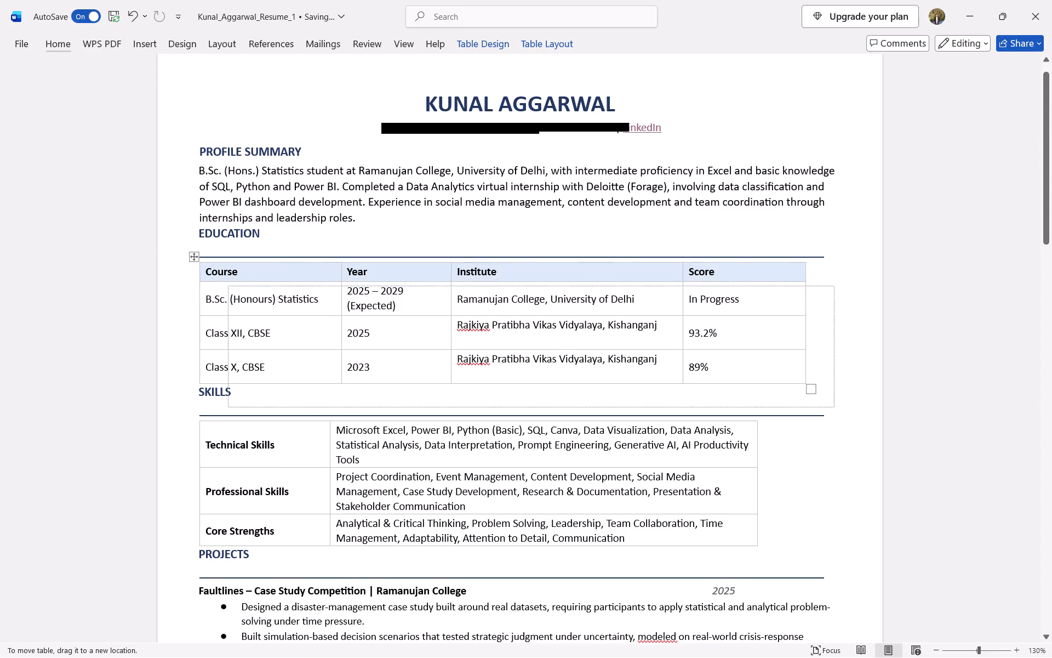
left_click_drag(220, 282, 202, 260)
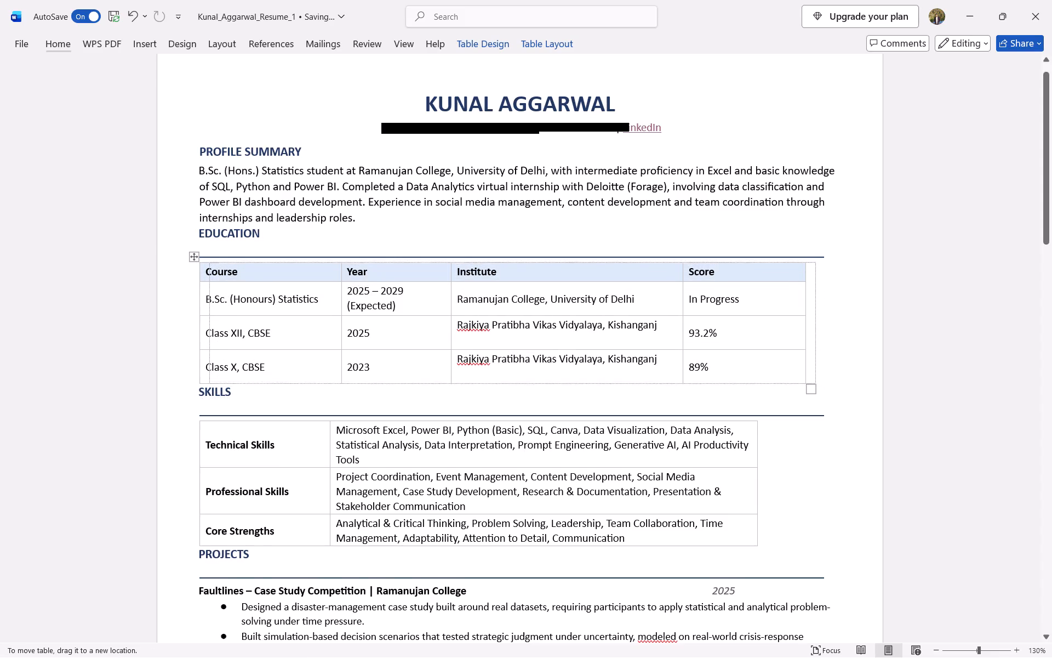
left_click_drag(202, 260, 202, 262)
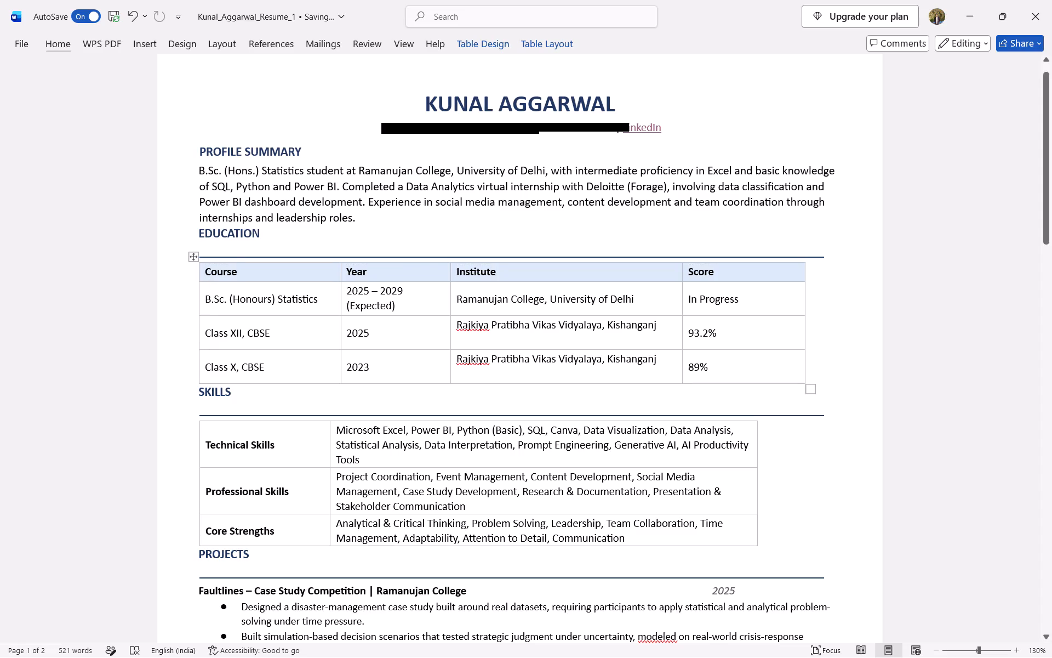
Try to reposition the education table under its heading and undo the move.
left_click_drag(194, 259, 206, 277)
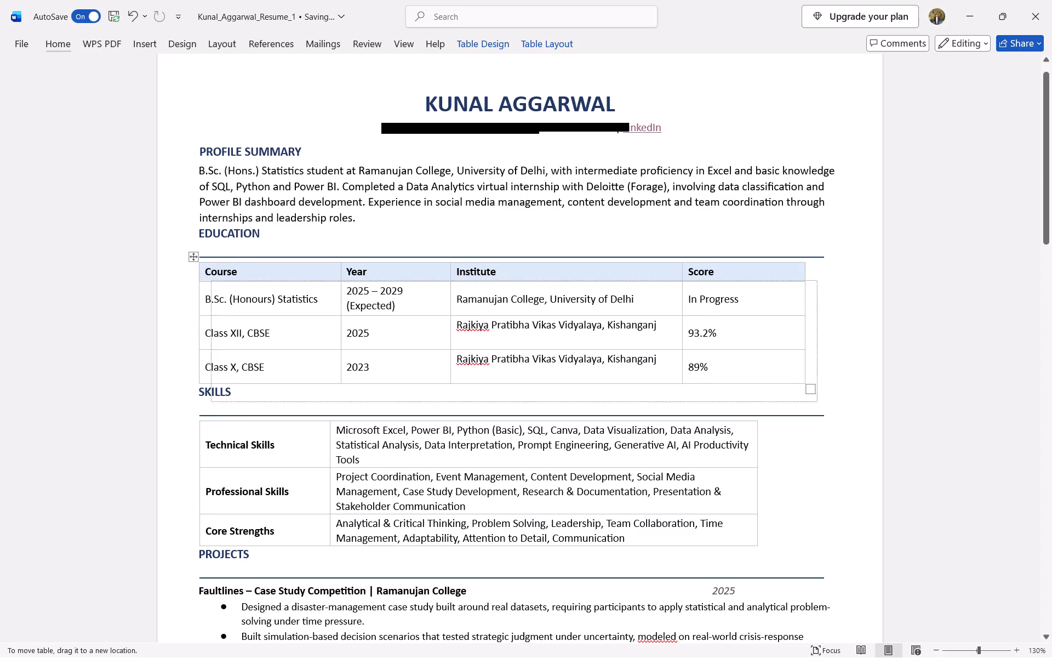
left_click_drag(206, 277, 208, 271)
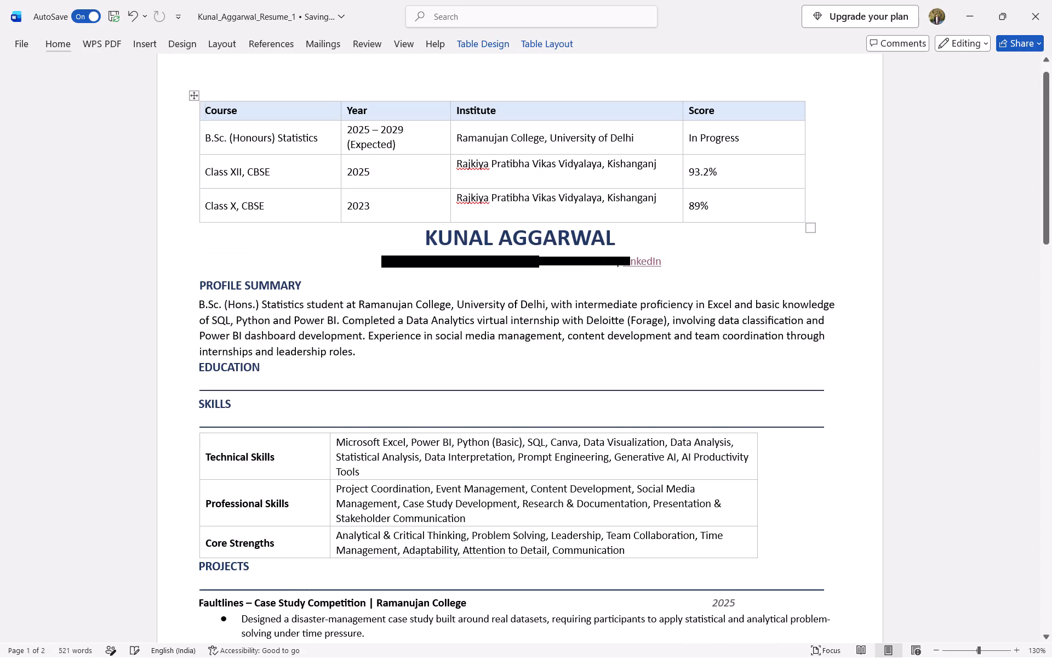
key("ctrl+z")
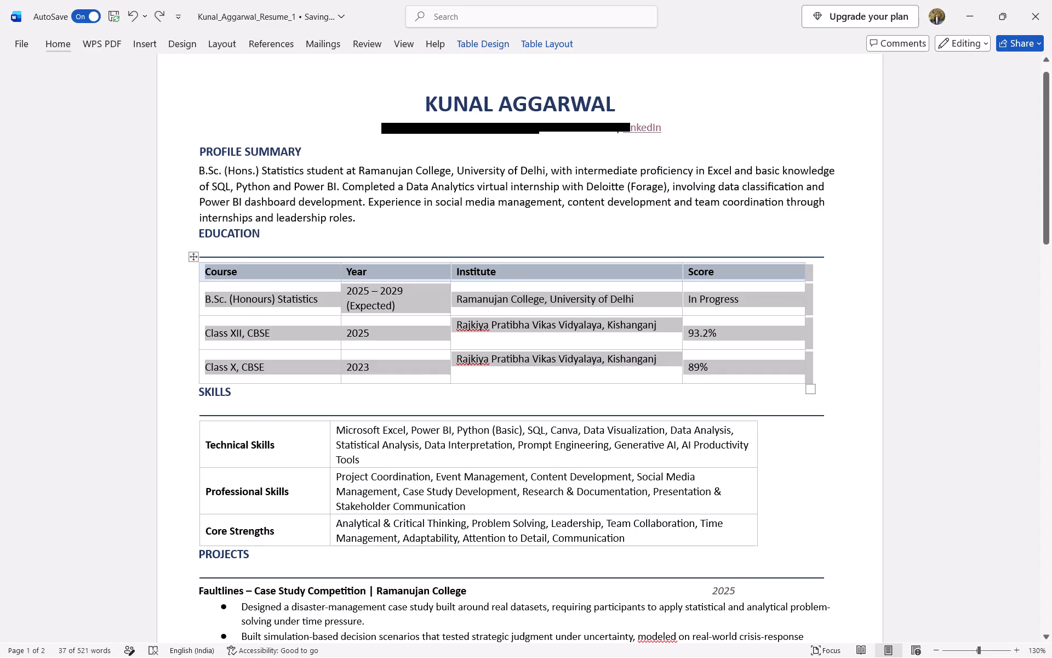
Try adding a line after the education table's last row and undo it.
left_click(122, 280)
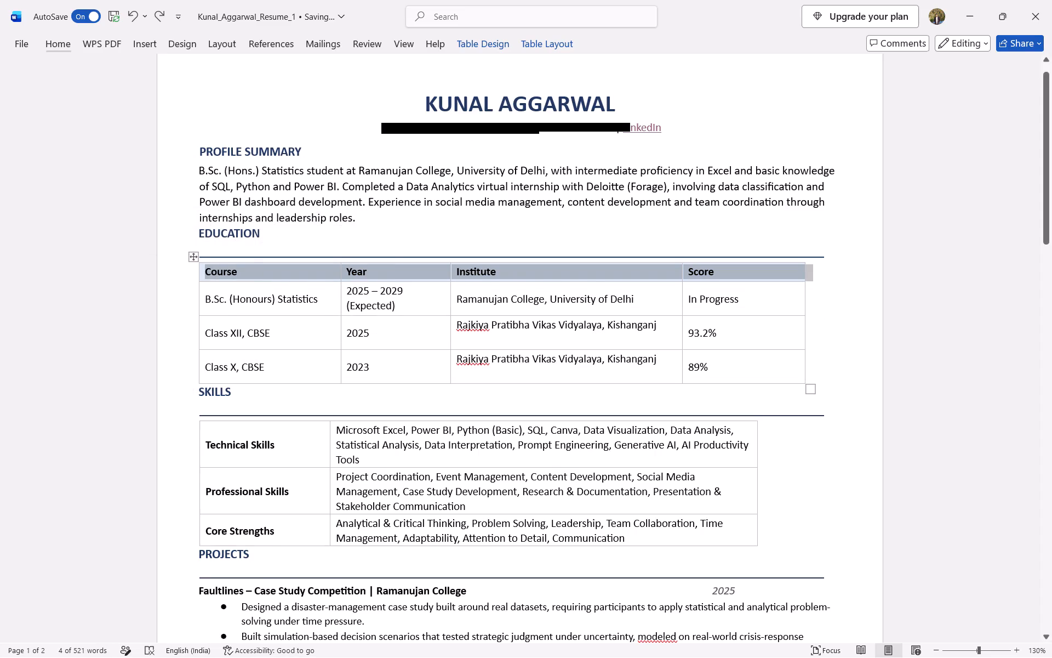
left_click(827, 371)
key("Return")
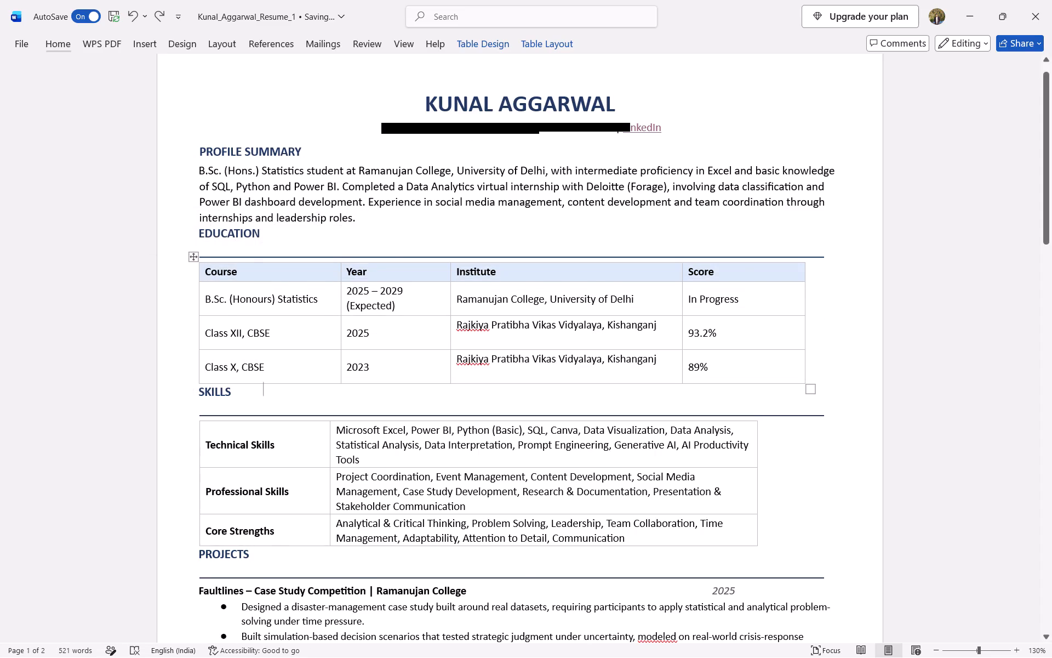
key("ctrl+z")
Delete the horizontal line under the EDUCATION heading.
left_click(272, 258)
key("Delete")
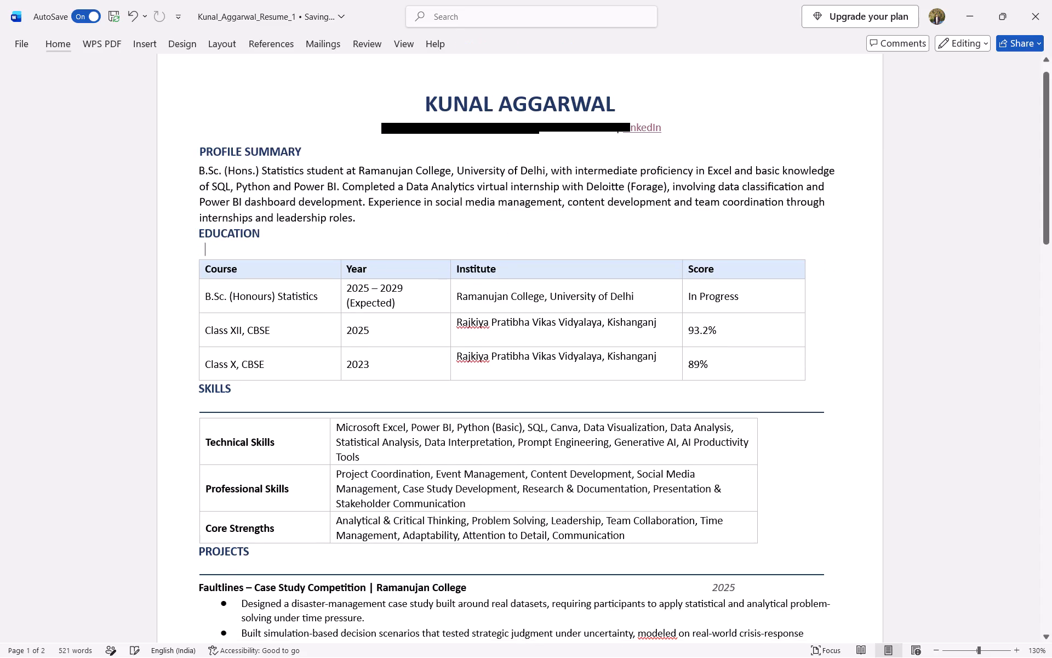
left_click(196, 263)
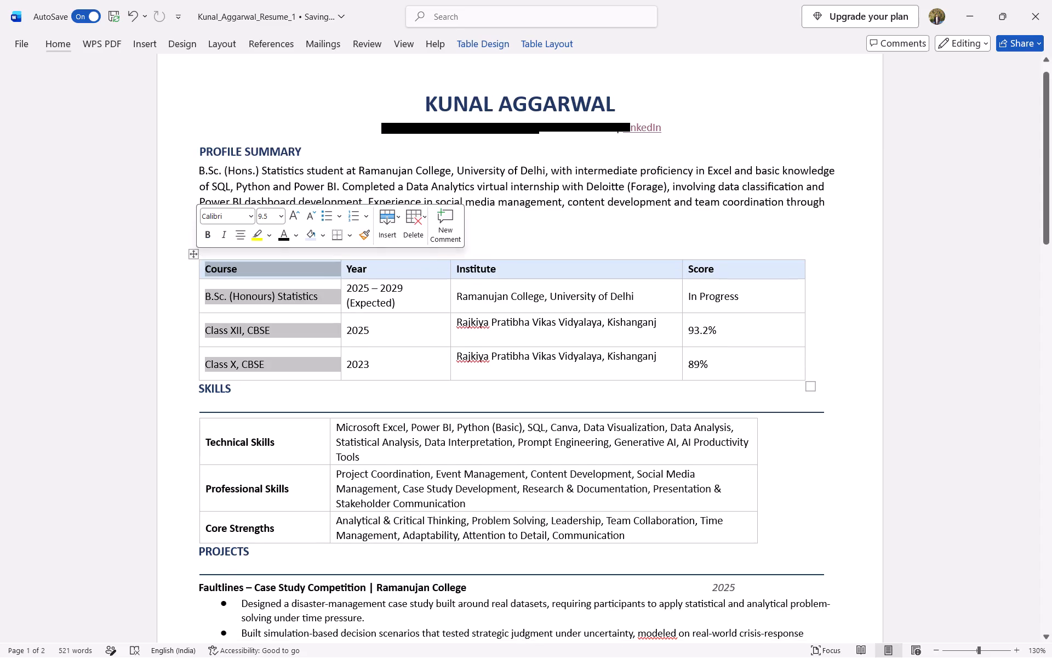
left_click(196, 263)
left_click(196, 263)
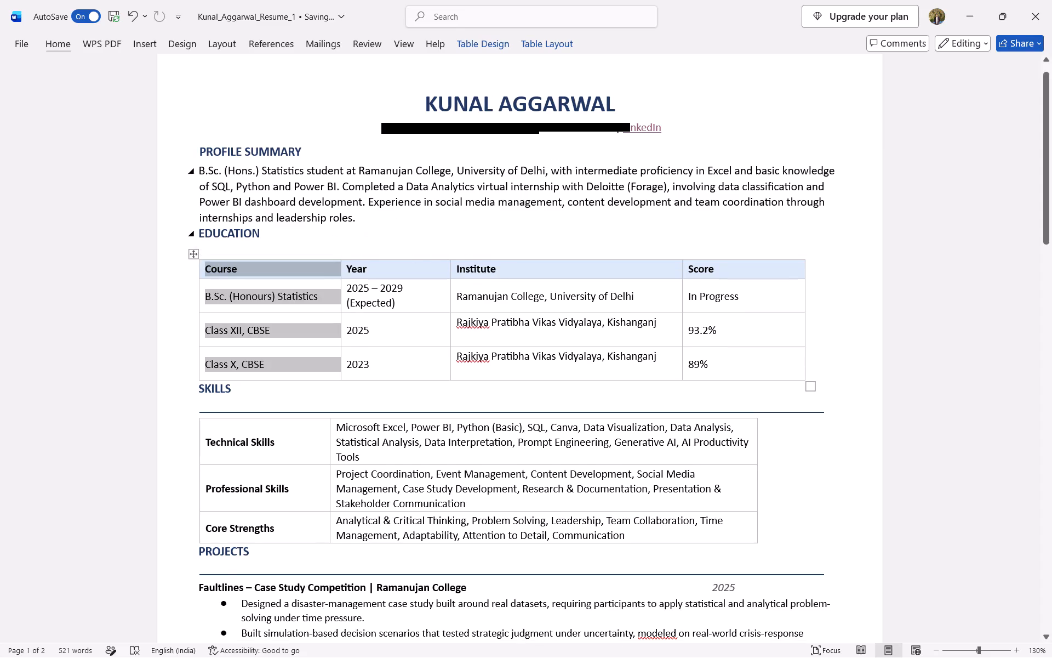
Insert a blank line between the end of the profile summary and the EDUCATION heading.
left_click(375, 218)
key("shift+Return")
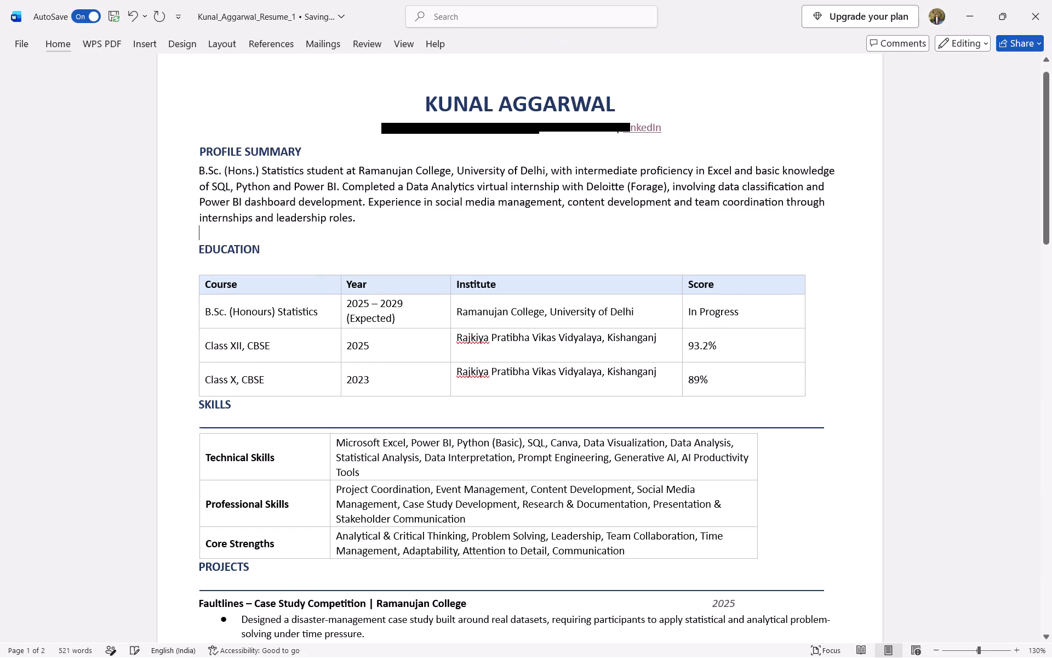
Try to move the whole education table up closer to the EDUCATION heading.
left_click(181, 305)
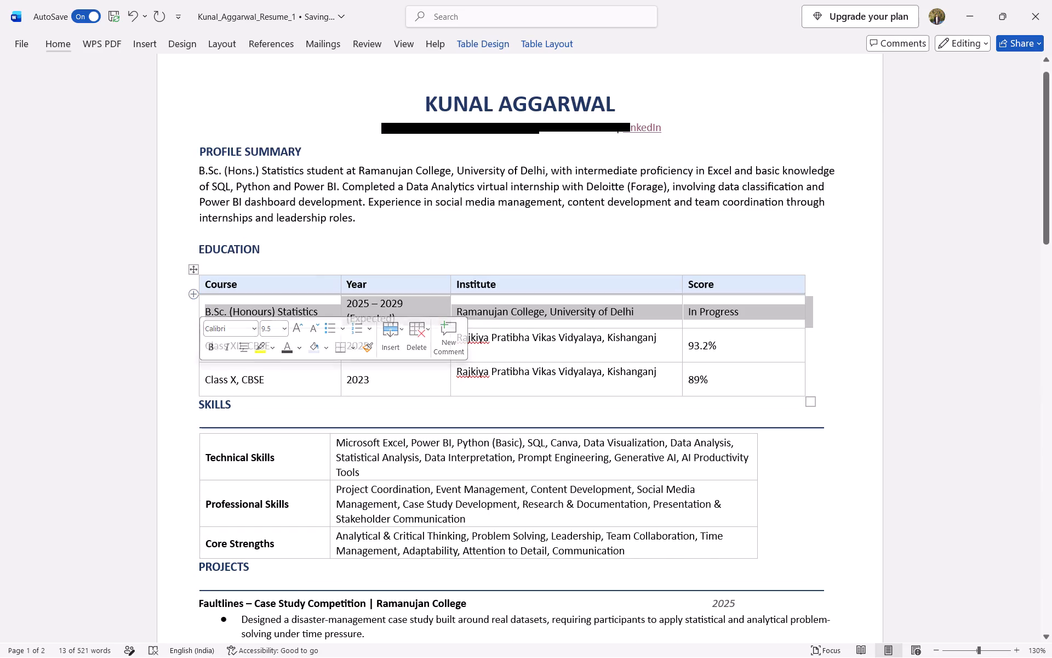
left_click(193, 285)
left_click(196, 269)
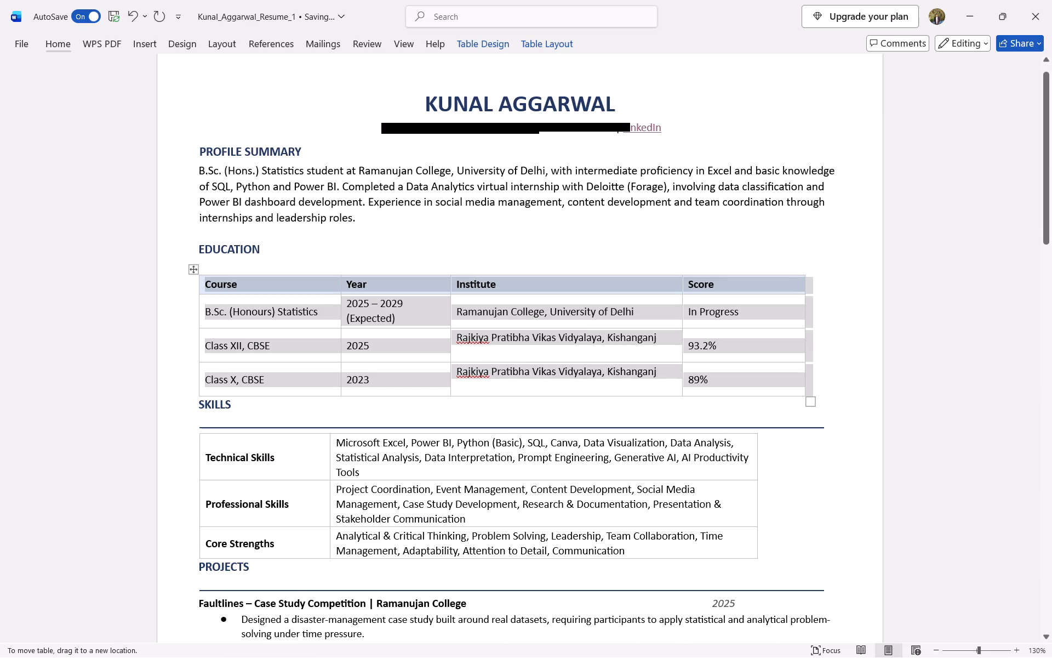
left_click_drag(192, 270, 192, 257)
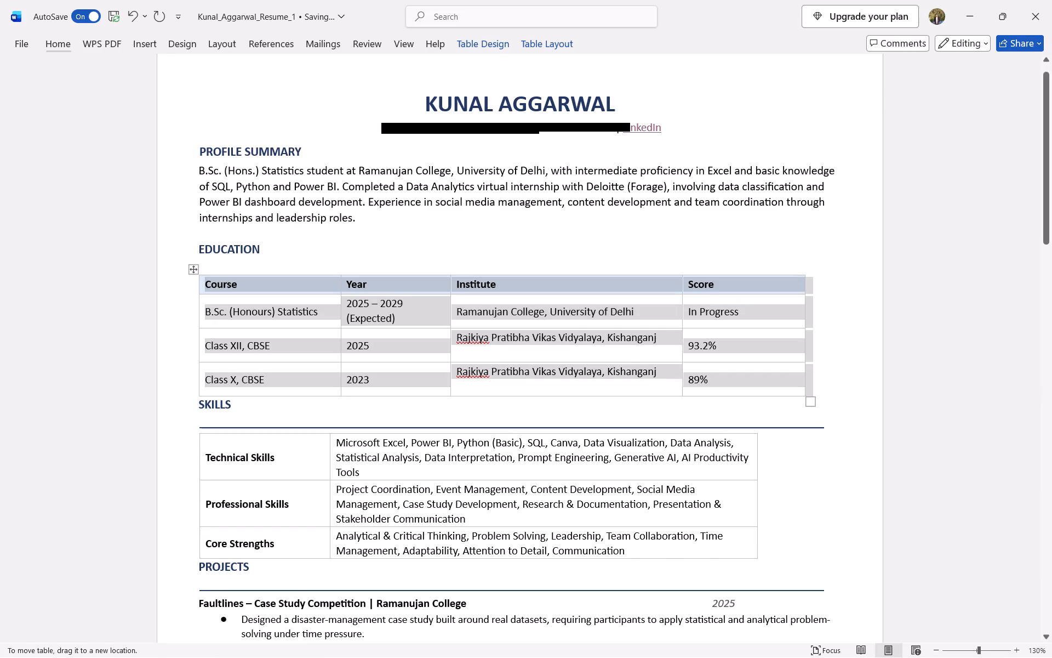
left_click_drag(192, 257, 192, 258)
Remove the empty line between the EDUCATION heading and the education table.
left_click(203, 264)
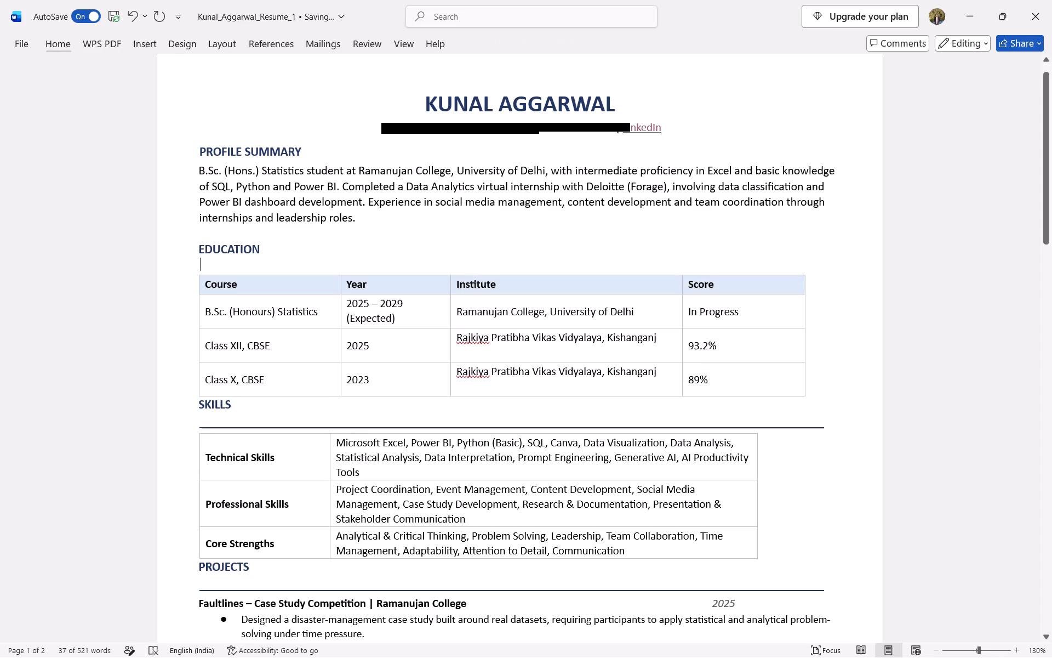
key("BackSpace")
key("BackSpace")
key("BackSpace")
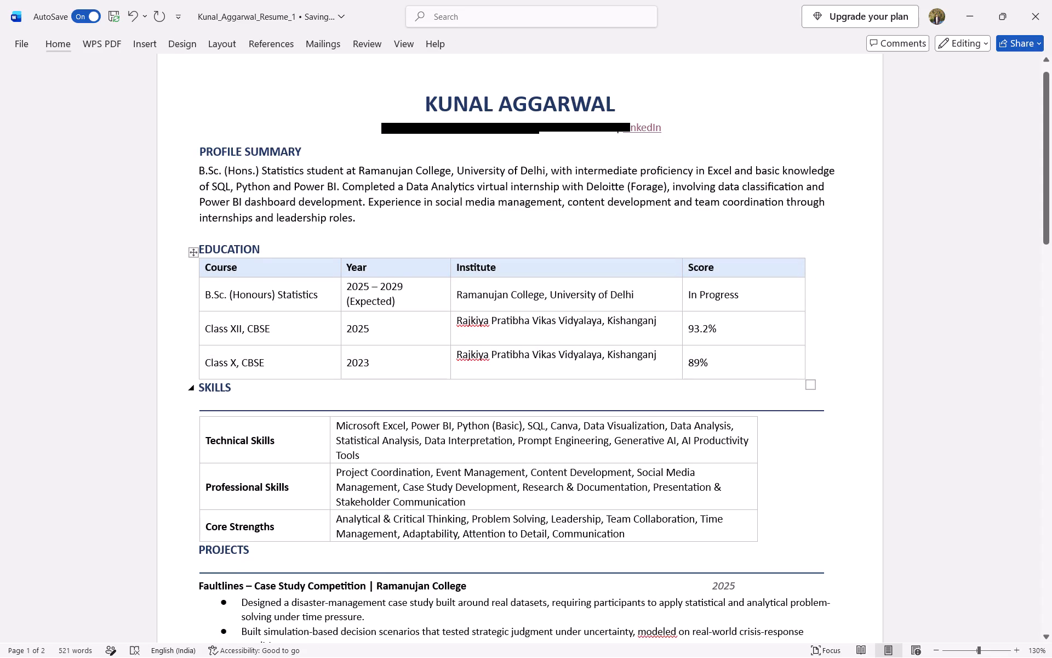
Delete the horizontal line under the SKILLS heading.
double_click(312, 413)
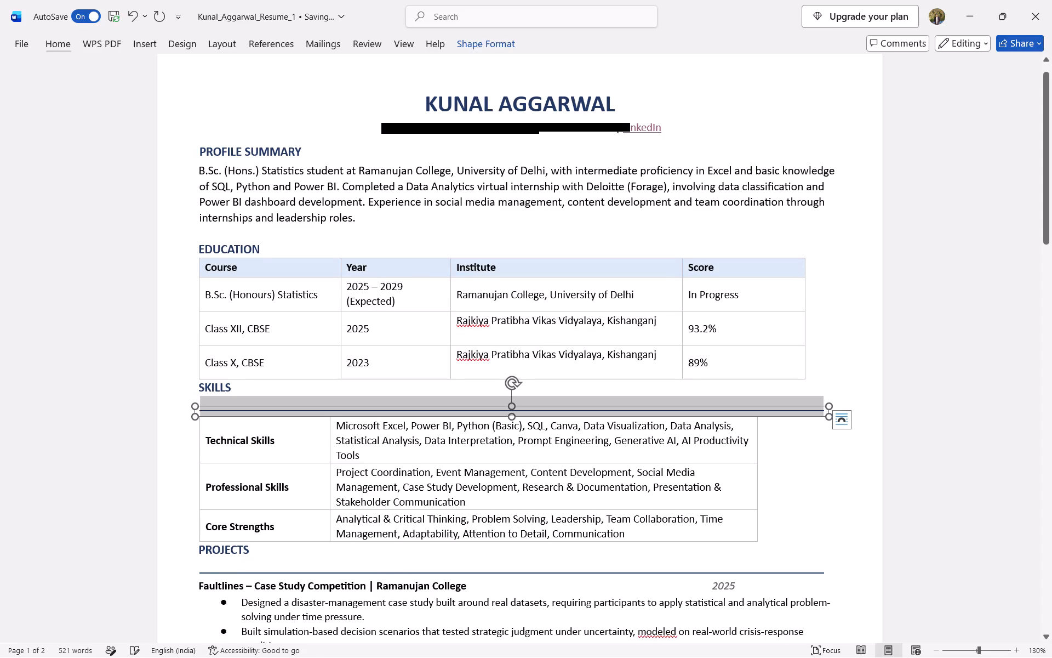
key("Delete")
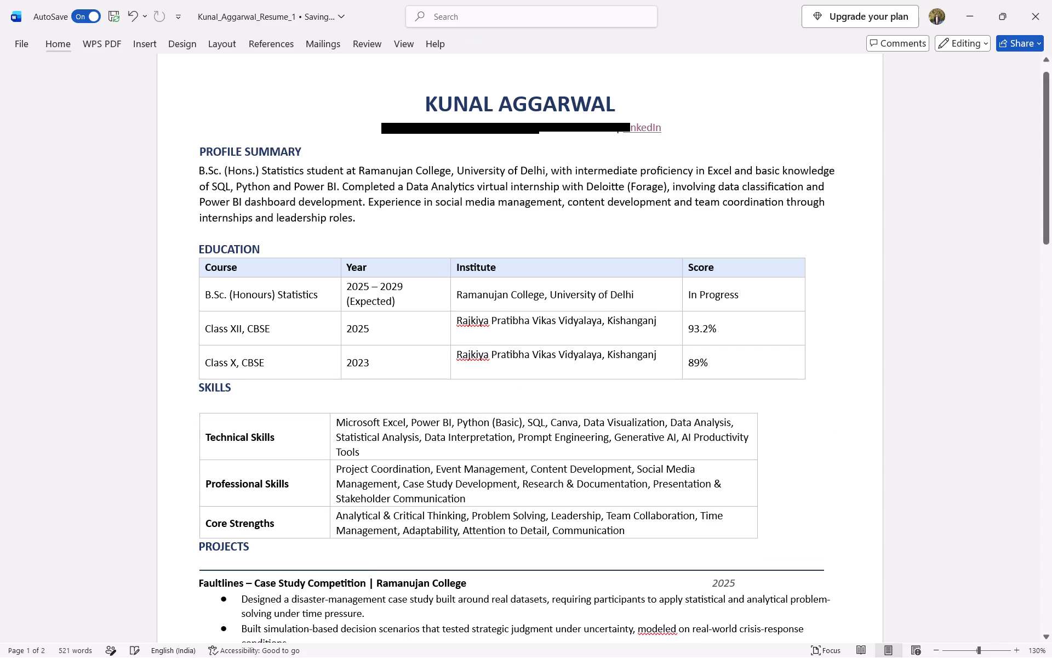
Remove the empty line between the SKILLS heading and the skills table.
left_click(196, 421)
left_click(196, 416)
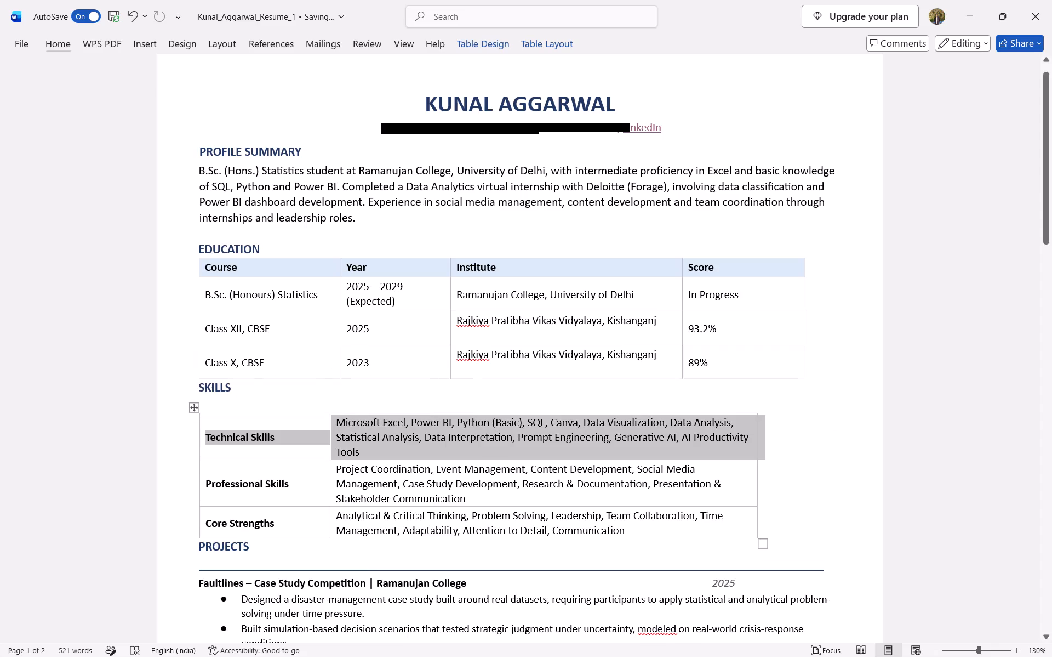
left_click(220, 401)
key("BackSpace")
key("BackSpace")
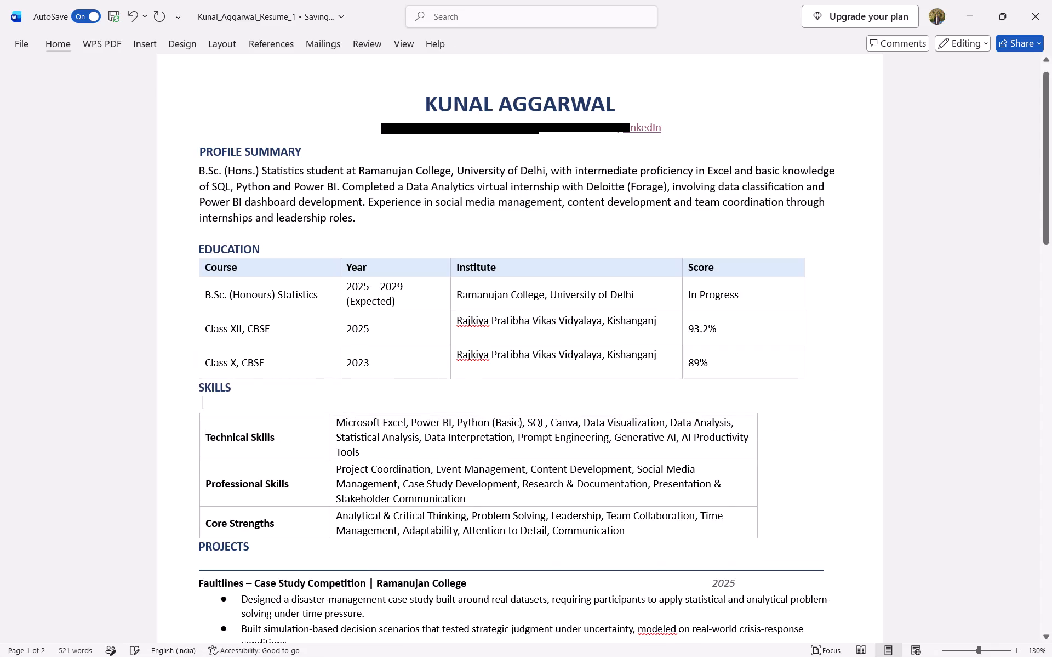
key("BackSpace")
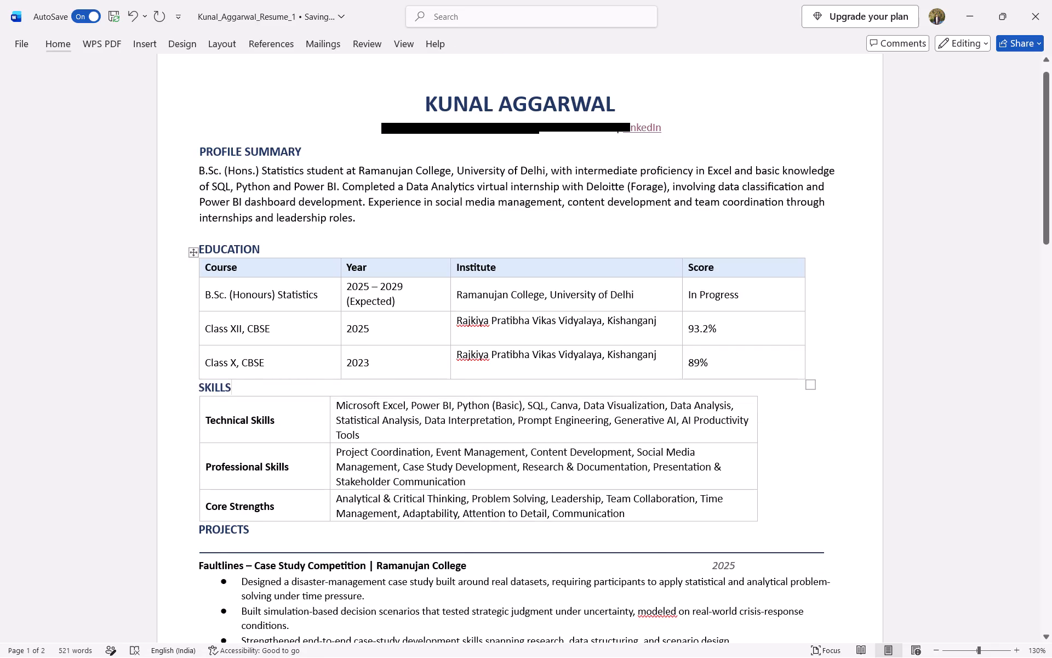
Insert a blank line between the education table and the SKILLS heading.
left_click(198, 384)
key("shift+Return")
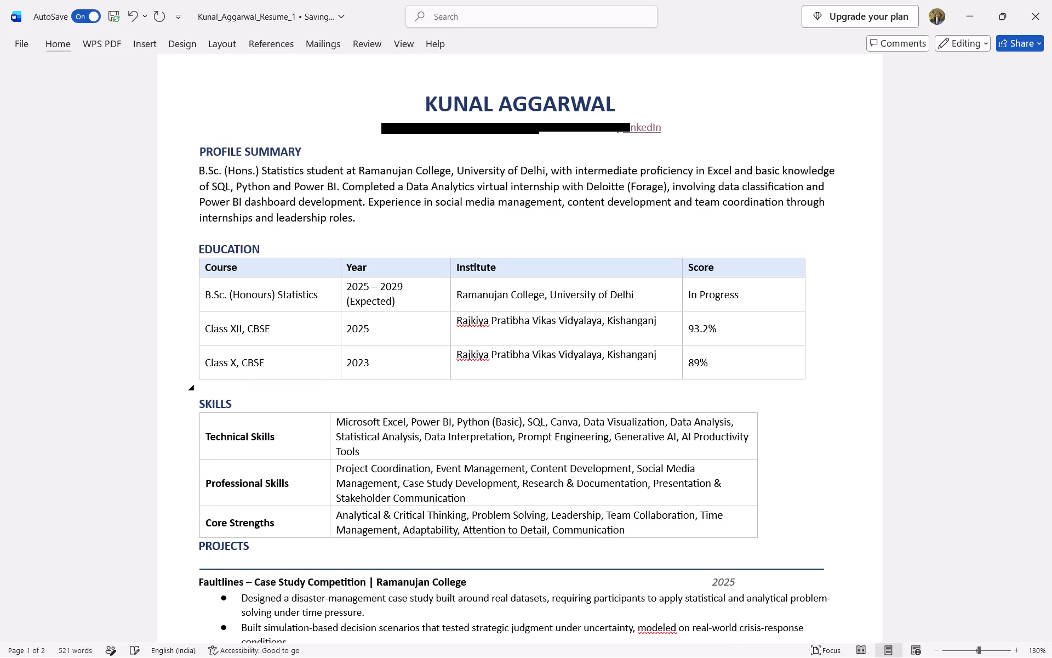
Shade the Technical Skills, Professional Skills and Core Strengths label cells light blue, matching the education table's header row.
scroll(204, 398, "down", 2)
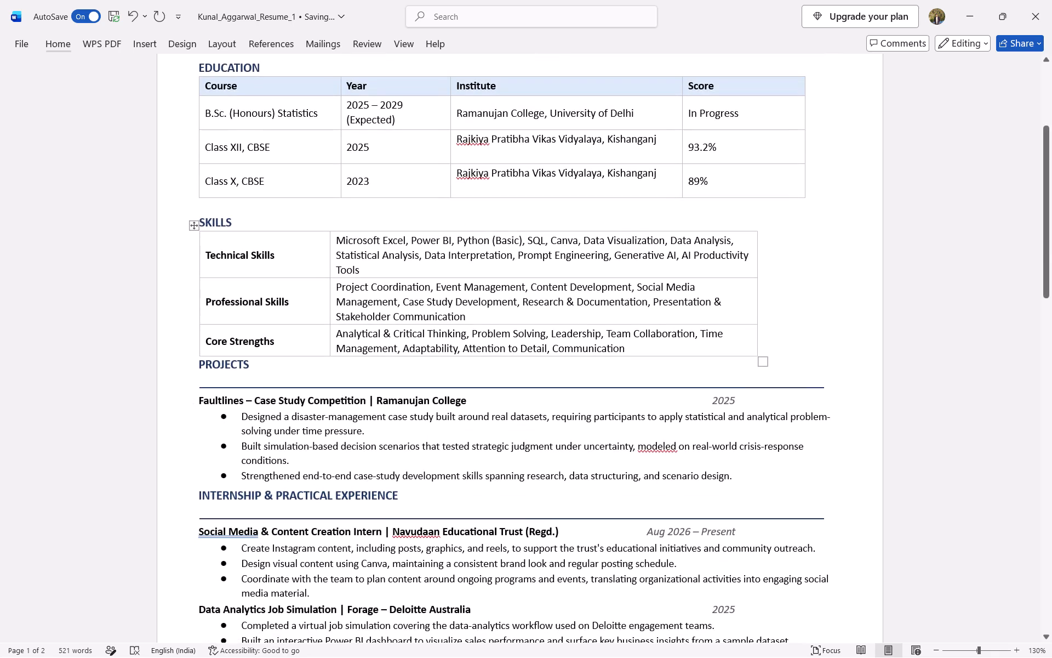
right_click(308, 250)
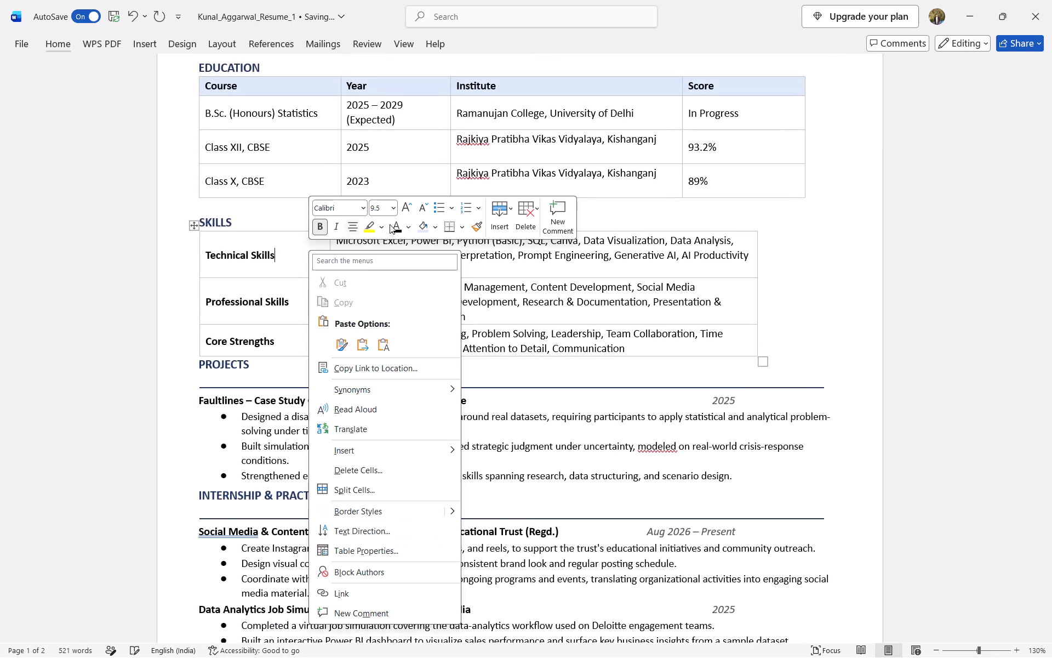
left_click(421, 230)
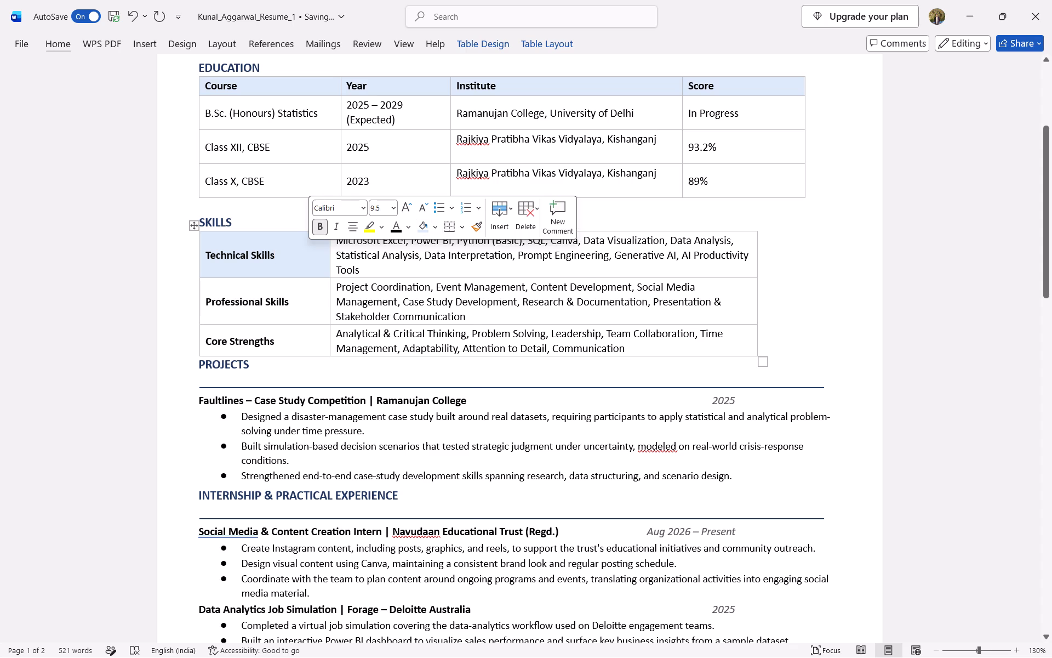
right_click(320, 289)
left_click(430, 254)
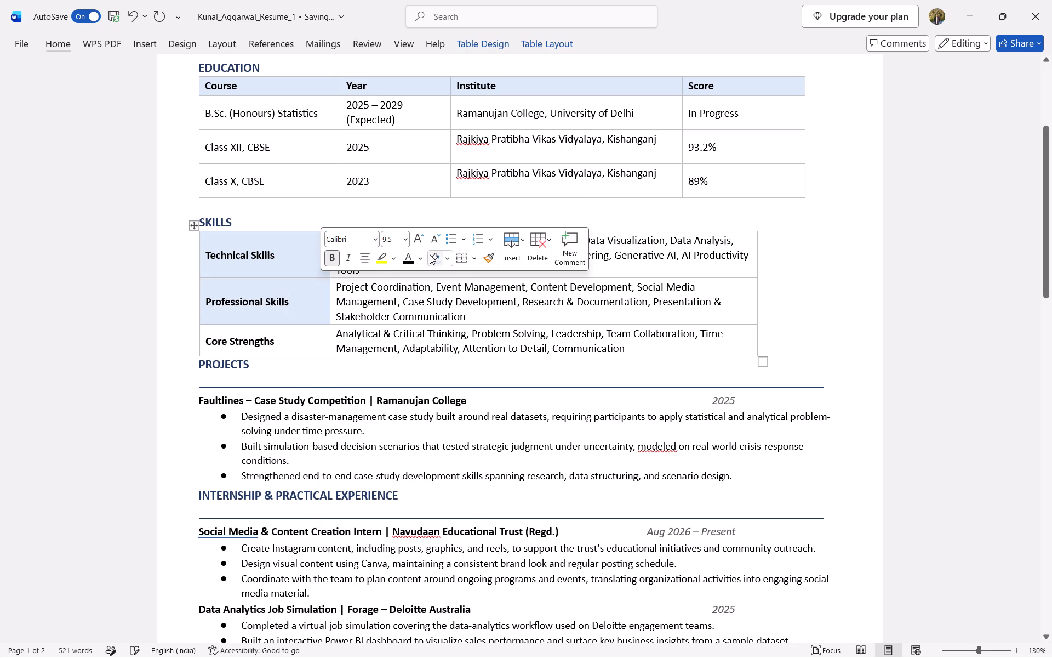
left_click(304, 338)
right_click(304, 338)
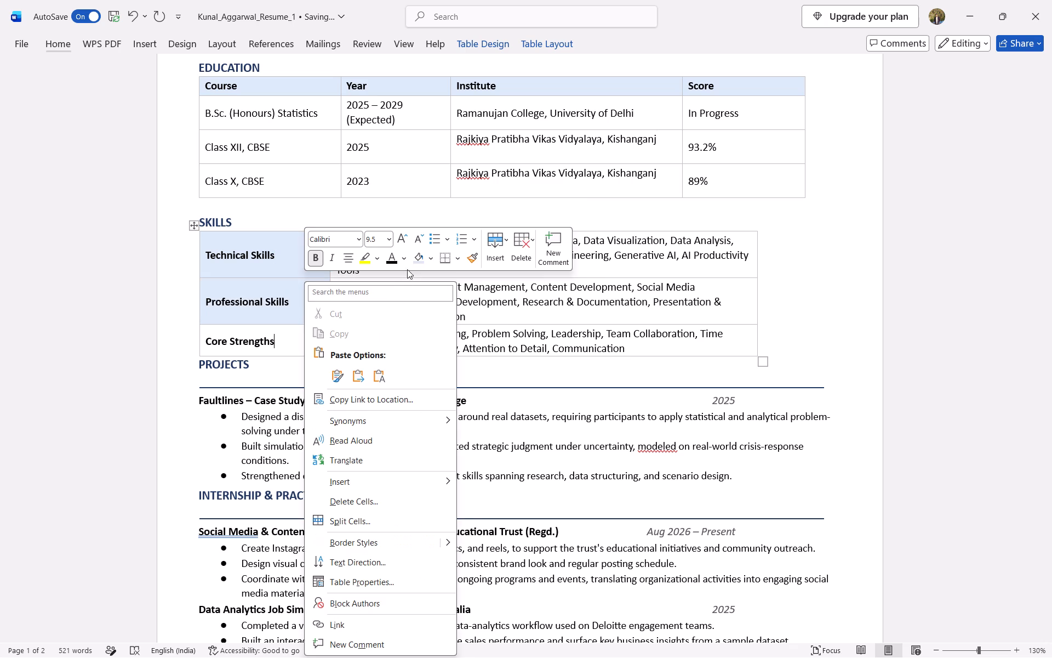
left_click(419, 255)
left_click(639, 373)
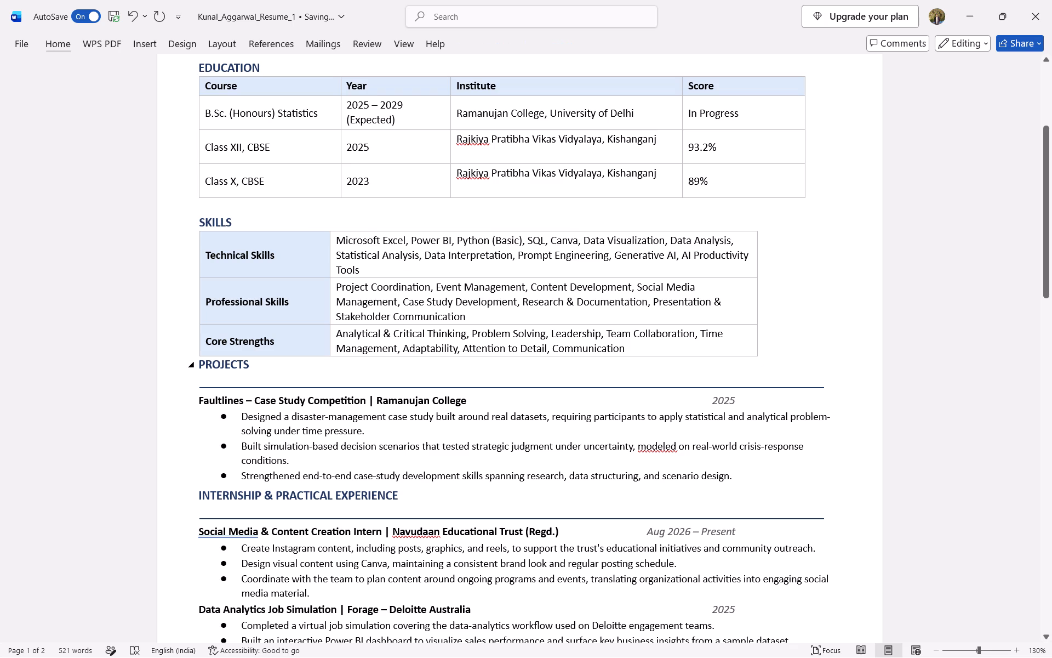
Widen the skills table so its outer edge lines up with the education table above.
left_click_drag(763, 362, 807, 363)
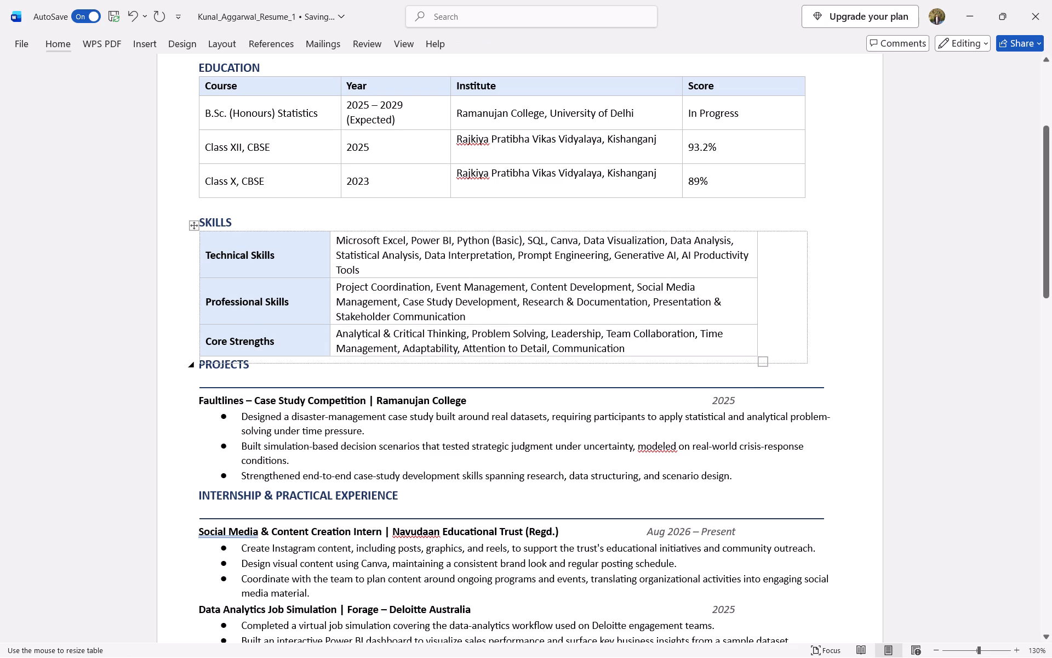
left_click_drag(807, 363, 806, 363)
left_click(928, 362)
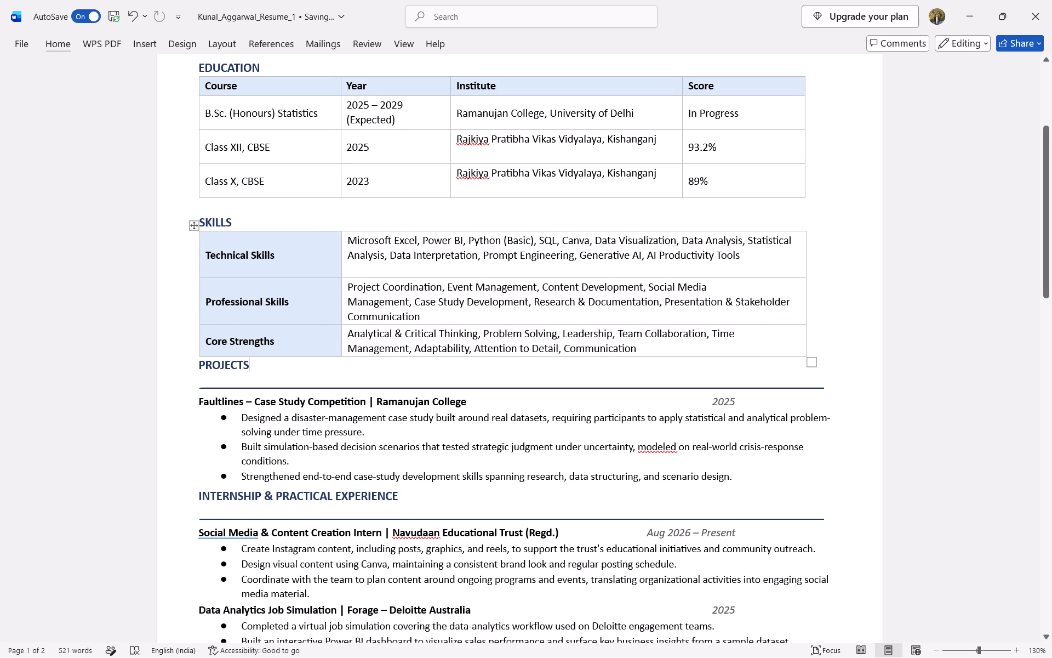
Add "(Basic)" after Power BI in the Technical Skills row, separated by a space.
left_click(464, 241)
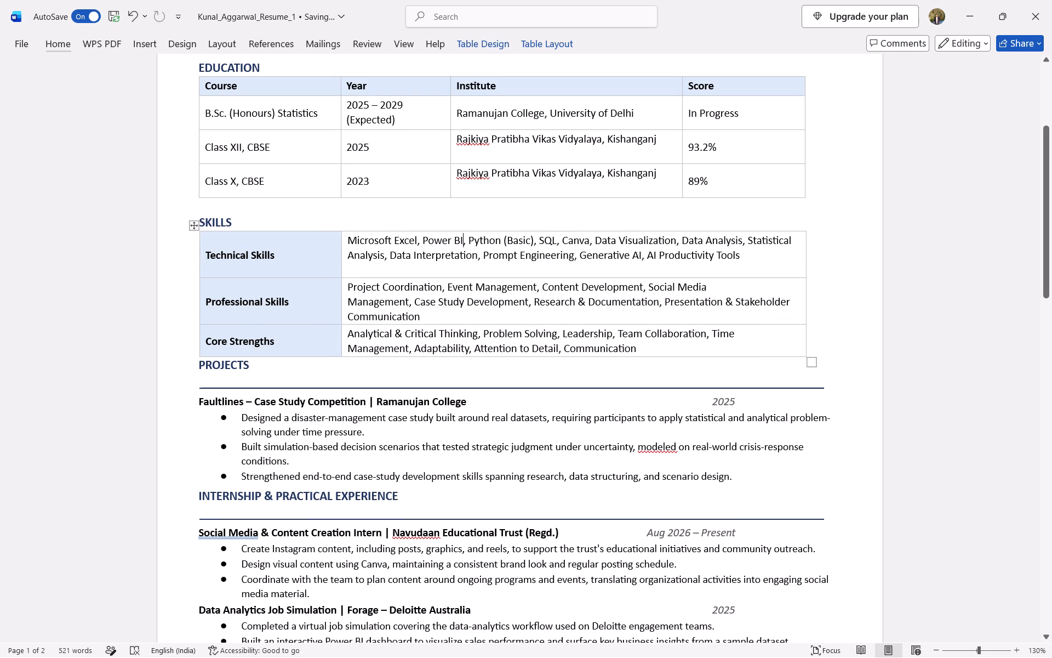
key("shift+parenleft")
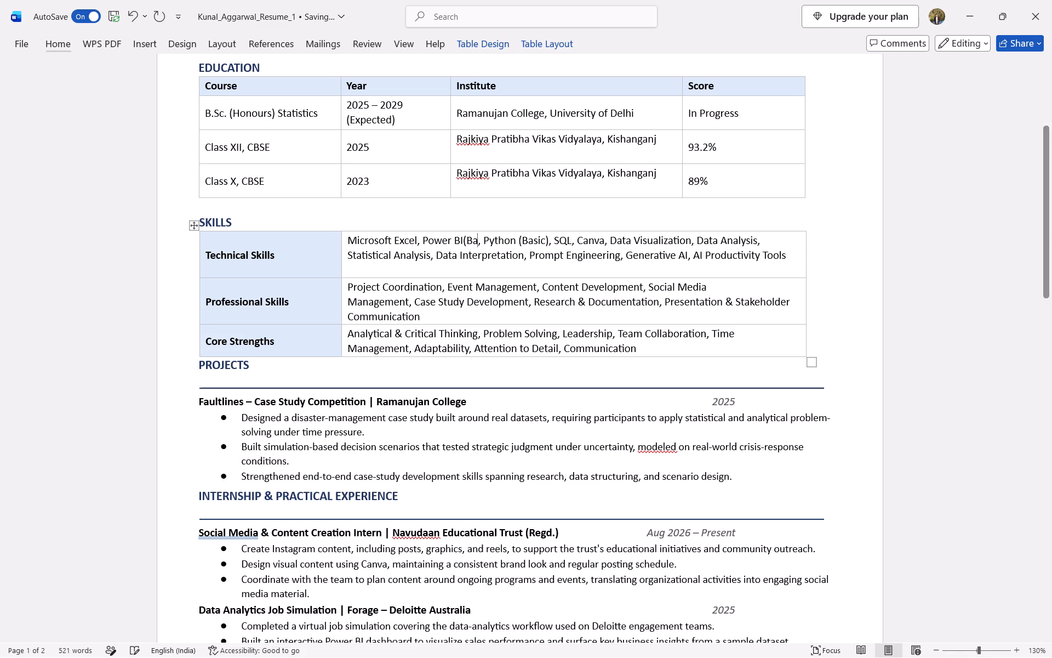
key("shift+BackSpace")
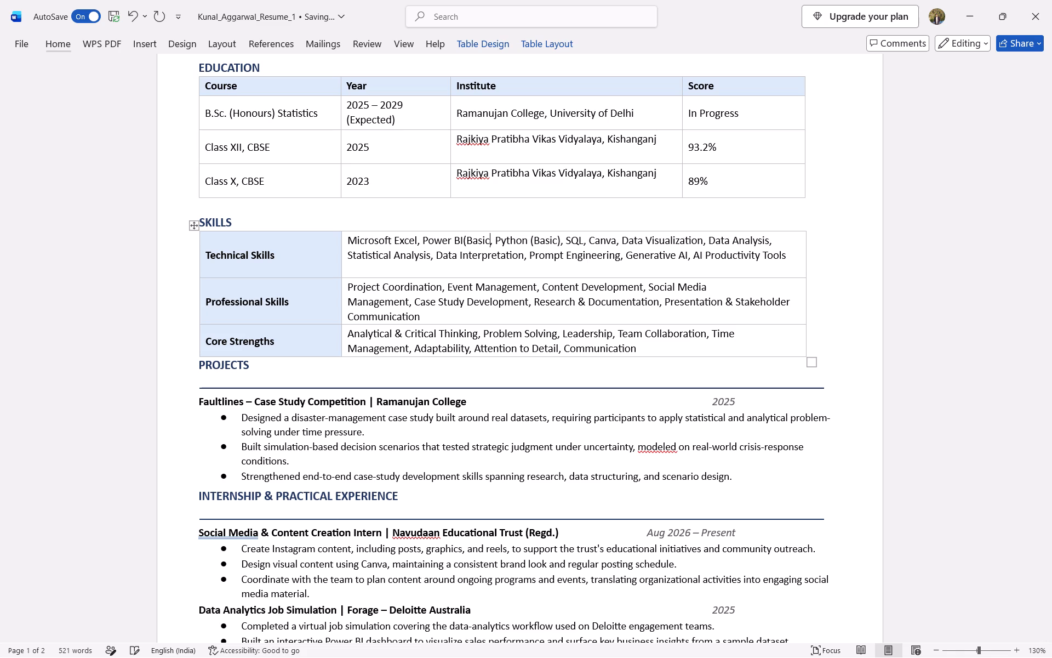
key("shift+parenright")
key("Left")
key("Left")
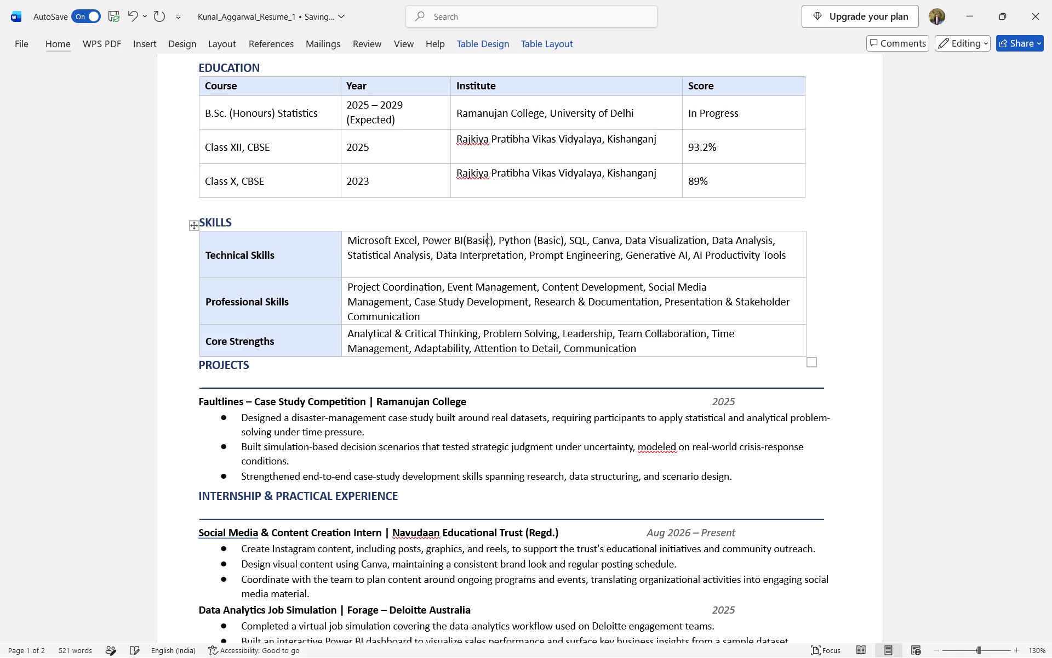
key("Left")
key("Left")
key("Left")
key("Left")
key("Left")
key("space")
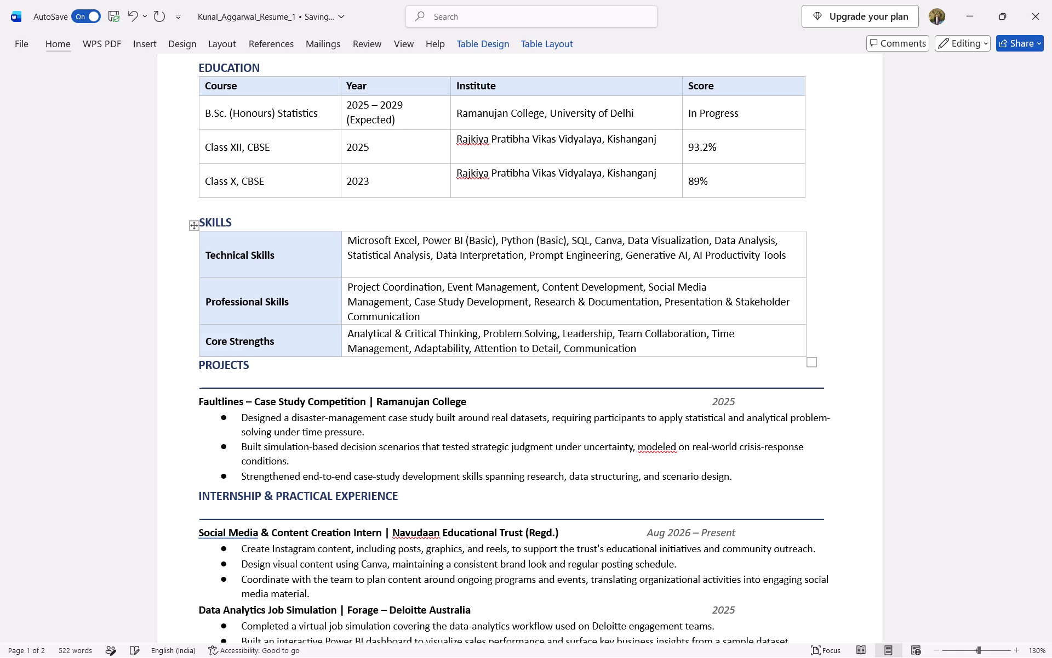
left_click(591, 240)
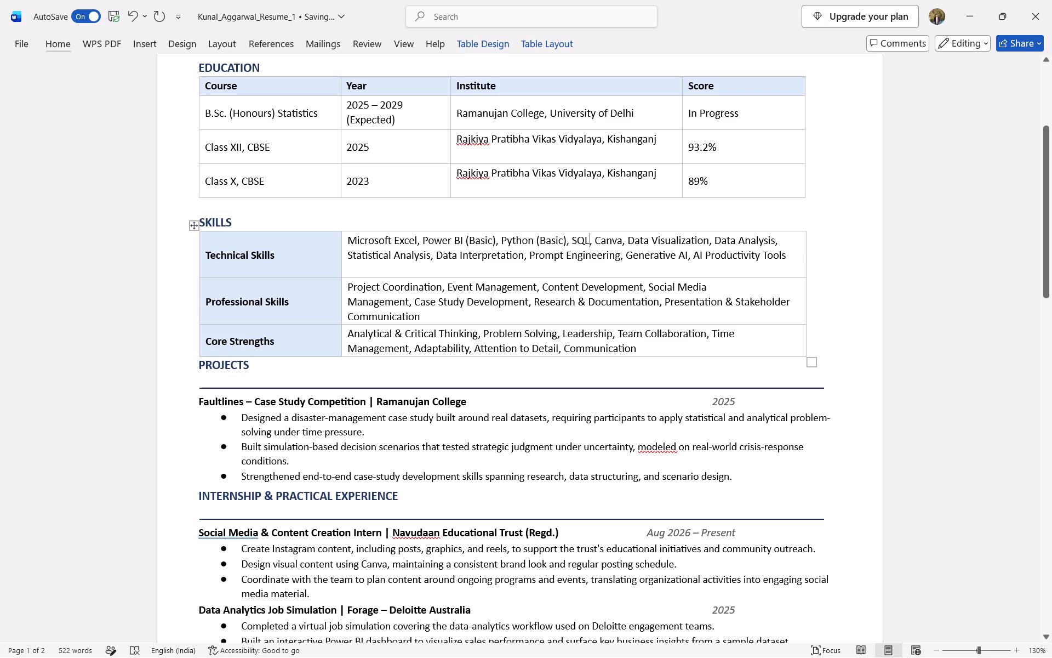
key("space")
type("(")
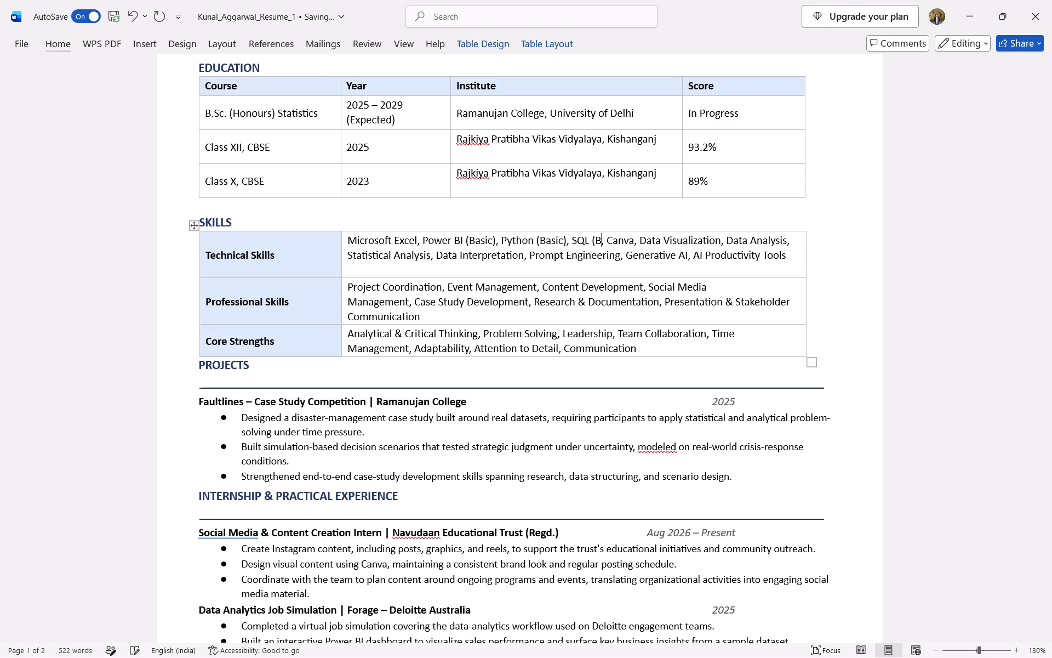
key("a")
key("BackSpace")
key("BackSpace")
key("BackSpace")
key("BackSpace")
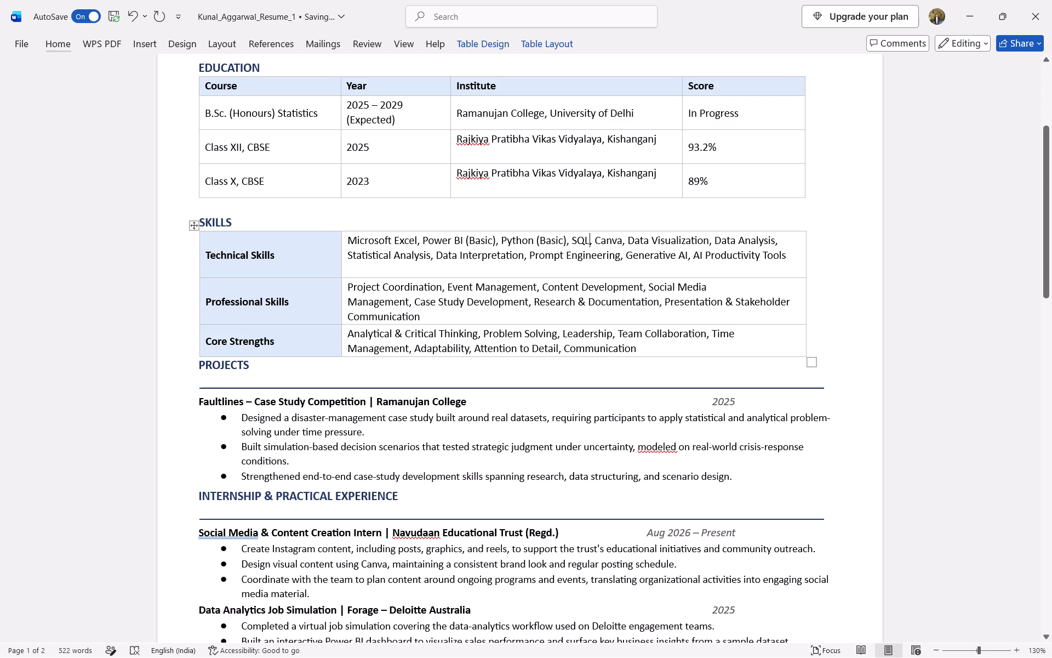
Remove "Prompt Engineering" from the Technical Skills row, keeping a comma and space between Data Interpretation and Generative AI.
left_click(621, 258)
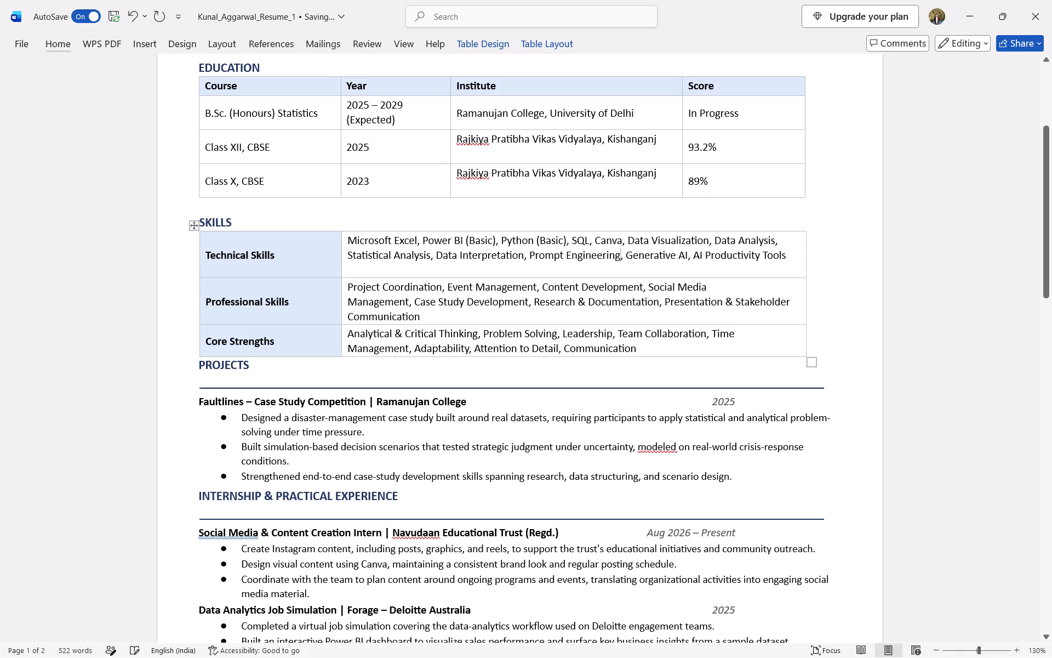
left_click(625, 257)
key("BackSpace")
key("BackSpace")
key("BackSpace")
key("BackSpace")
key("BackSpace")
key("BackSpace")
key("BackSpace")
key("BackSpace")
key("BackSpace")
key("BackSpace")
key("BackSpace")
key("BackSpace")
key("BackSpace")
key("BackSpace")
key("BackSpace")
key("BackSpace")
key("BackSpace")
key("BackSpace")
key("BackSpace")
key("BackSpace")
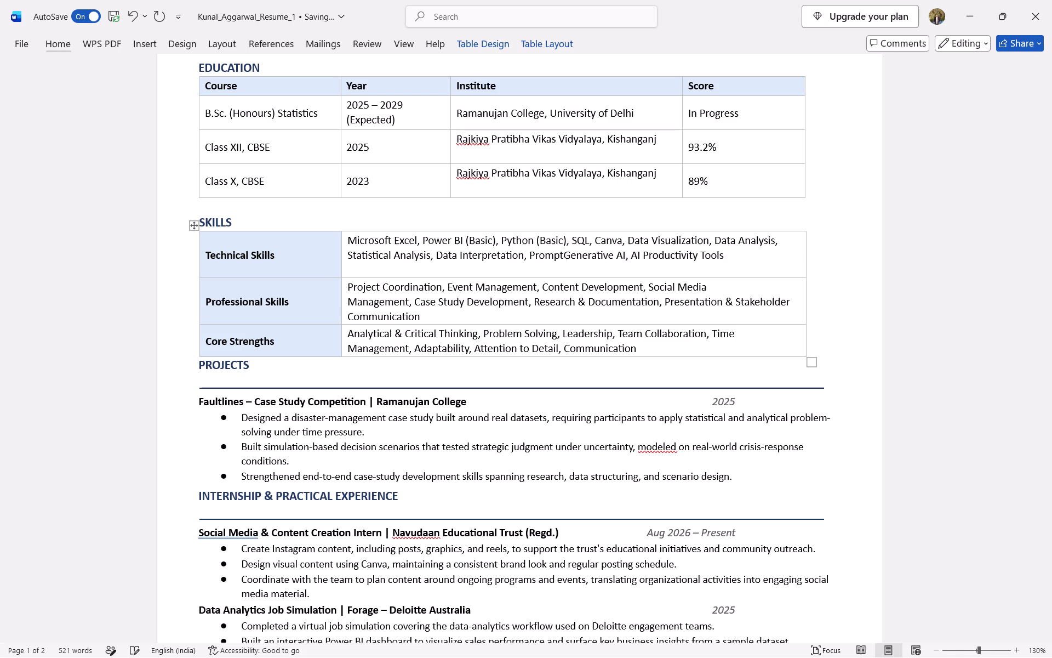
key("BackSpace")
key("BackSpace")
type(",")
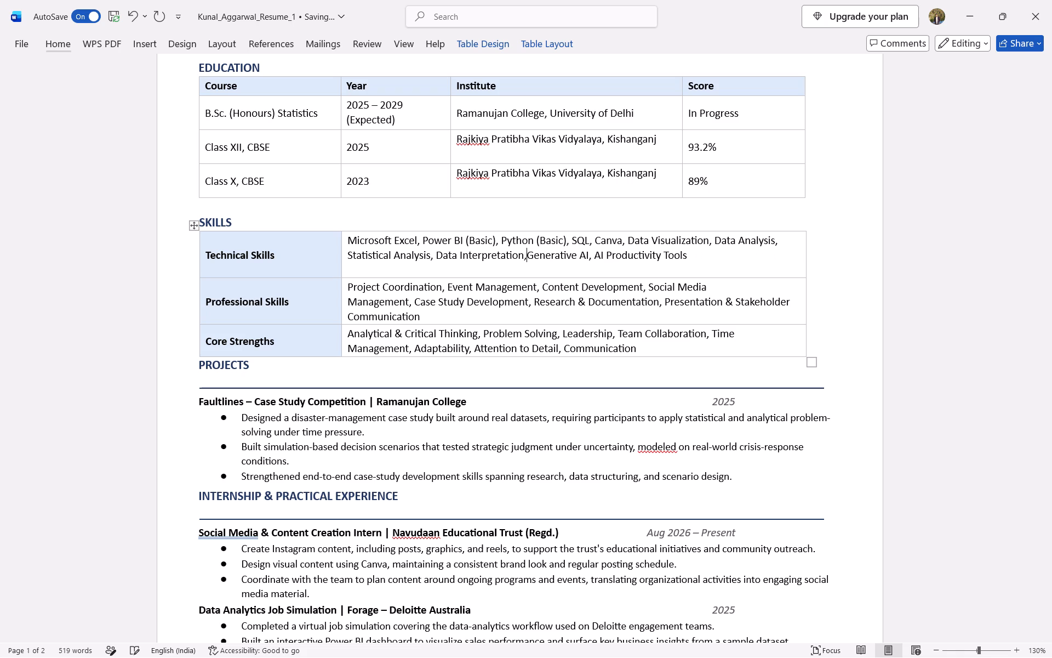
key("space")
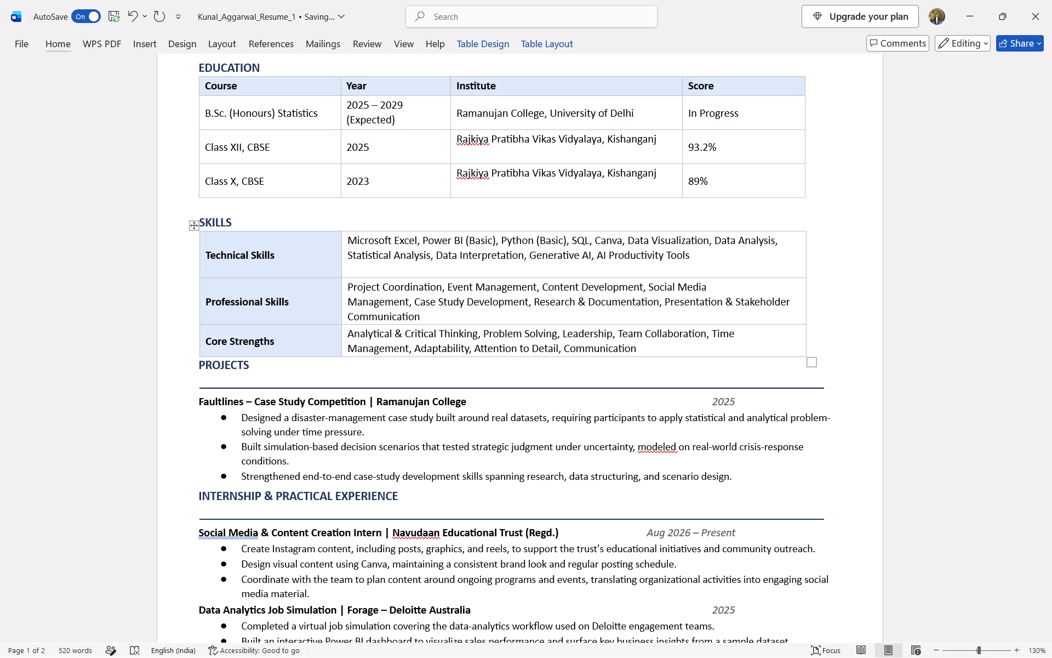
Remove "Presentation & Stakeholder Communication" from the Professional Skills row so the list ends with Research & Documentation.
scroll(598, 317, "down", 1)
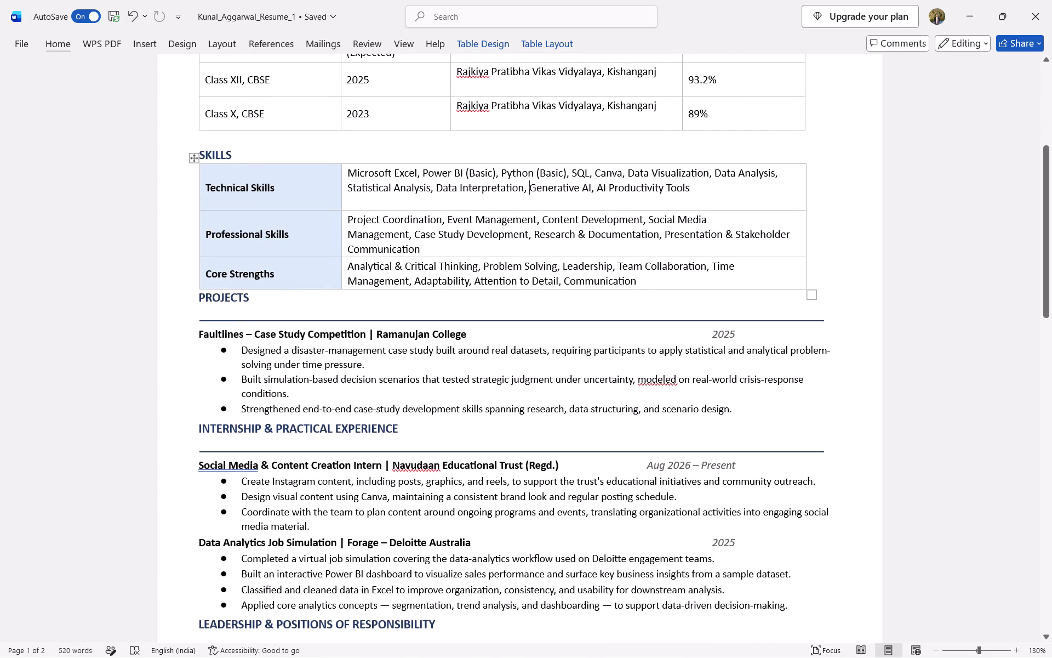
left_click_drag(794, 233, 661, 232)
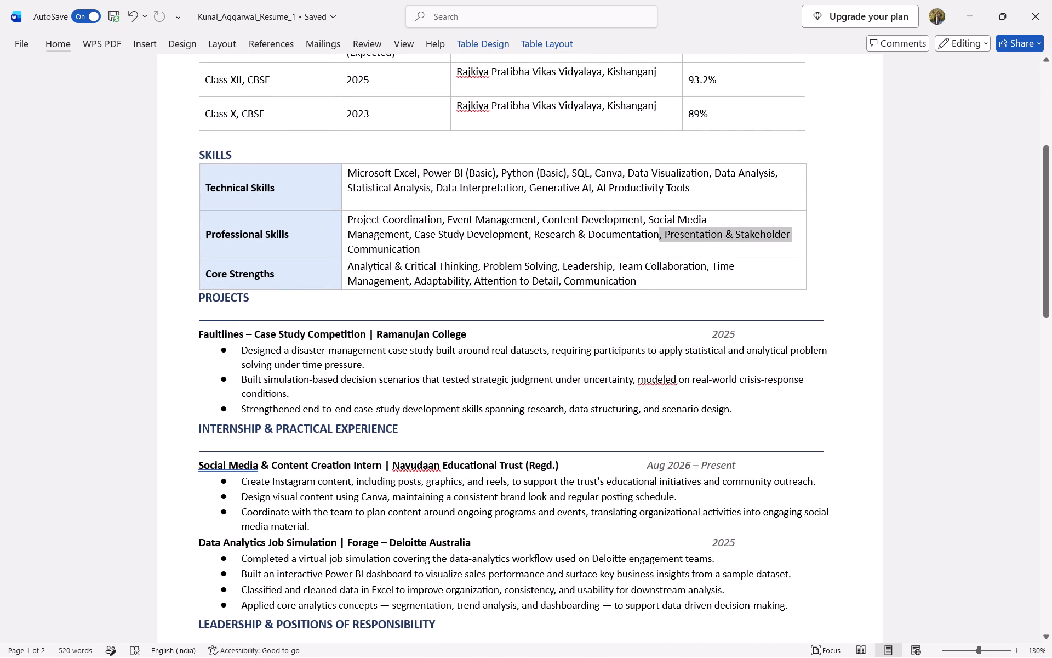
left_click_drag(661, 232, 662, 232)
key("BackSpace")
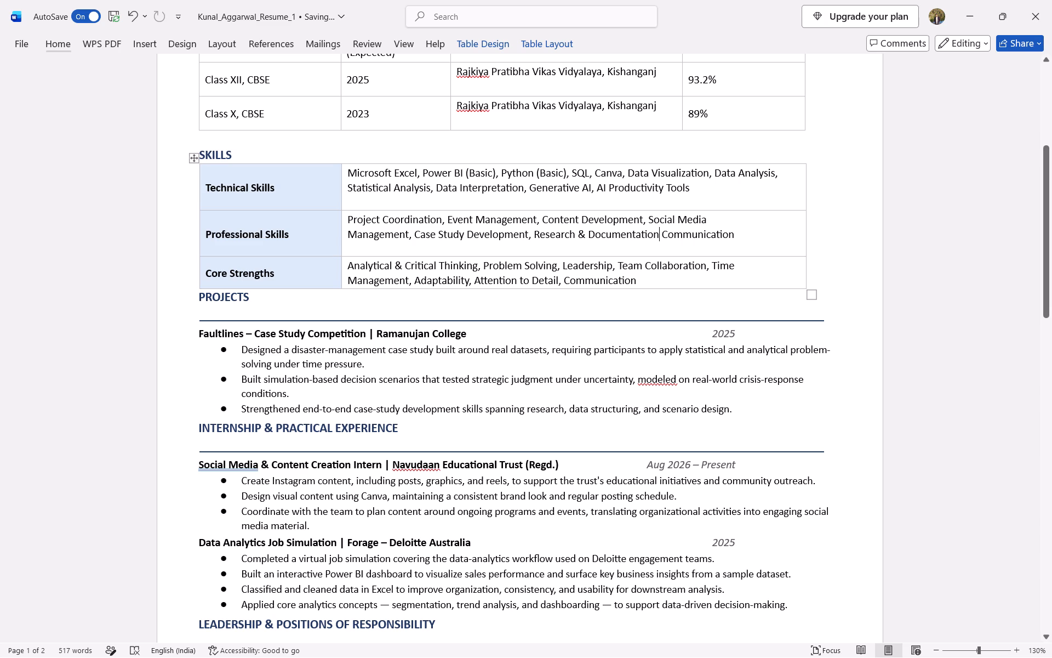
left_click_drag(743, 234, 656, 229)
key("BackSpace")
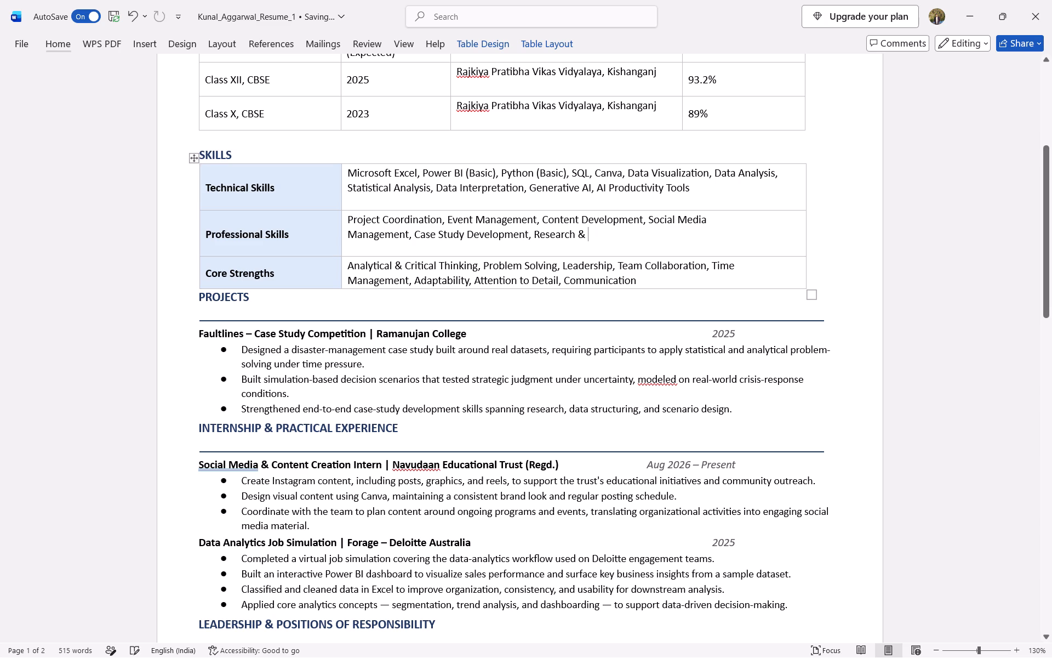
key("ctrl+z")
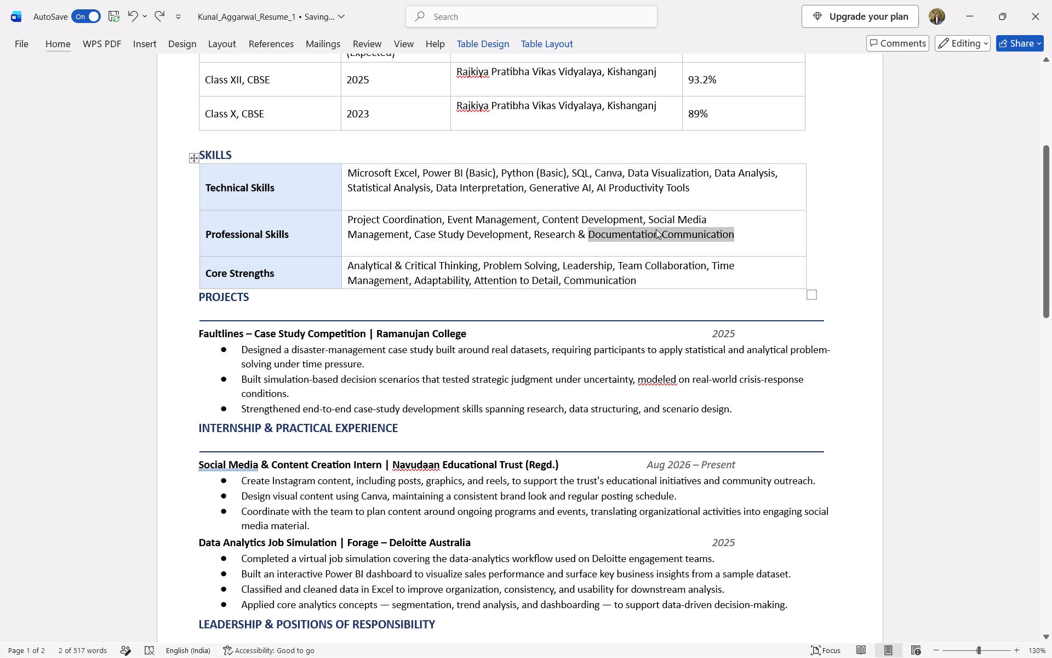
key("Right")
left_click_drag(740, 233, 680, 234)
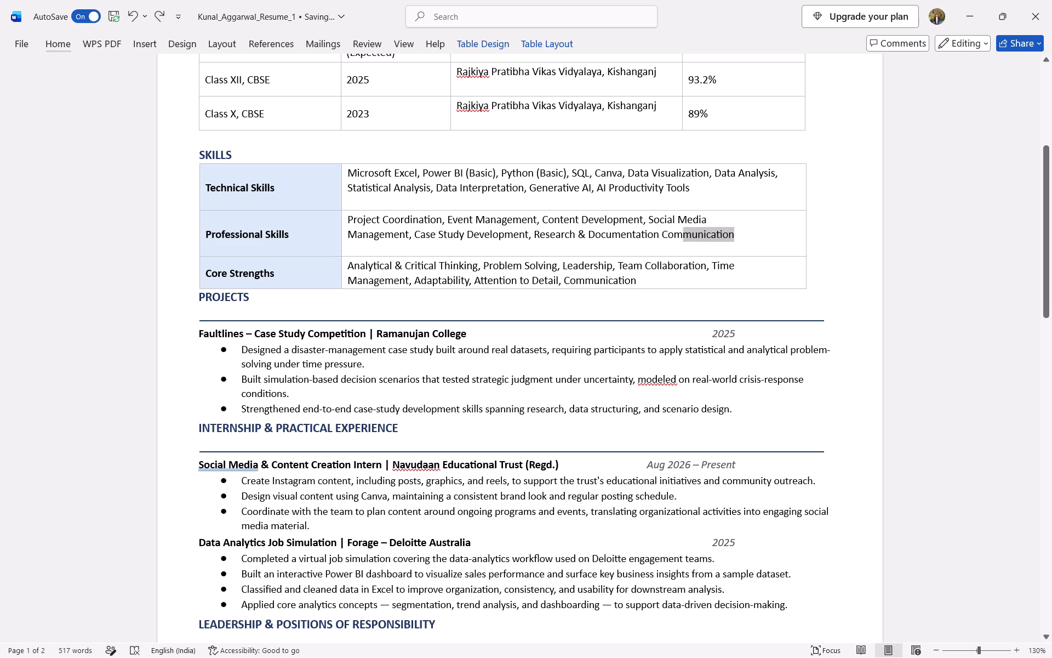
left_click_drag(680, 234, 661, 231)
key("BackSpace")
key("BackSpace")
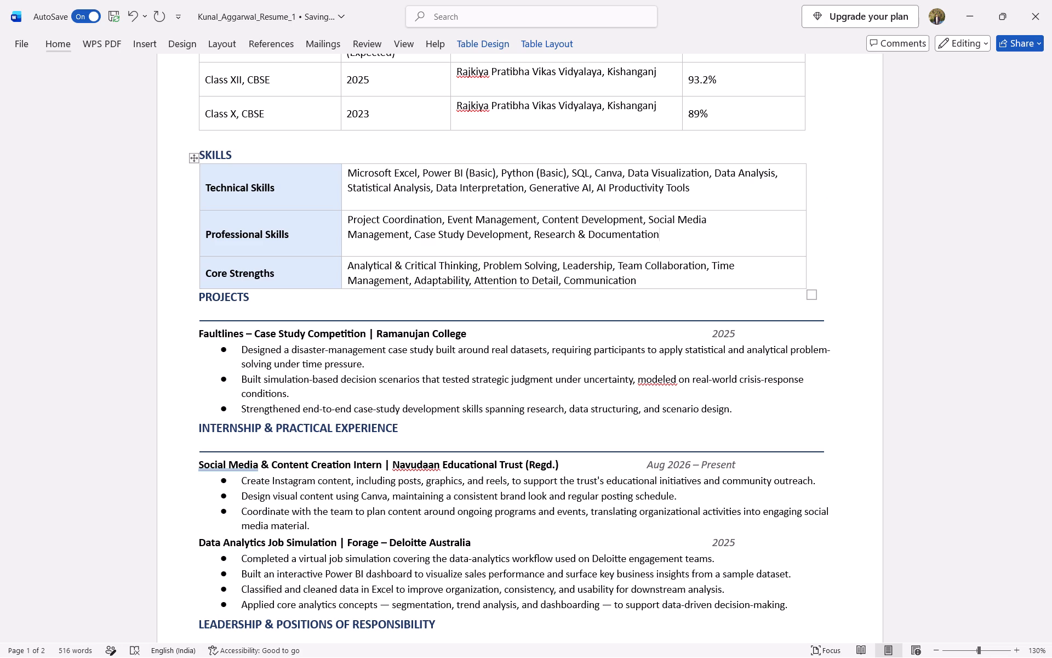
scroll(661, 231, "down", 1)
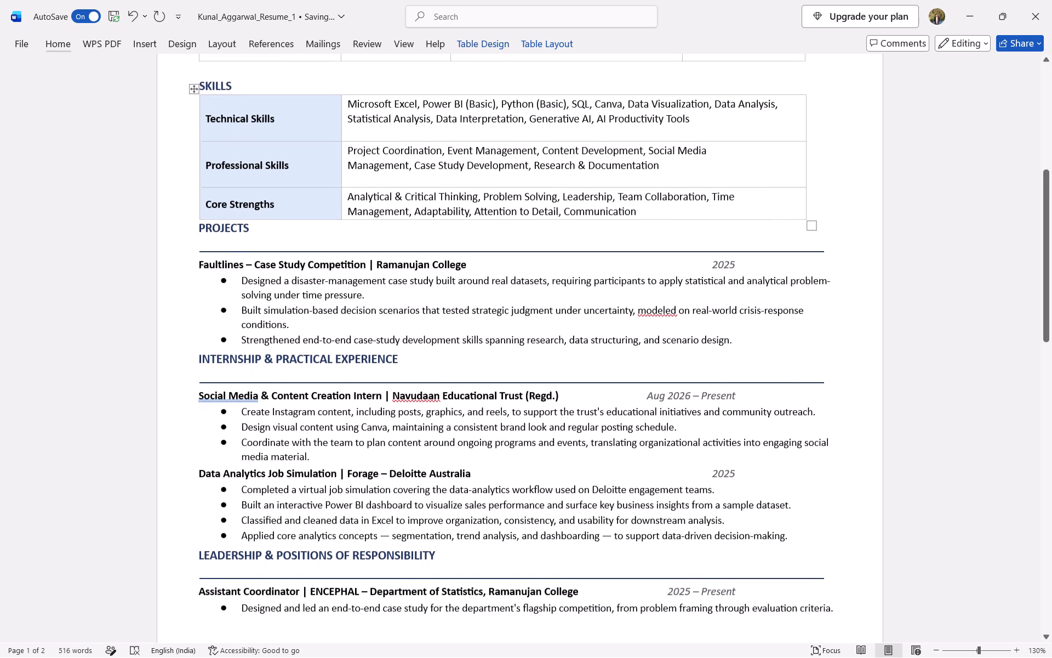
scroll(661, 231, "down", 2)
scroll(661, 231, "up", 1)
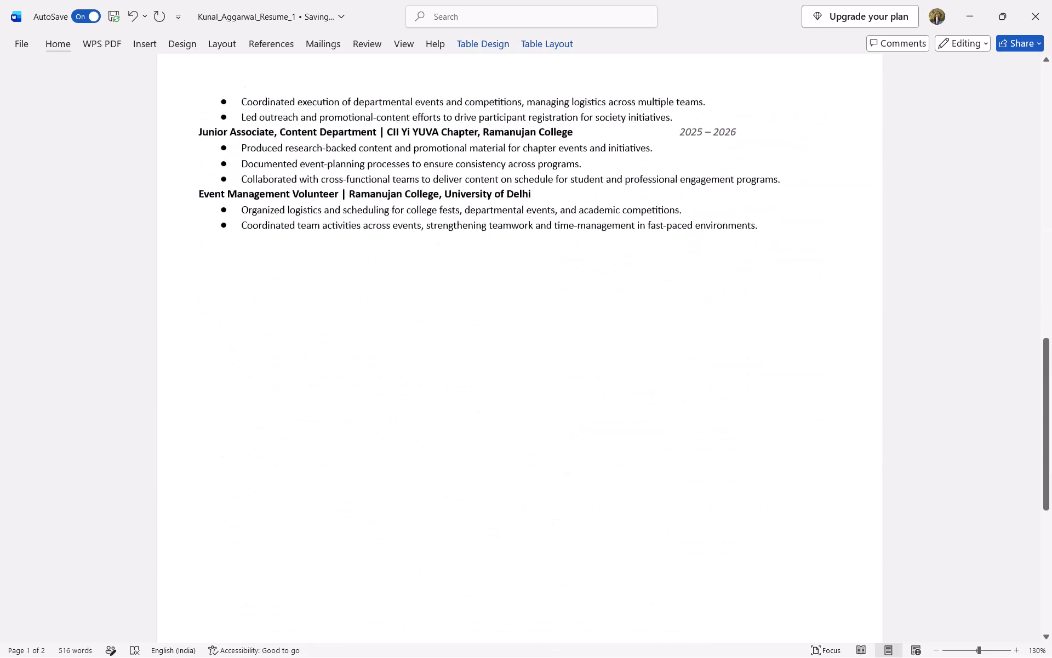
Insert a line break before the PROJECTS heading to separate it from the skills table above.
scroll(661, 231, "up", 2)
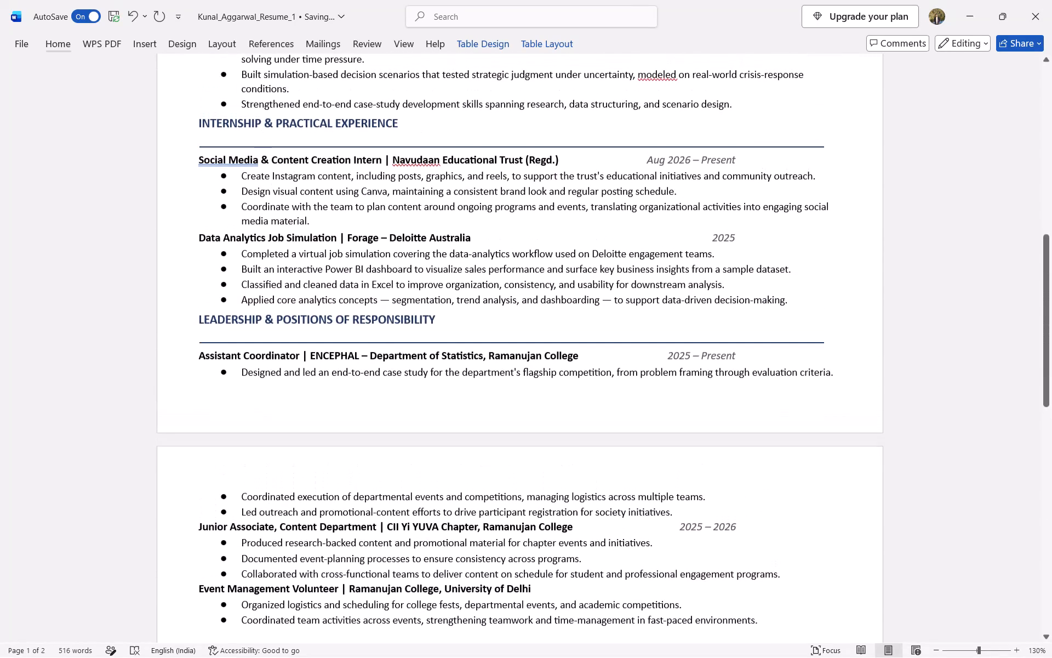
scroll(661, 231, "up", 1)
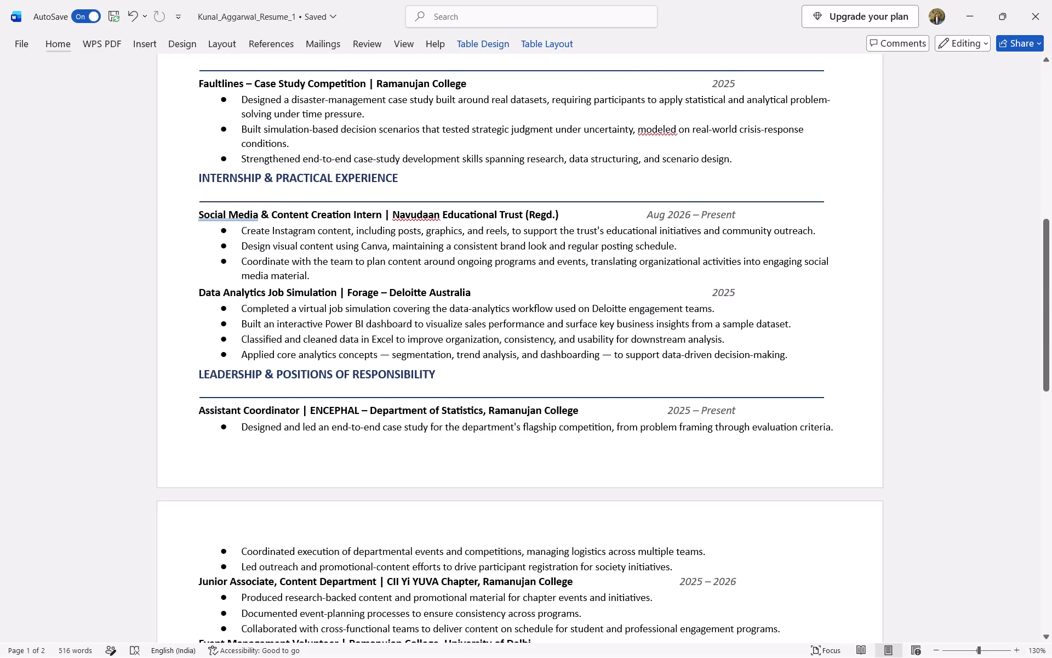
scroll(661, 231, "up", 2)
scroll(312, 194, "up", 1)
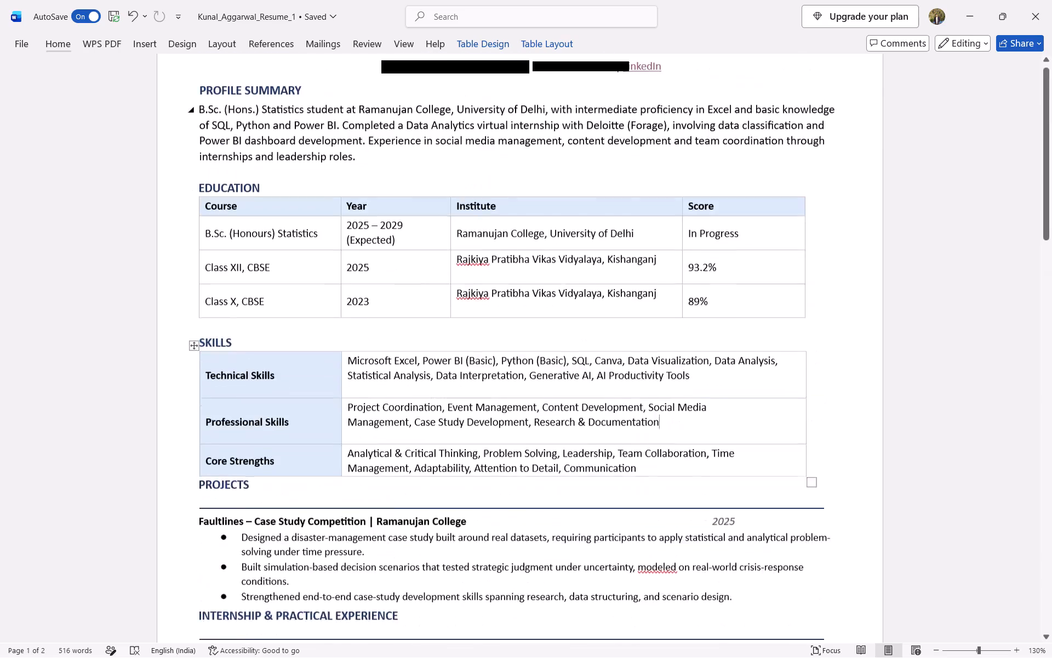
scroll(312, 194, "up", 1)
scroll(286, 271, "down", 1)
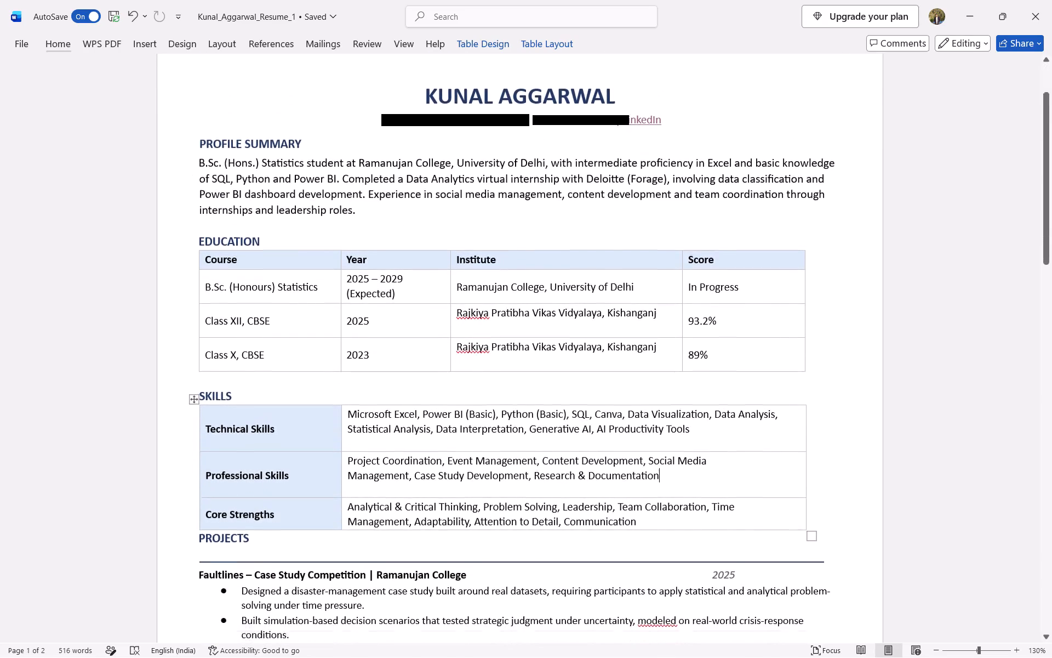
scroll(286, 271, "down", 1)
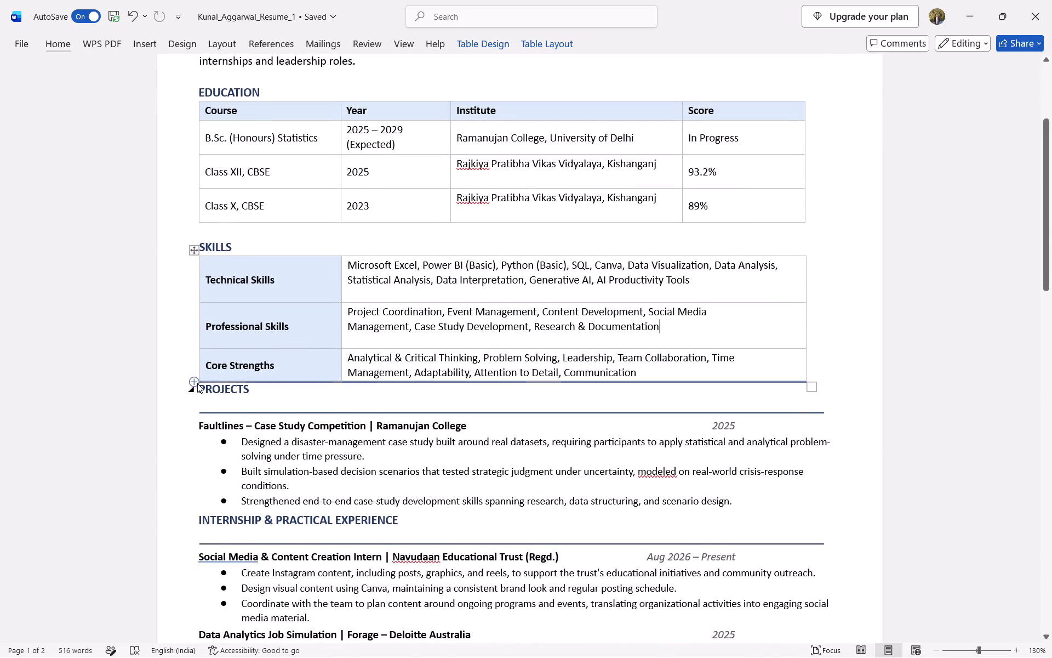
left_click(200, 389)
key("shift+Return")
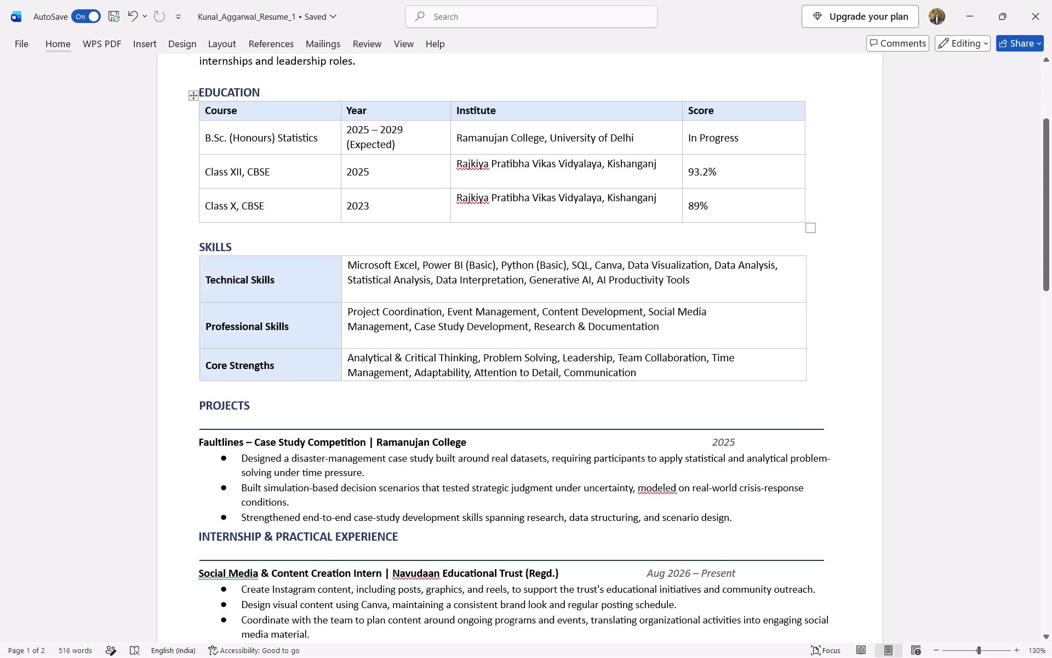
Delete the horizontal line beneath the PROJECTS heading.
left_click(248, 246)
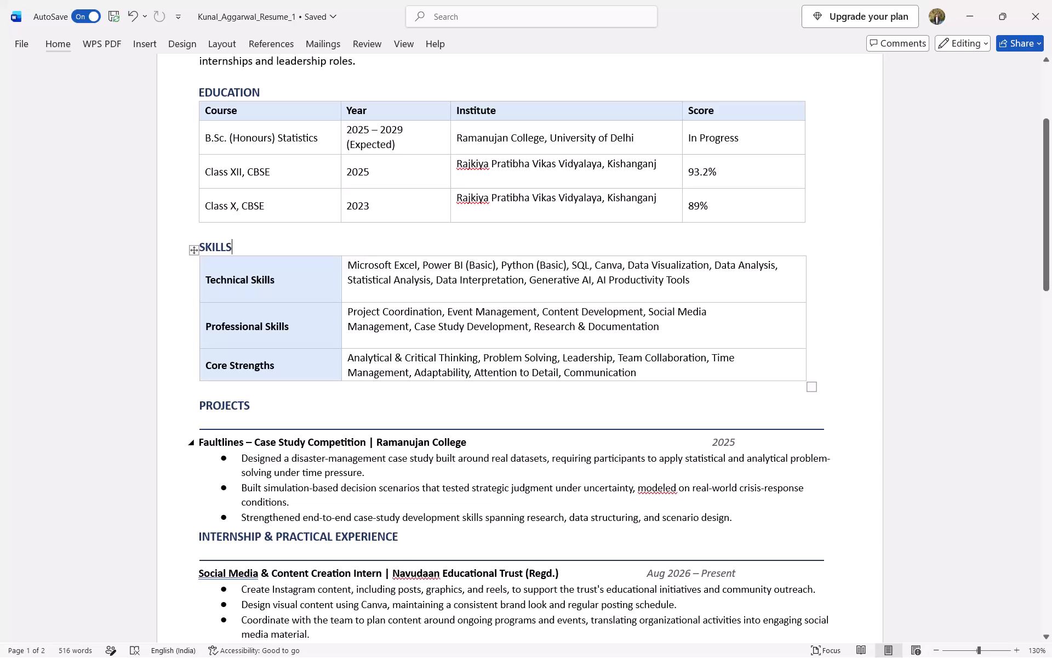
left_click(222, 426)
right_click(222, 426)
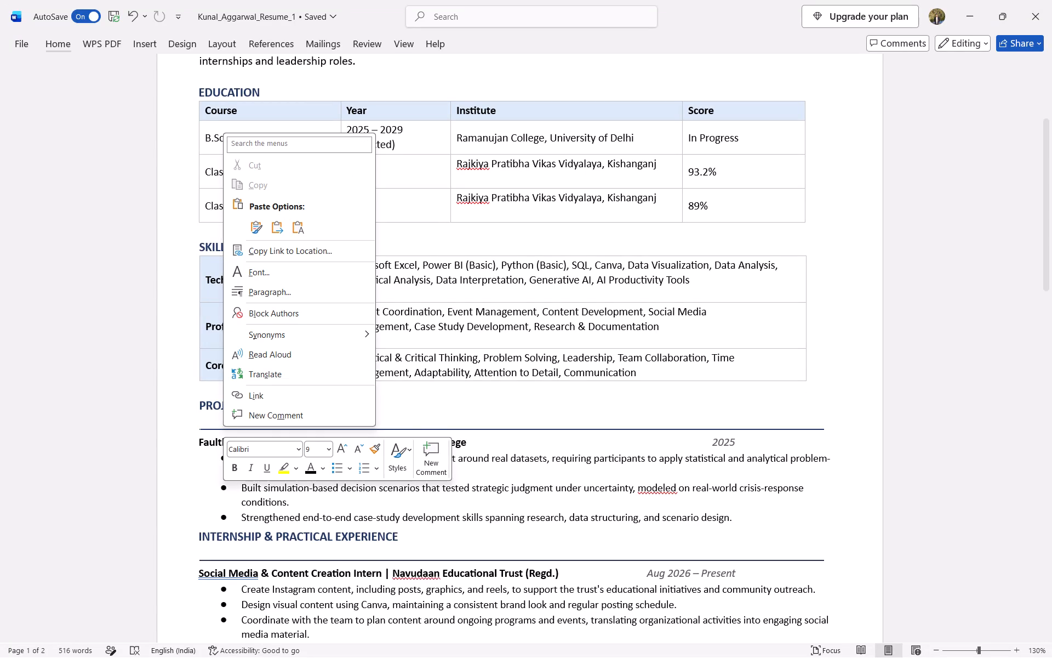
double_click(440, 429)
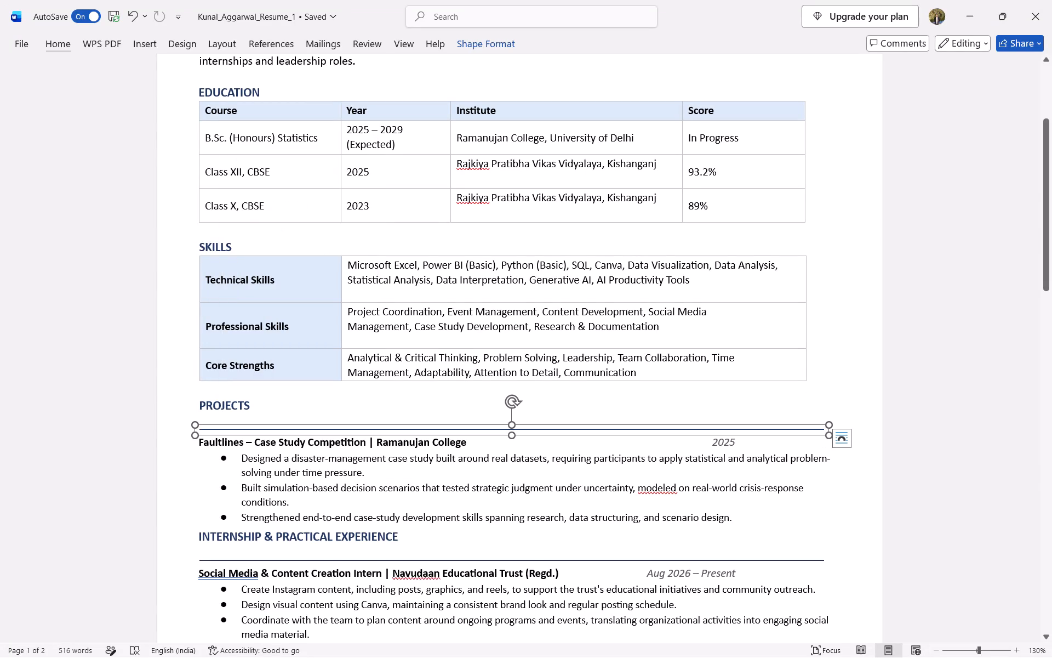
left_click(440, 429)
key("Delete")
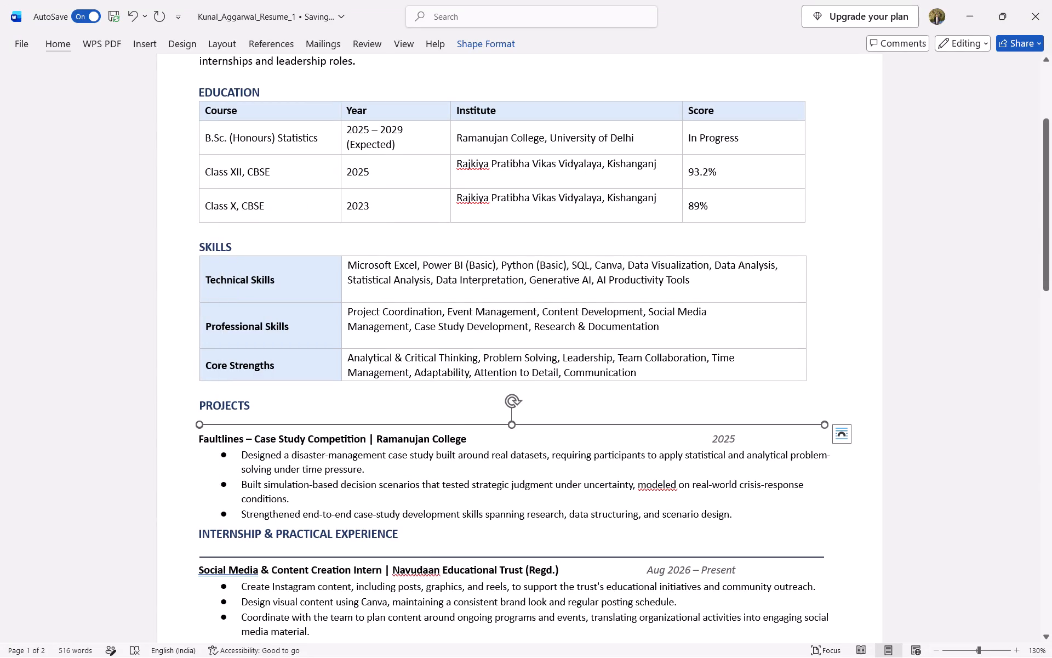
double_click(441, 423)
triple_click(441, 423)
double_click(441, 423)
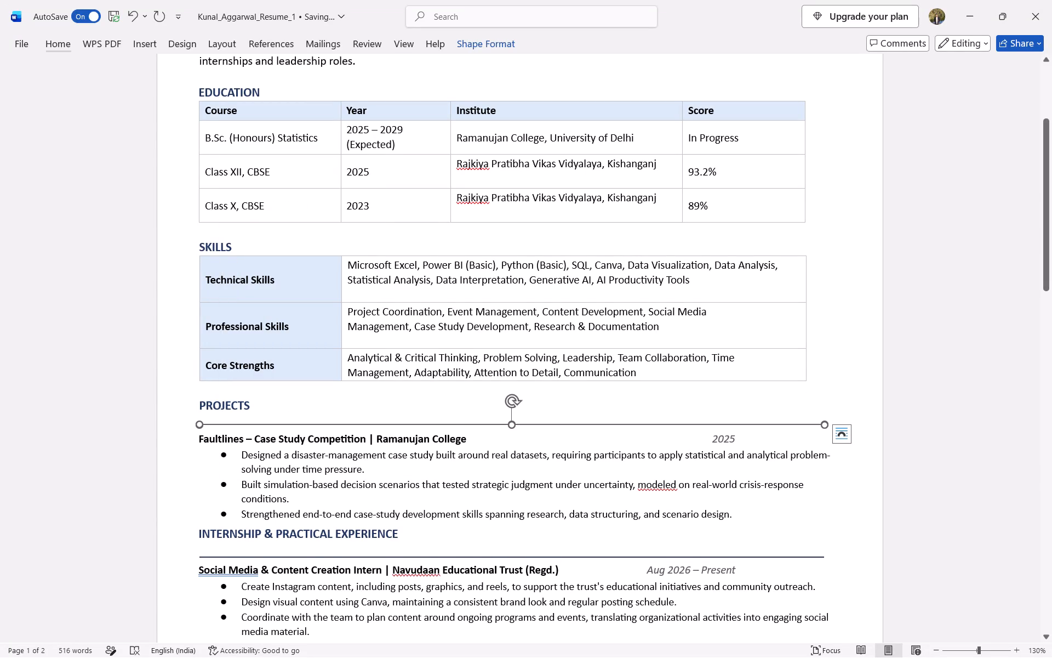
key("ctrl+z")
left_click(441, 423)
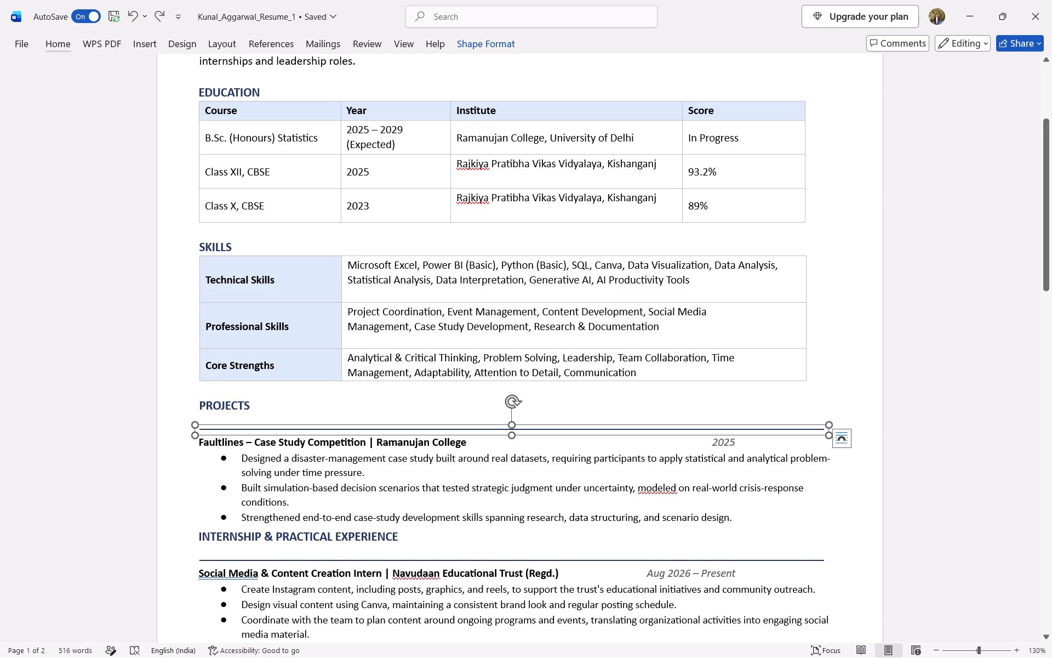
key("Delete")
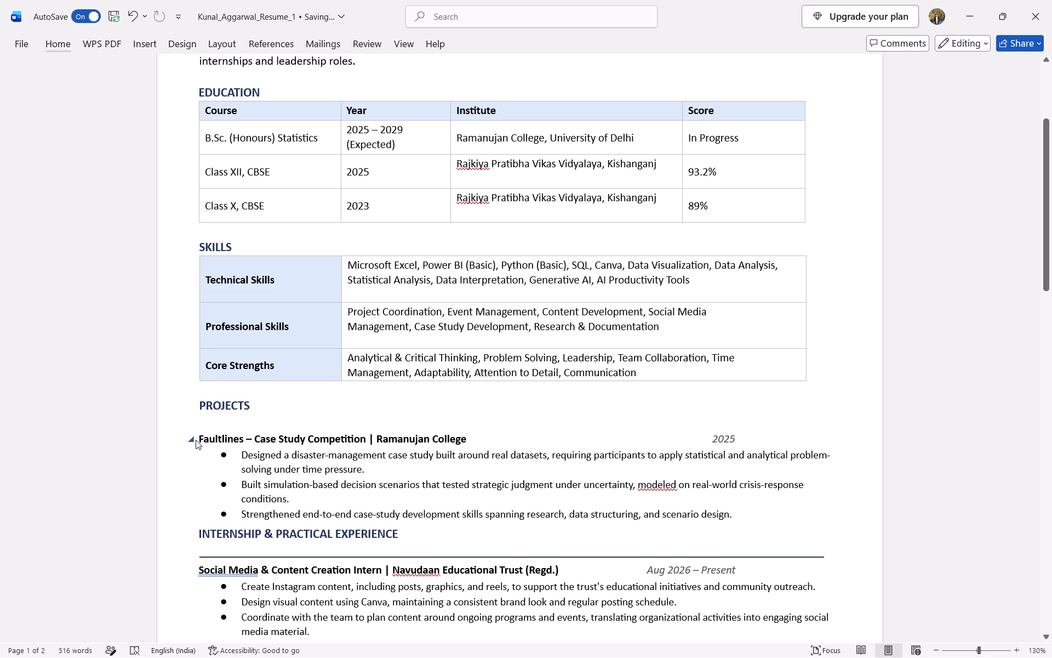
Remove the blank space between the PROJECTS heading and the Faultlines entry, keeping them on separate lines.
left_click(199, 433)
key("BackSpace")
key("BackSpace")
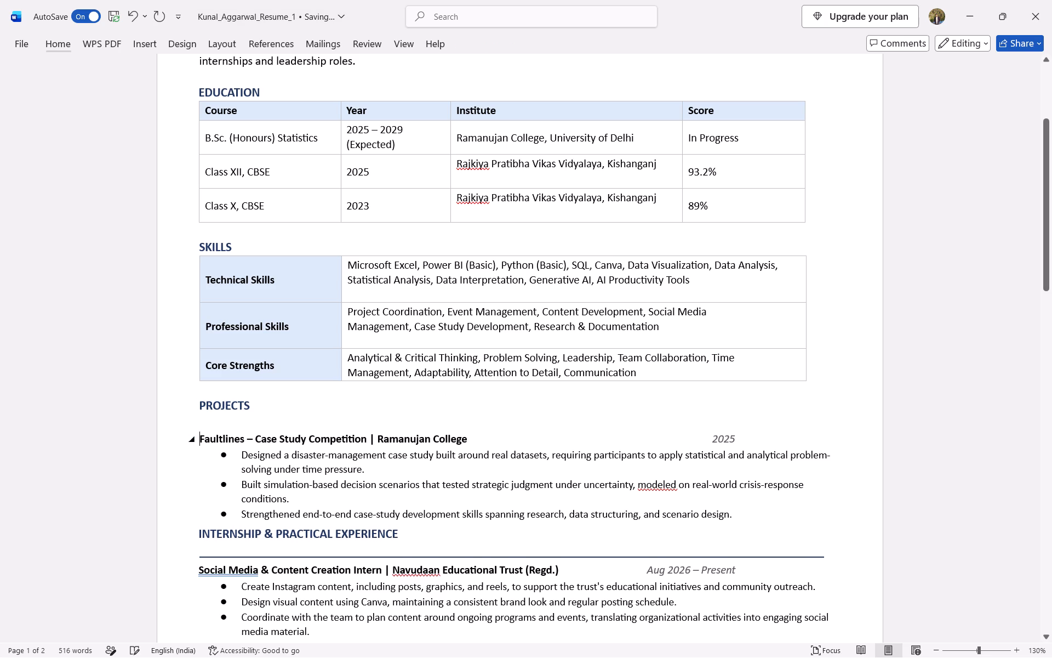
key("BackSpace")
key("BackSpace")
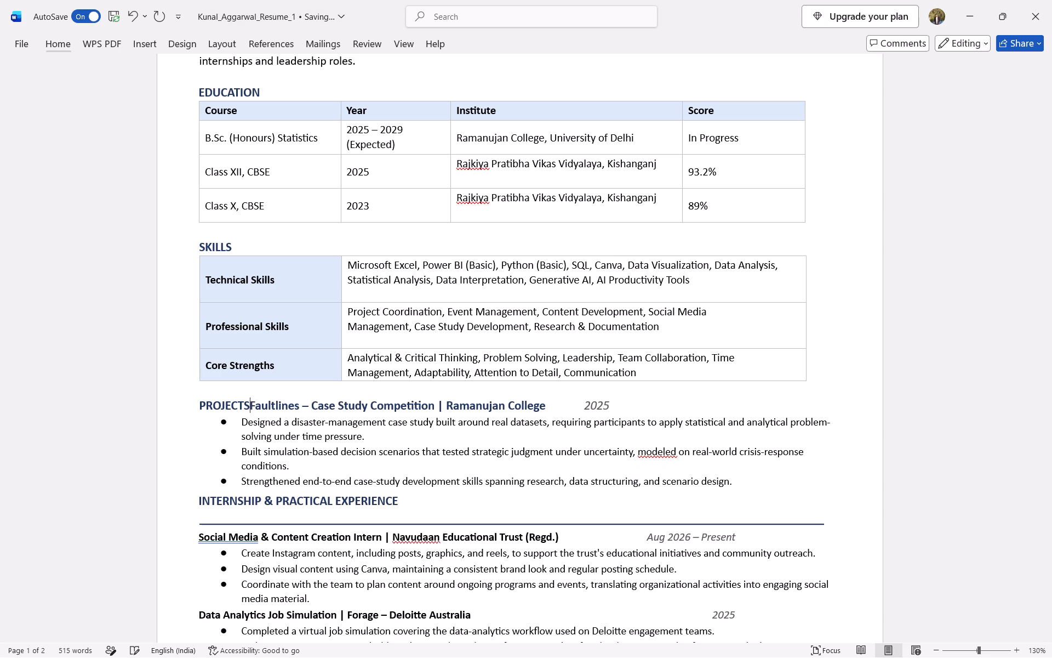
key("shift+Return")
key("ctrl+z")
key("ctrl+z")
left_click(256, 402)
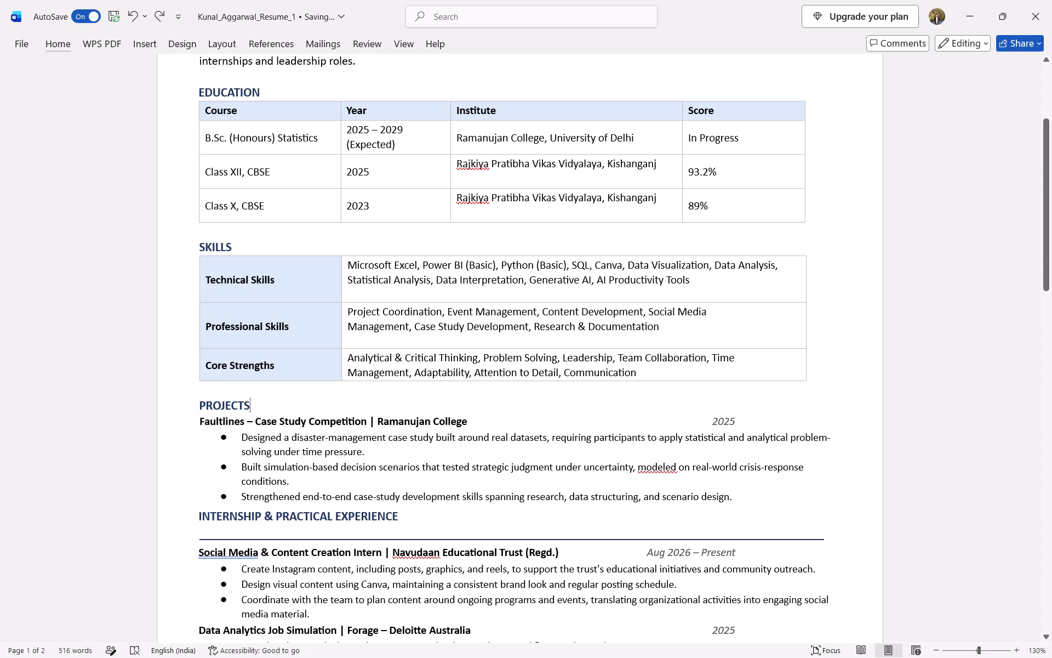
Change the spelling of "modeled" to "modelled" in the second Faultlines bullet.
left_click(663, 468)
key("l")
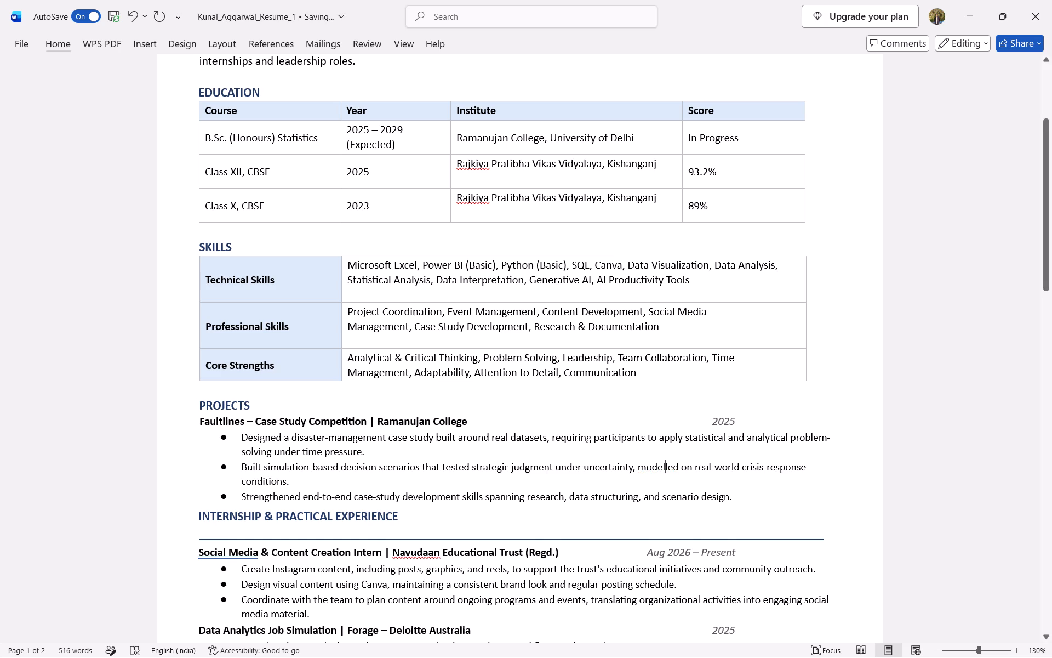
Delete the horizontal line beneath the INTERNSHIP & PRACTICAL EXPERIENCE heading.
scroll(687, 469, "down", 1)
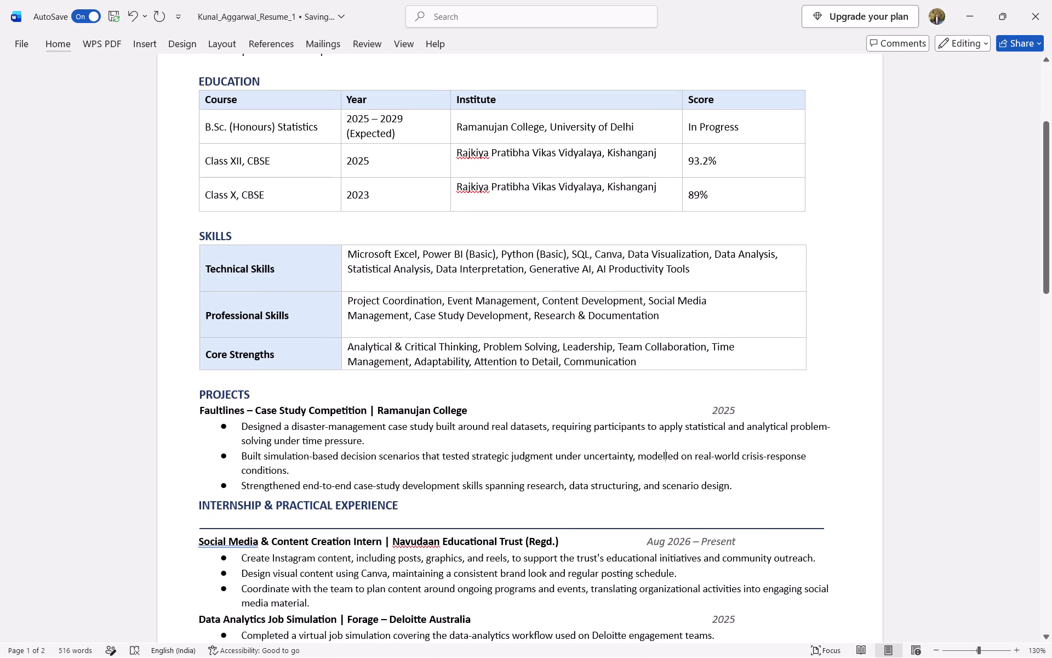
double_click(320, 529)
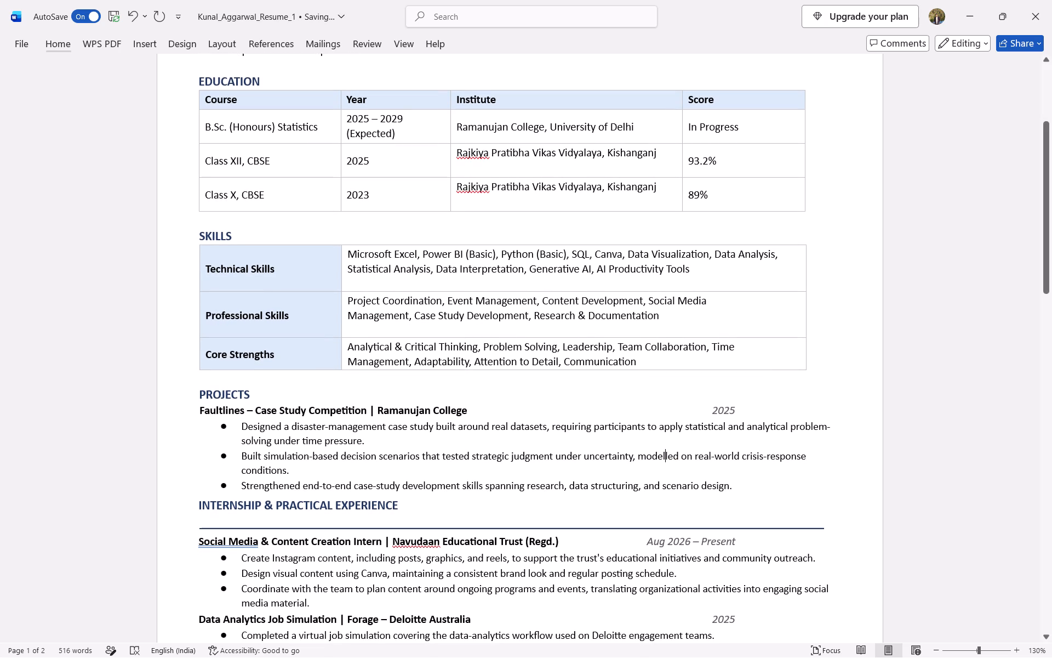
double_click(320, 529)
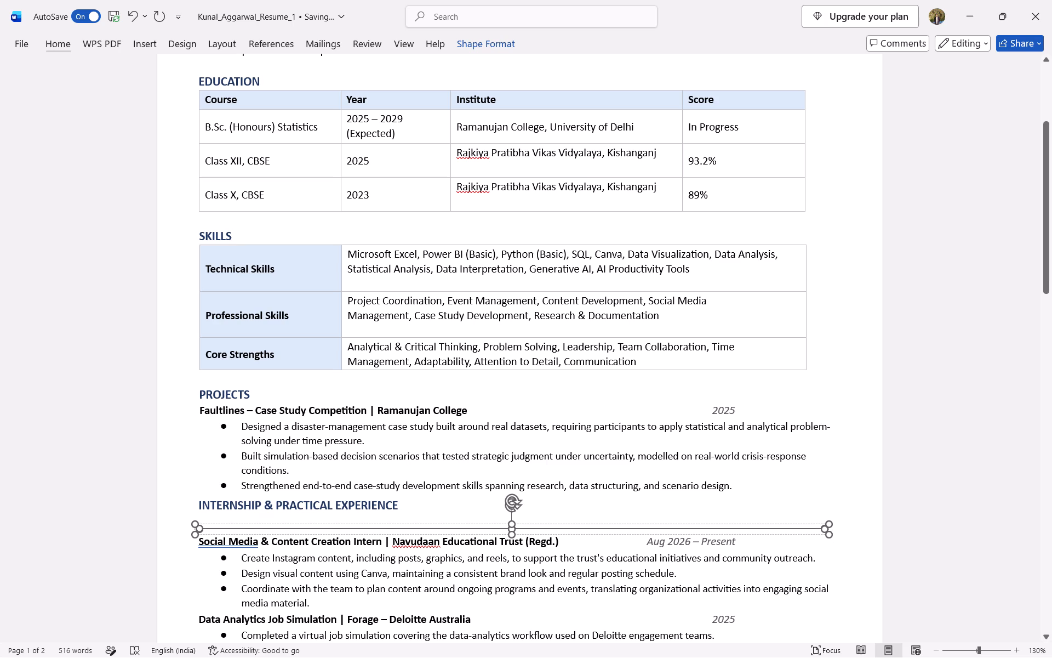
key("Delete")
key("ctrl+z")
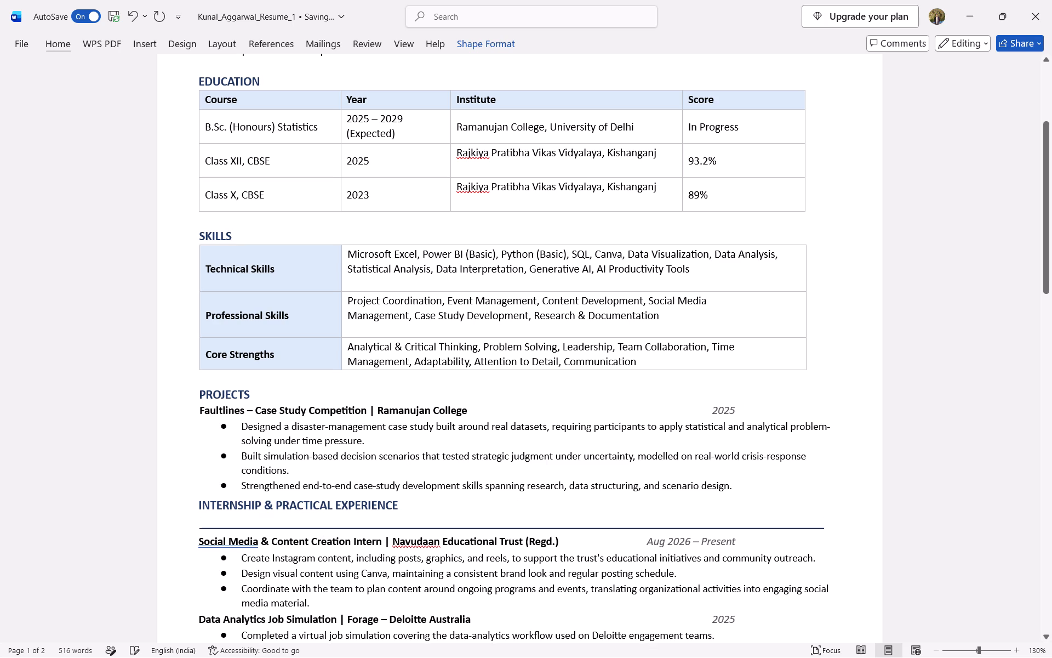
key("ctrl+z")
double_click(320, 529)
left_click(320, 529)
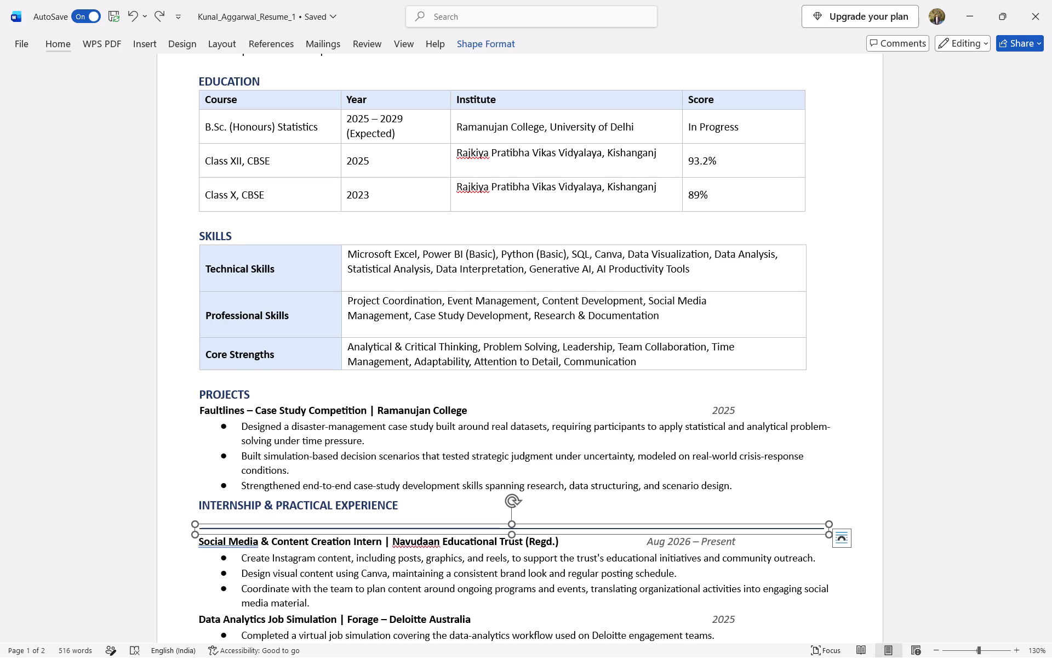
key("Delete")
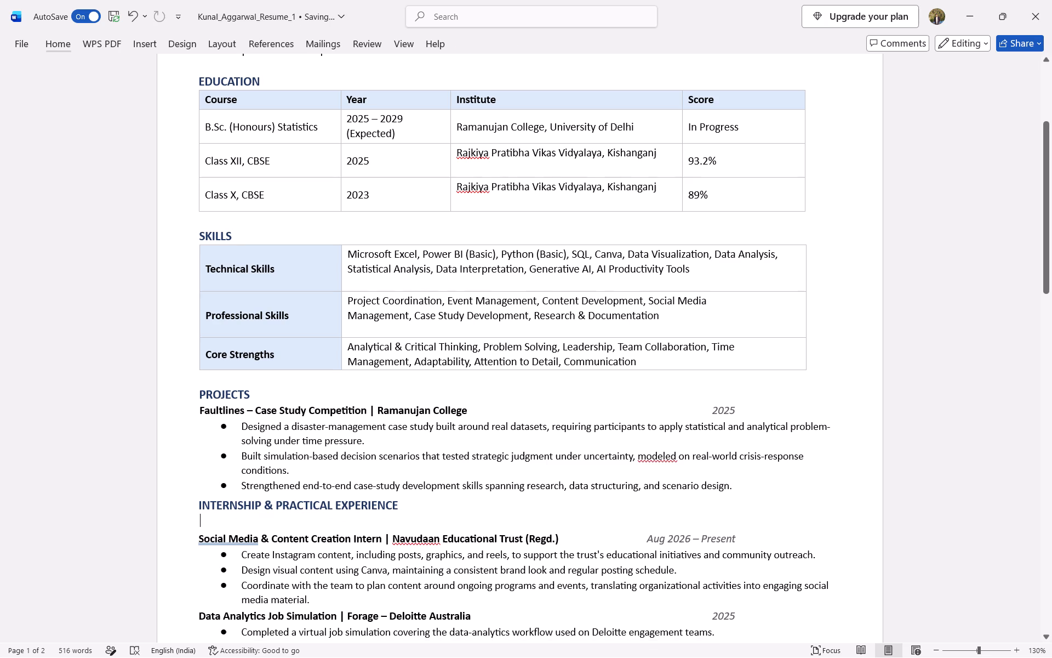
Remove the blank line between the INTERNSHIP & PRACTICAL EXPERIENCE heading and the Social Media entry.
left_click(197, 537)
key("BackSpace")
key("BackSpace")
key("BackSpace")
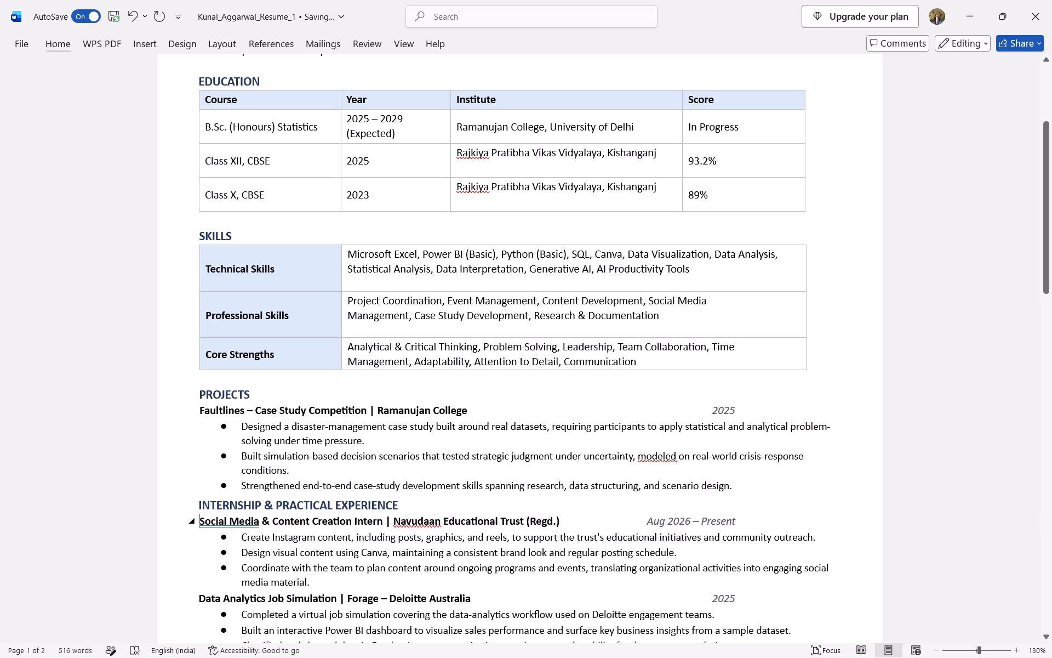
Remove the space between "Social" and "Media" in the Navudaan Educational Trust job title.
left_click(228, 521)
key("BackSpace")
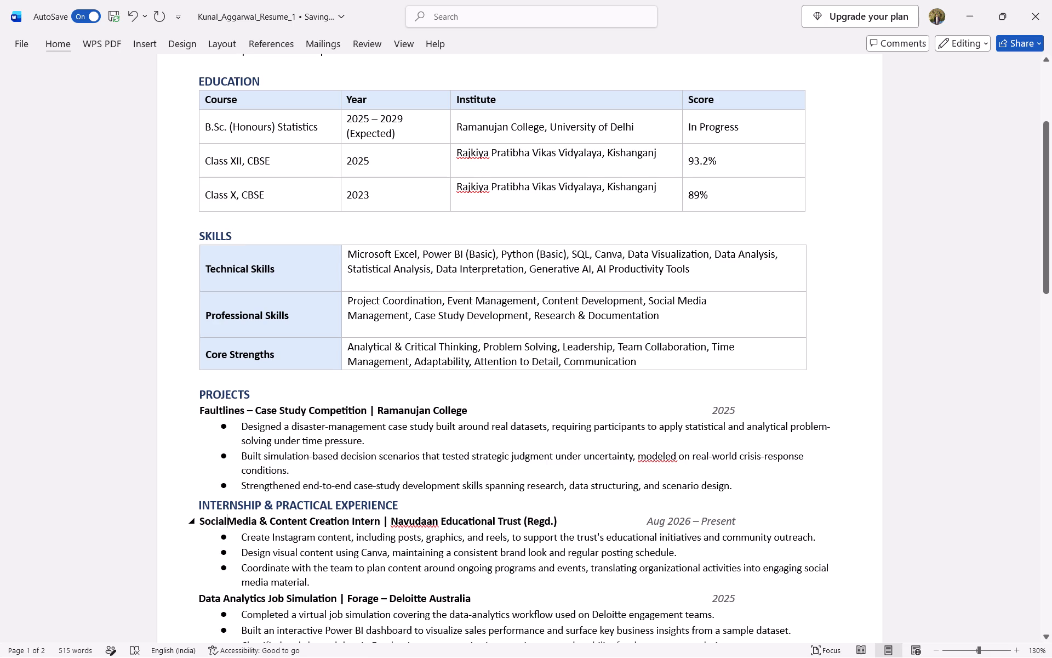
Replace "Intern" with "Head" in the Navudaan Educational Trust job title, so it ends with "Content Creation Head".
left_click(381, 520)
key("BackSpace")
key("BackSpace")
key("BackSpace")
key("BackSpace")
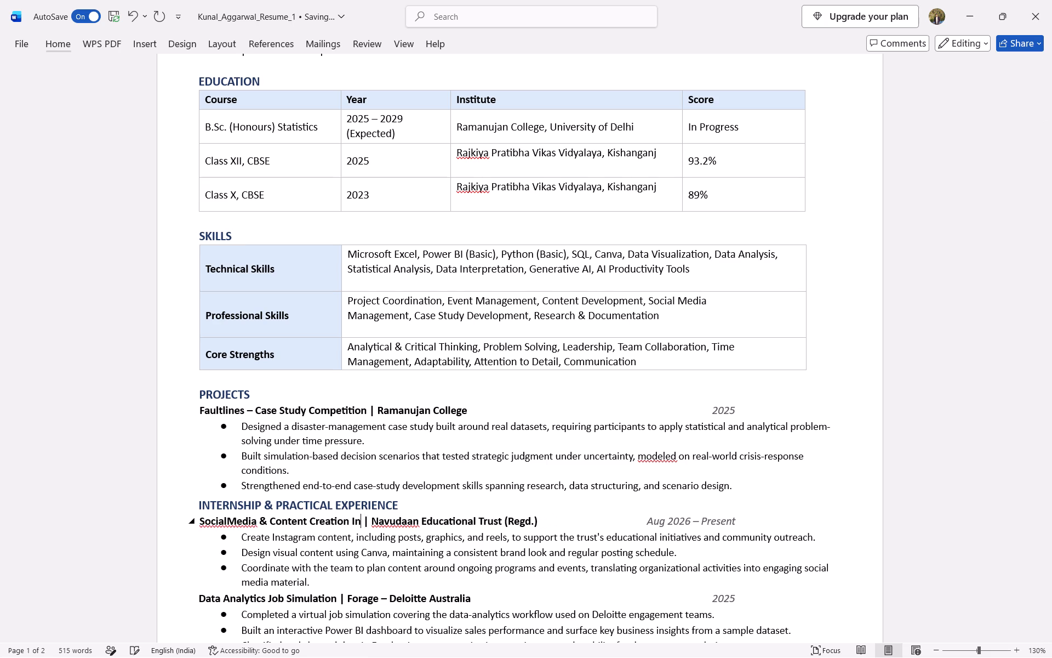
key("BackSpace")
key("BackSpace")
type("ead")
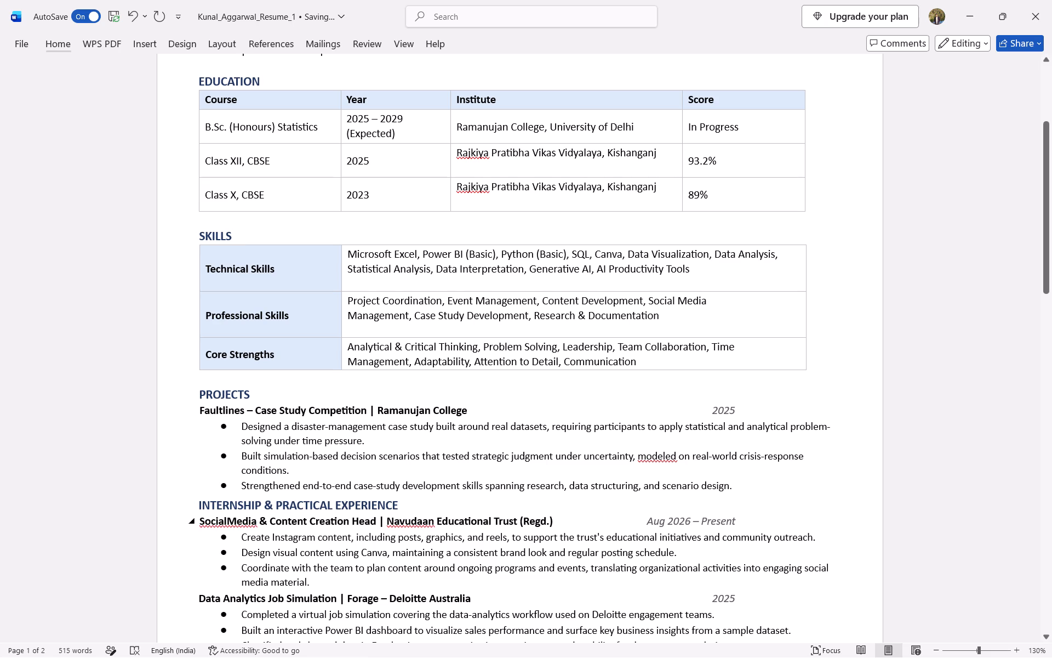
Change the start month of the Navudaan Educational Trust entry to "oct".
left_click(664, 518)
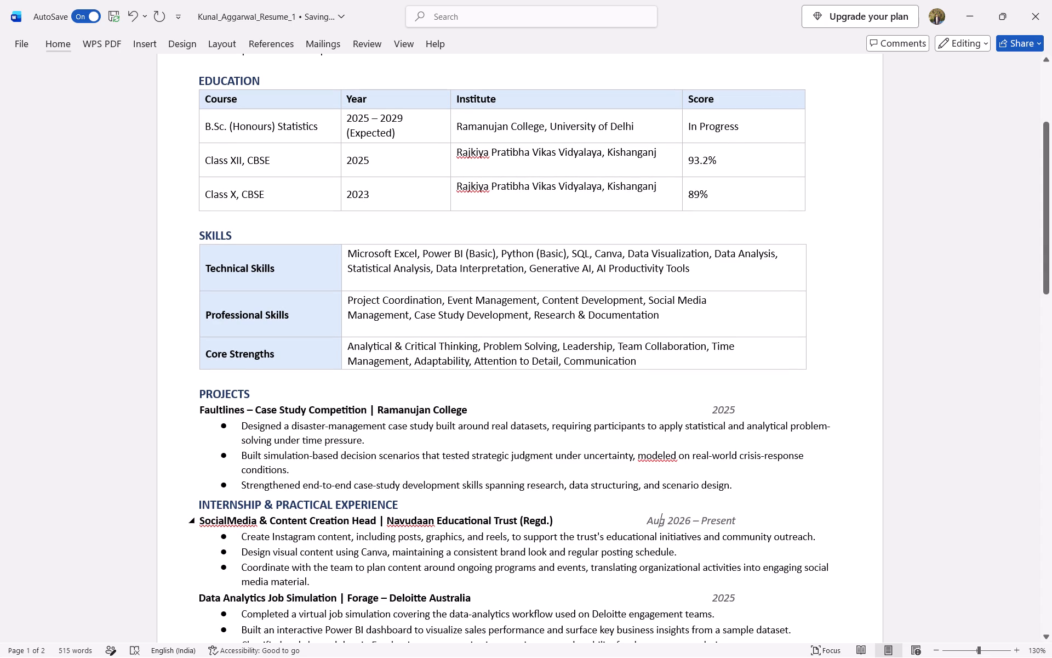
left_click(667, 518)
key("BackSpace")
key("BackSpace")
key("BackSpace")
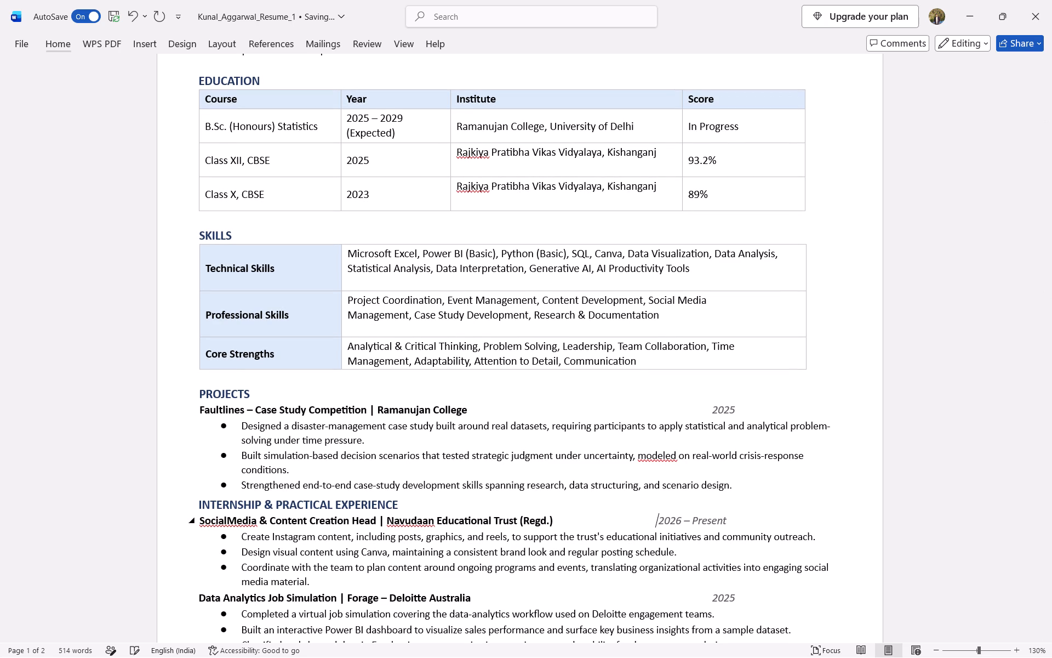
type("oct")
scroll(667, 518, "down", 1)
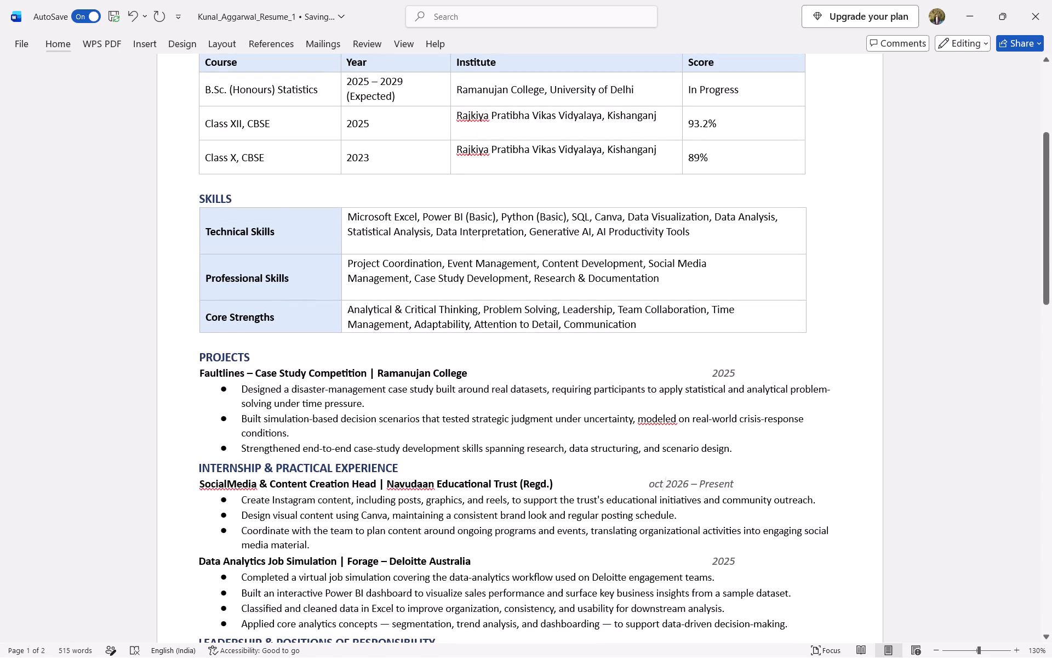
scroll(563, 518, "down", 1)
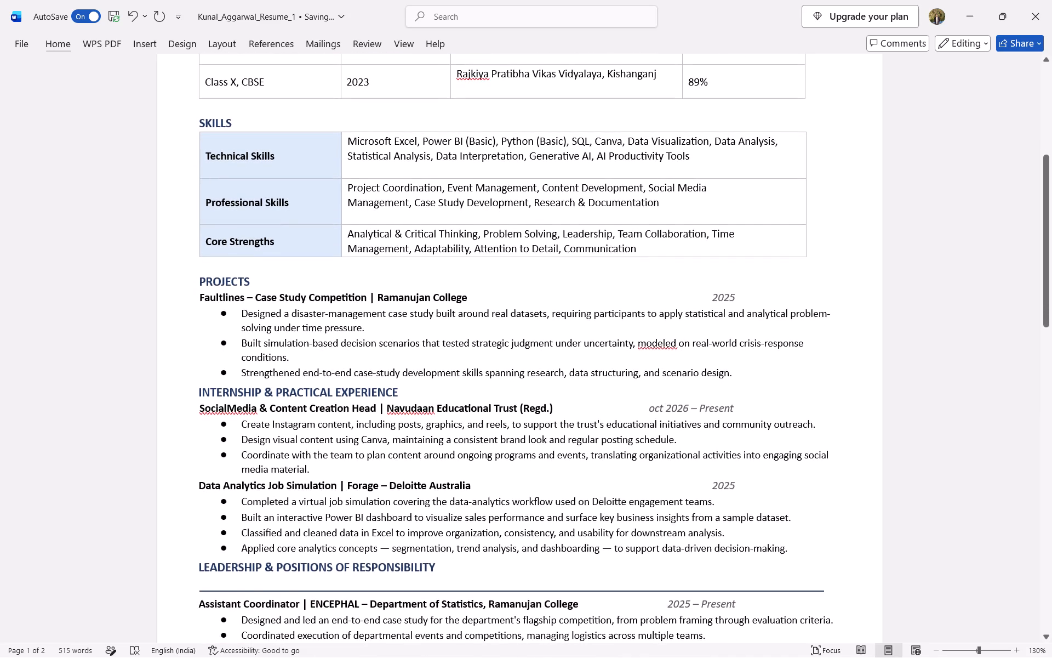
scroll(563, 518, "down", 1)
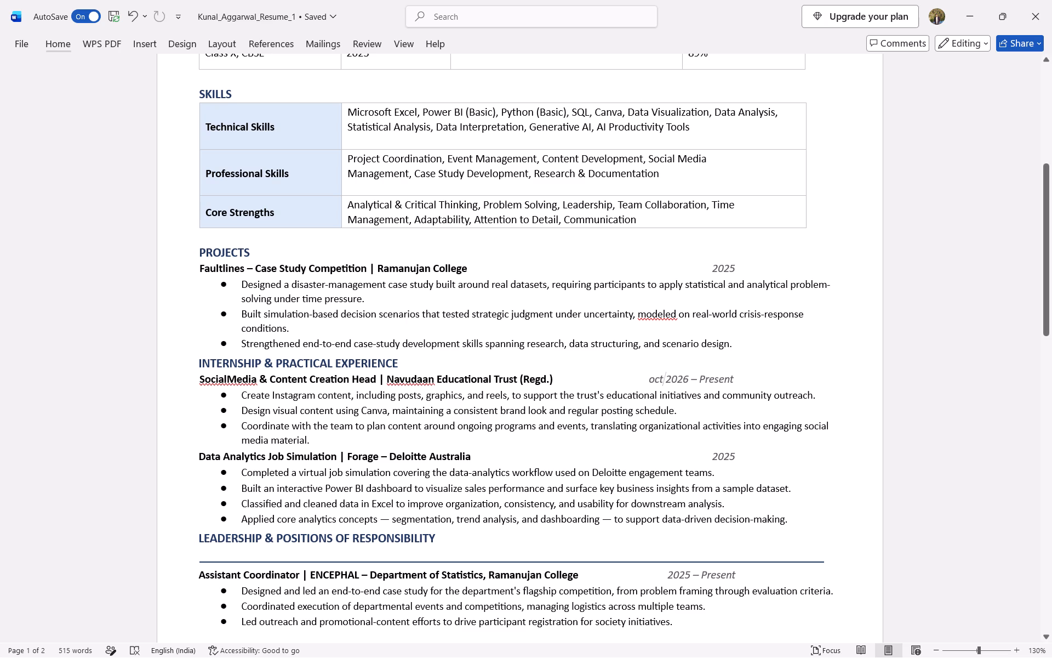
Delete the "Applied core analytics concepts" bullet from the Data Analytics Job Simulation entry.
left_click_drag(797, 523, 738, 516)
left_click_drag(738, 516, 213, 519)
key("BackSpace")
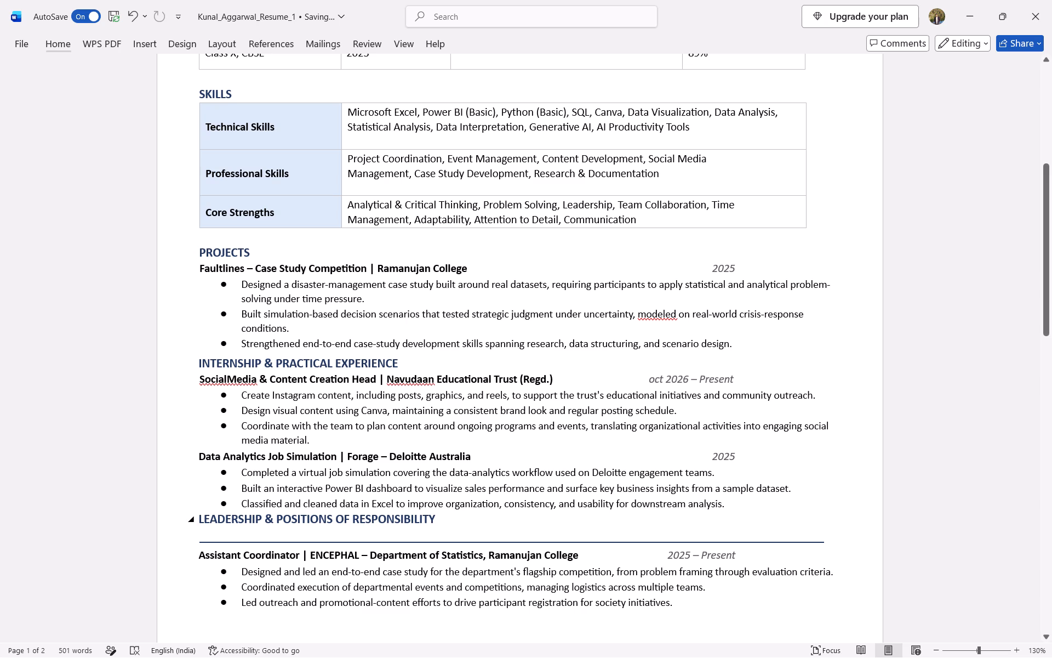
Add an empty line after the "Classified and cleaned data in Excel" bullet, above the leadership heading.
left_click(741, 507)
key("shift+Return")
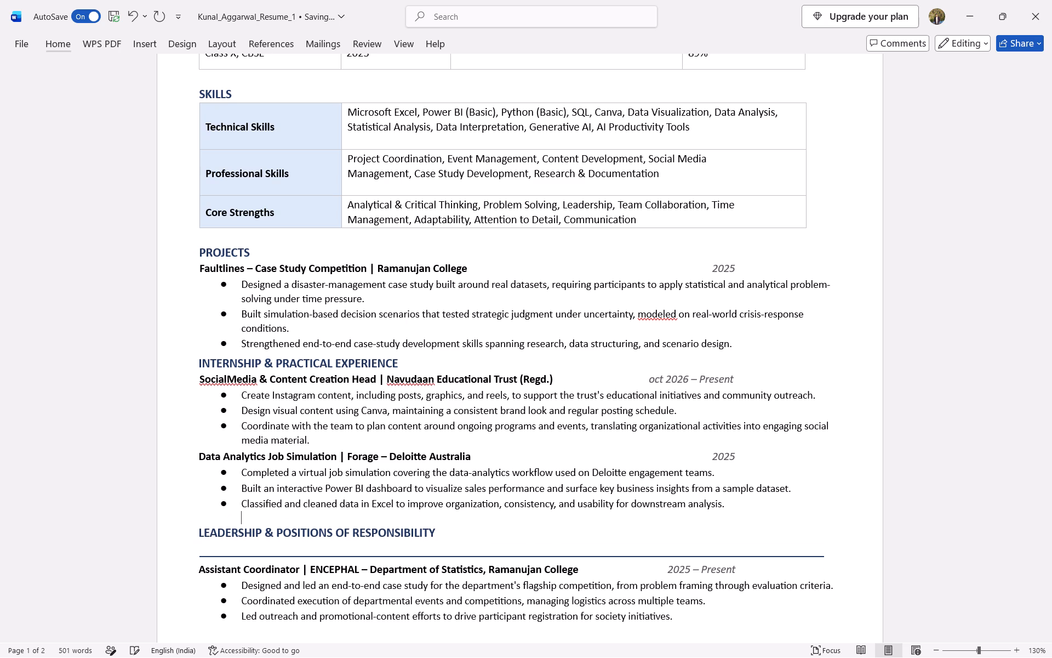
Delete the divider line beneath the LEADERSHIP & POSITIONS OF RESPONSIBILITY heading.
scroll(347, 437, "down", 1)
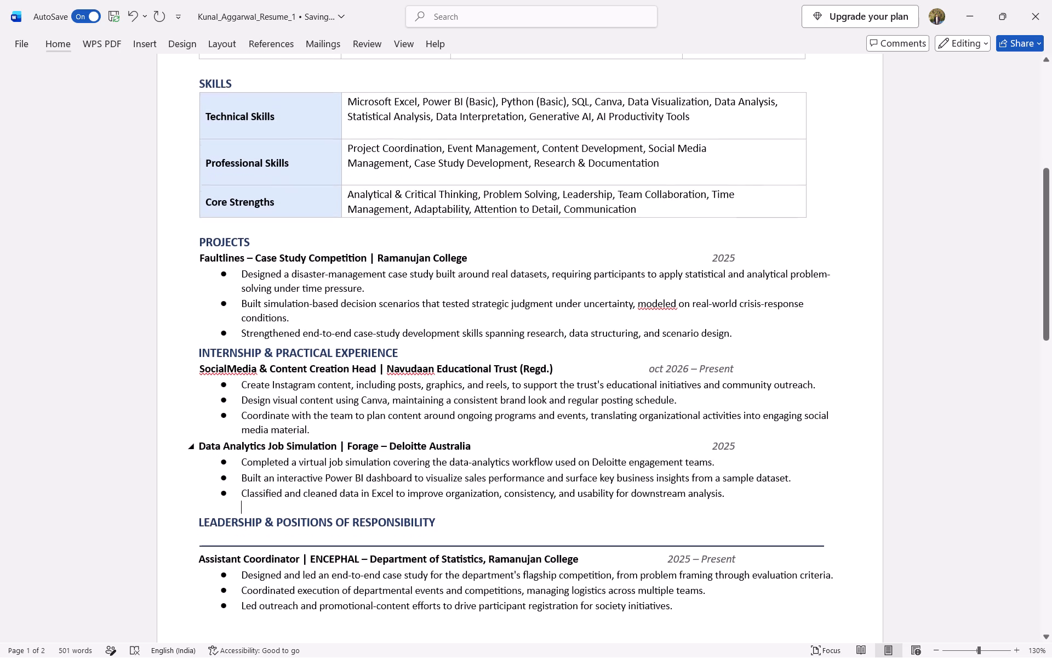
scroll(347, 437, "down", 2)
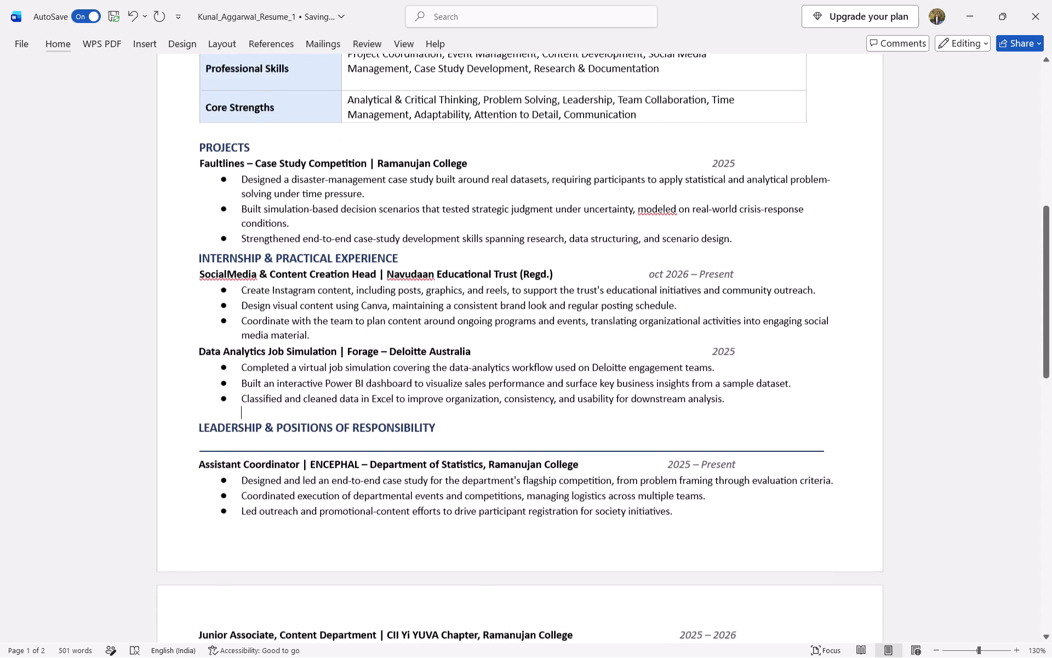
scroll(345, 461, "down", 1)
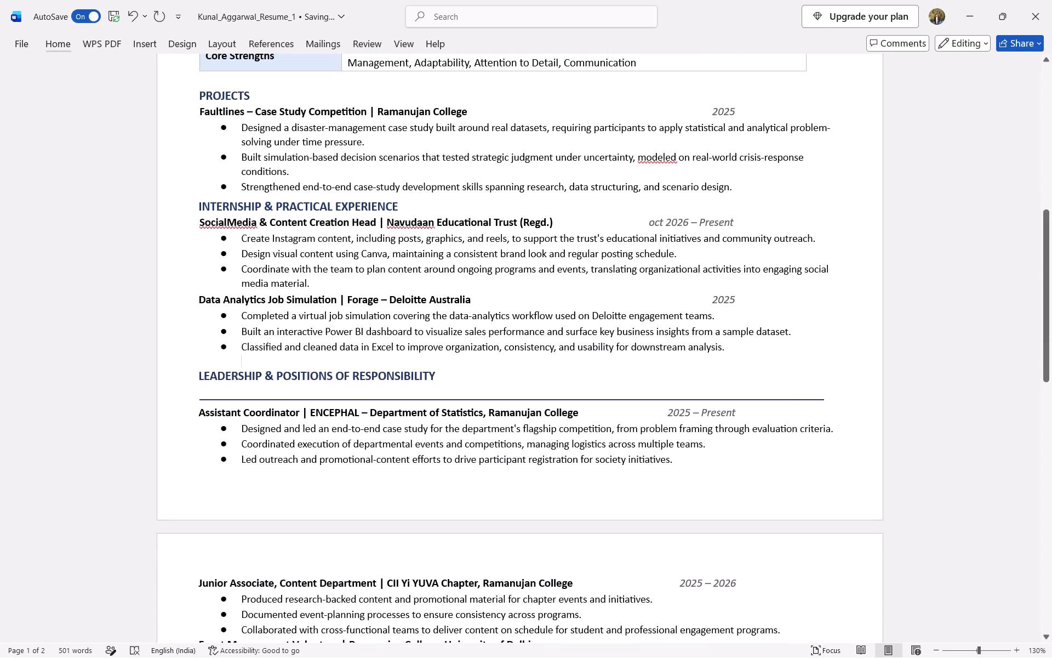
double_click(256, 402)
left_click(256, 402)
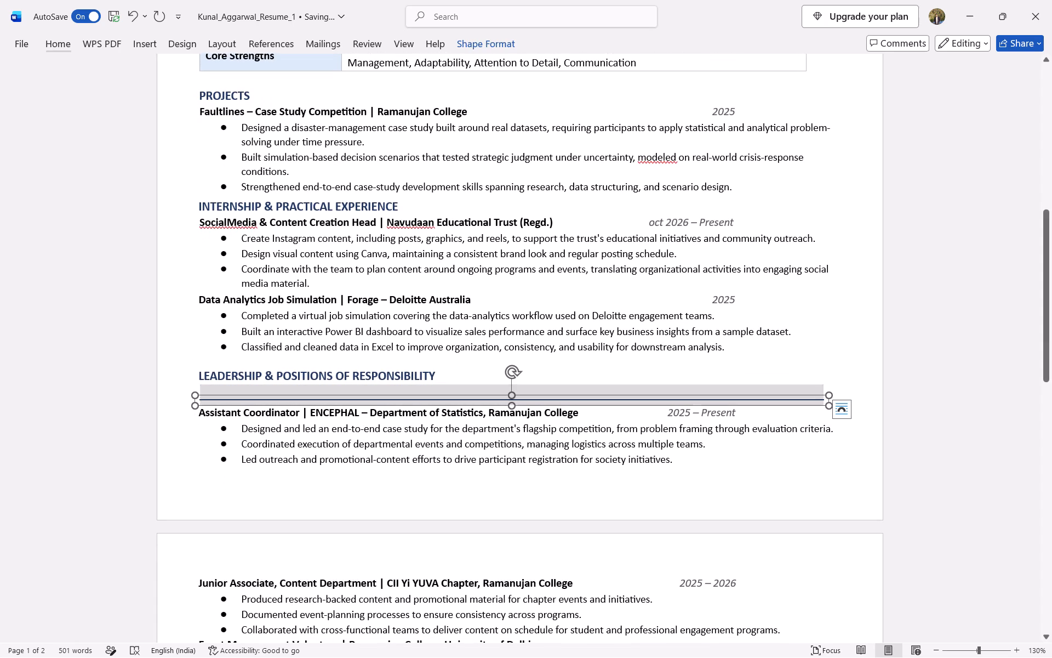
double_click(256, 402)
left_click(174, 428)
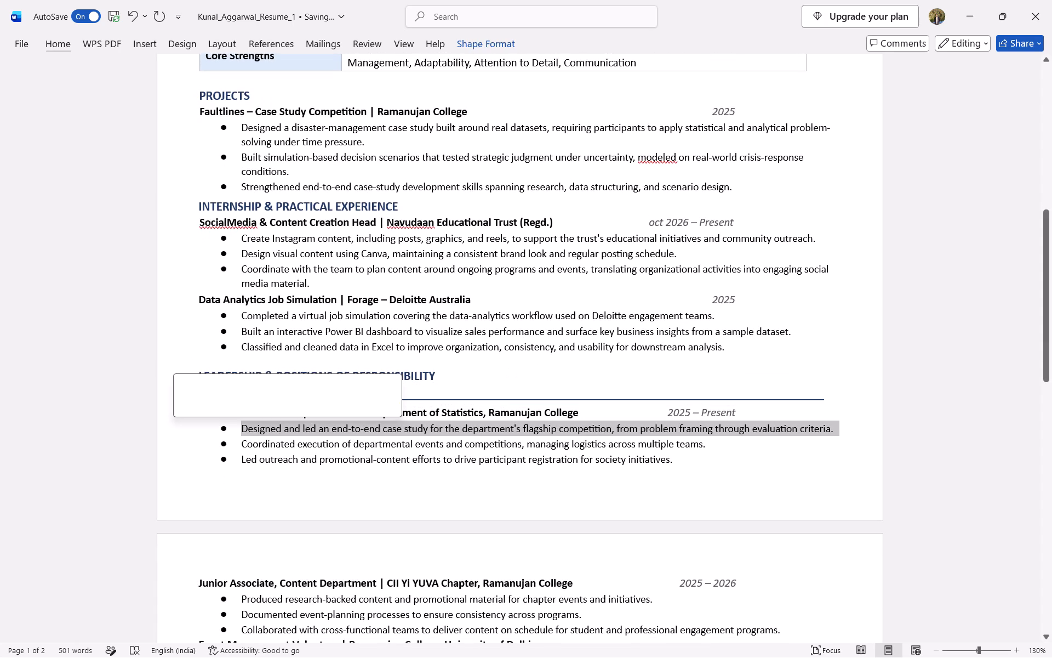
left_click(195, 453)
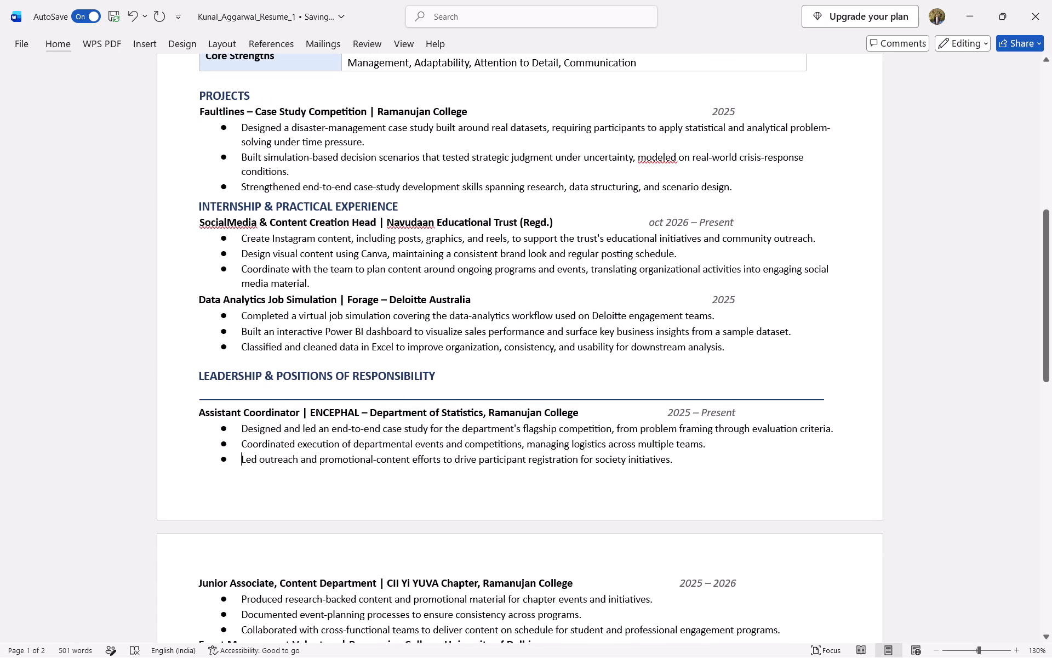
double_click(238, 399)
key("Delete")
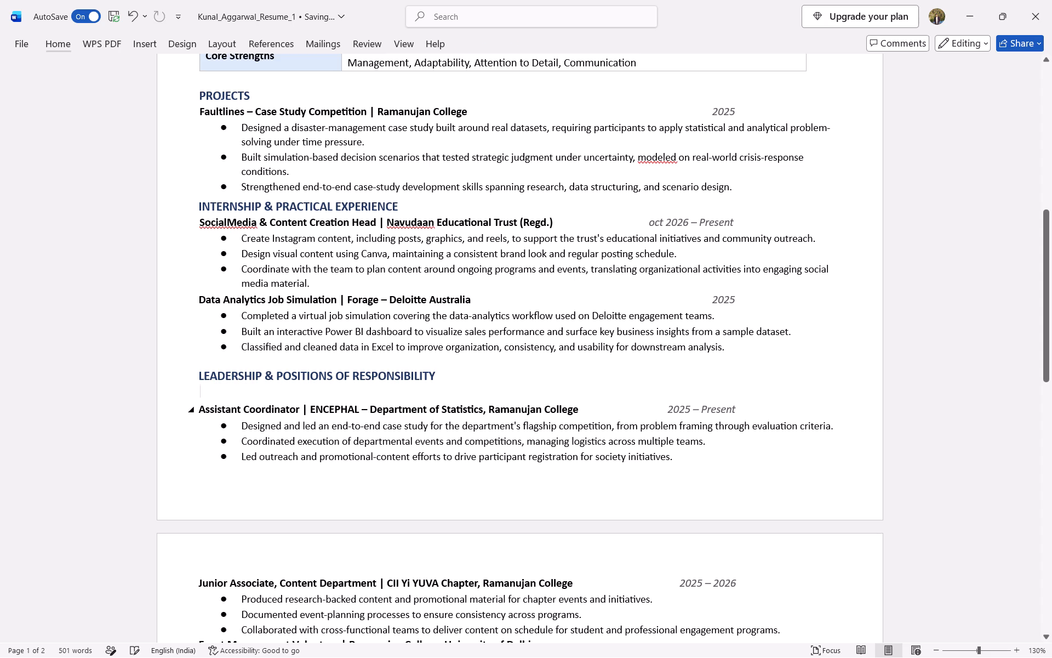
Remove the blank line between the LEADERSHIP & POSITIONS OF RESPONSIBILITY heading and the Assistant Coordinator entry.
left_click(198, 408)
key("BackSpace")
key("BackSpace")
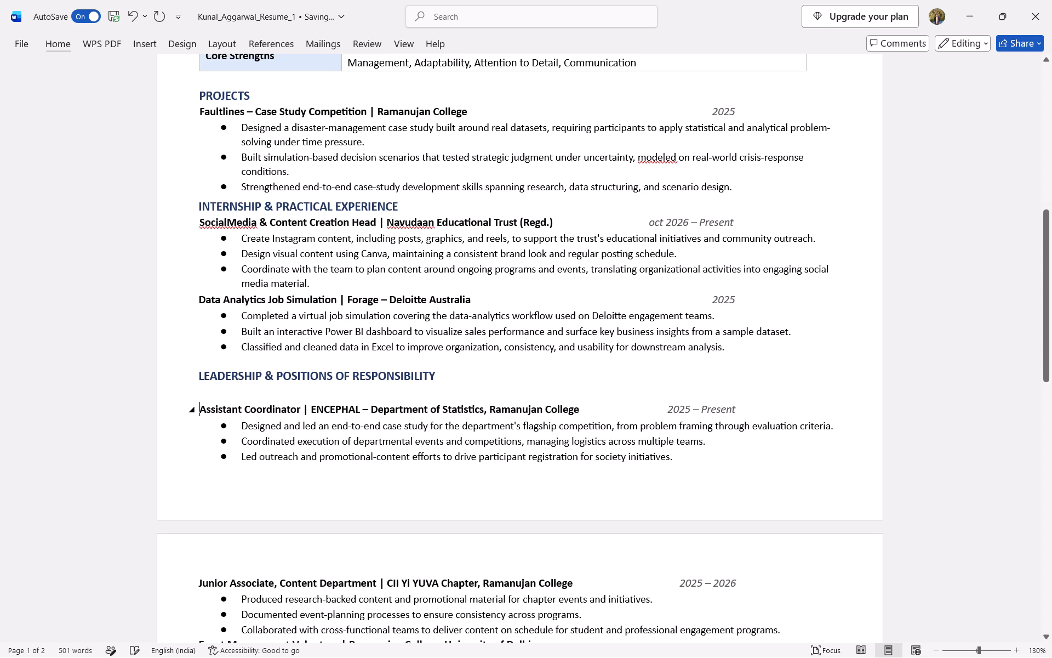
key("BackSpace")
Underline the candidate's name in the title line of the résumé.
scroll(198, 408, "down", 2)
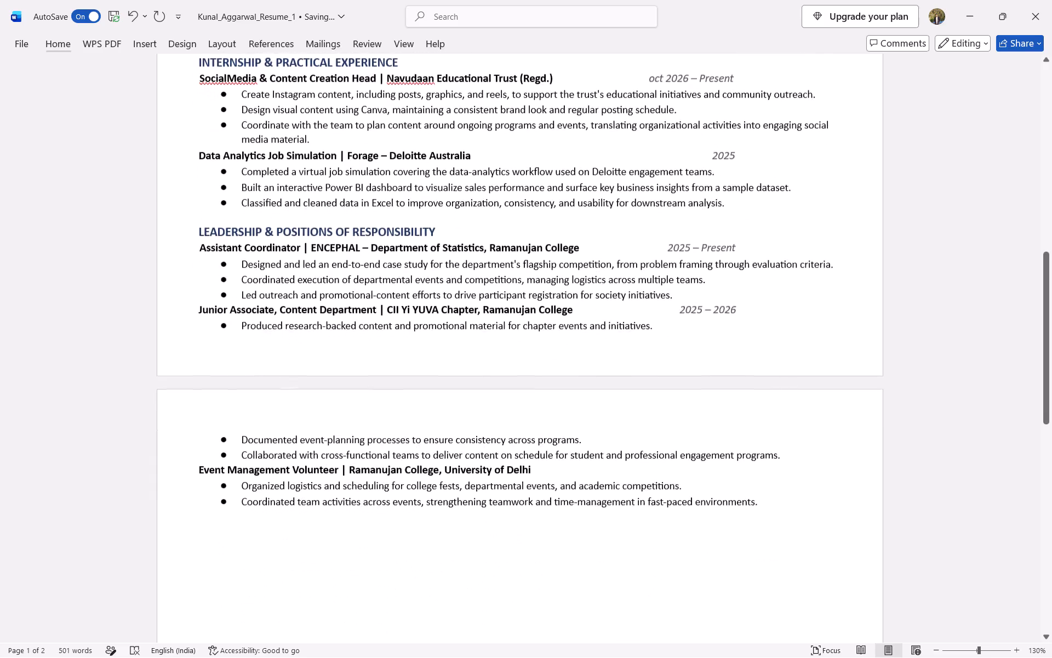
scroll(198, 408, "down", 2)
scroll(198, 408, "up", 8)
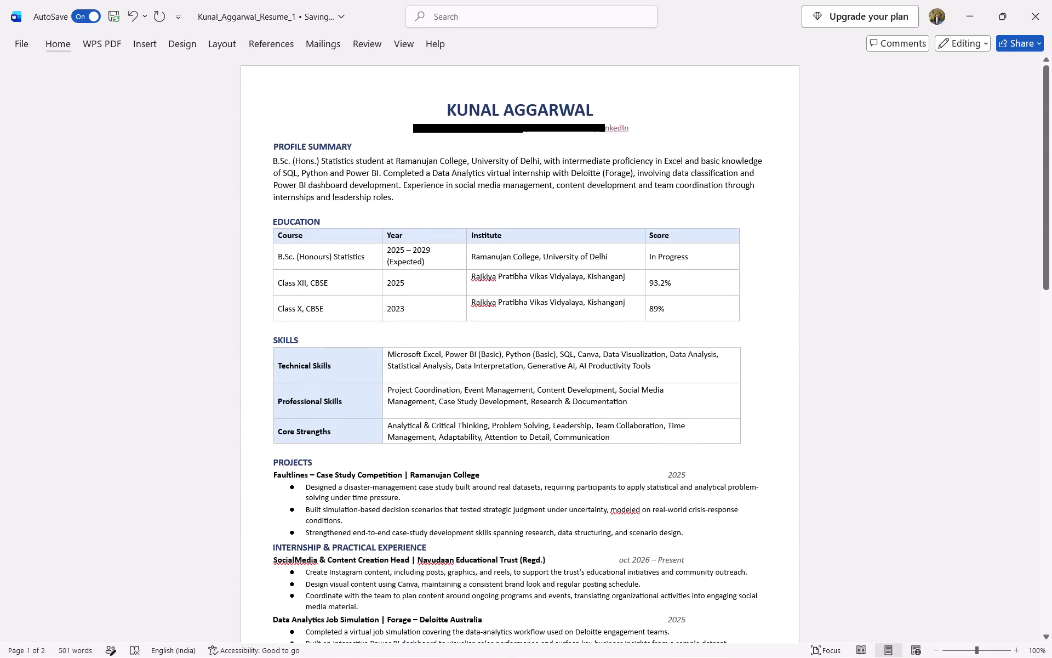
left_click_drag(444, 110, 621, 107)
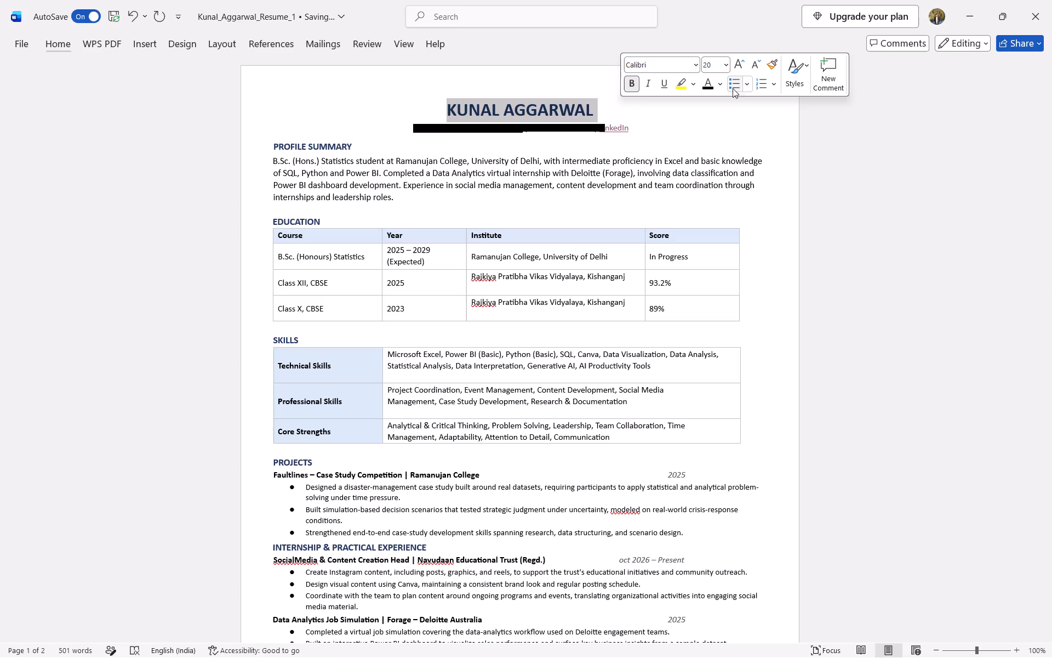
left_click(667, 86)
left_click(710, 159)
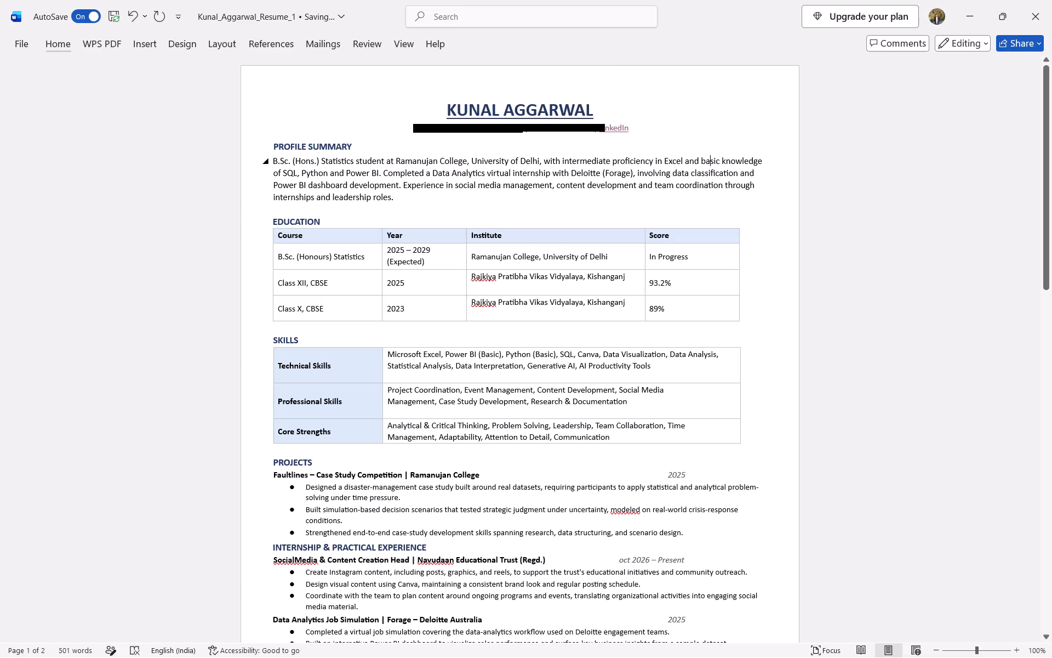
Underline the PROFILE SUMMARY, EDUCATION, SKILLS and PROJECTS section headings.
left_click_drag(269, 145, 339, 138)
left_click_drag(339, 138, 358, 143)
left_click_drag(358, 143, 281, 148)
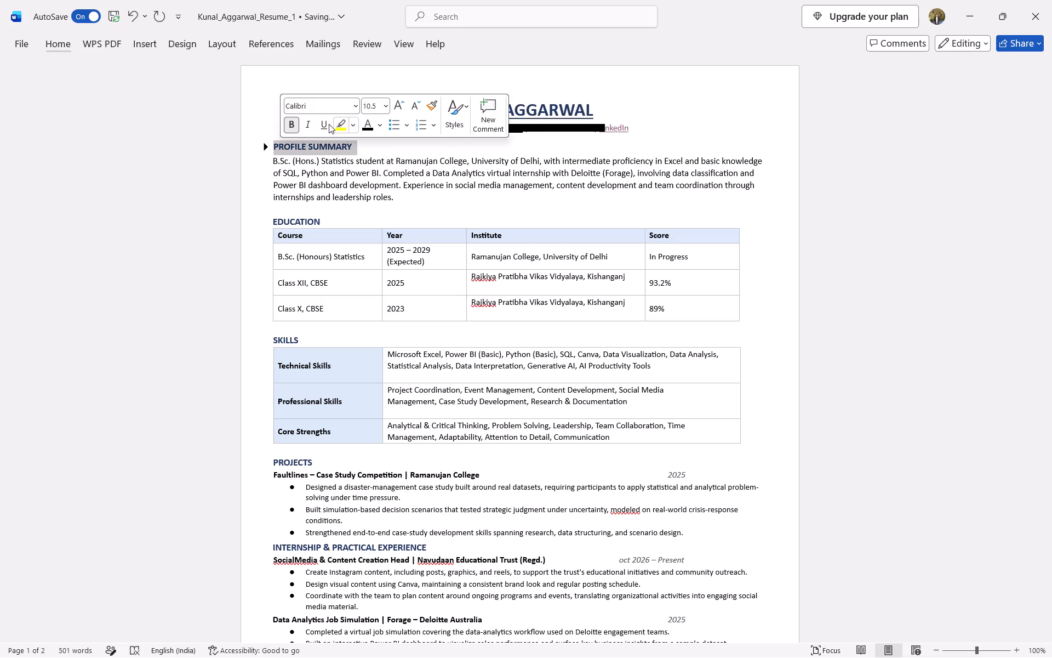
left_click(325, 125)
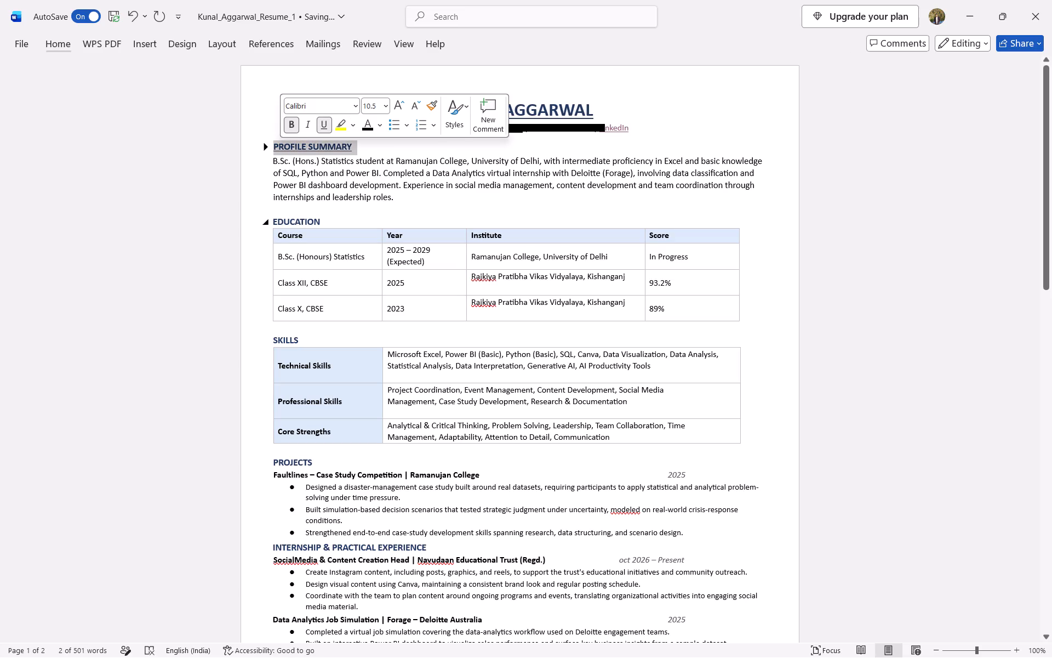
left_click_drag(336, 220, 270, 215)
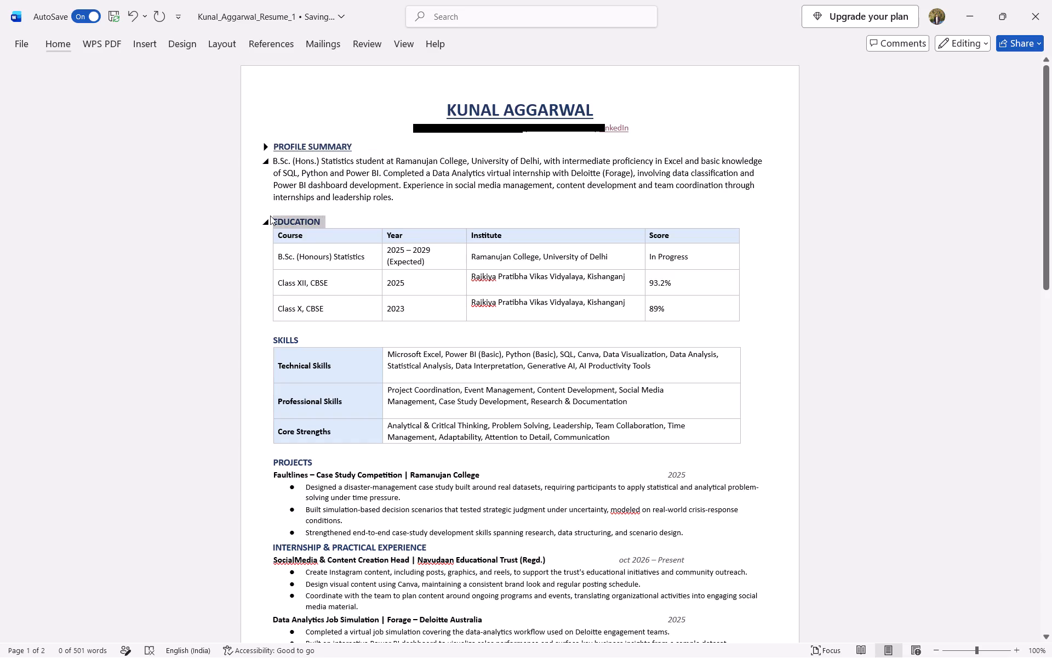
key("ctrl+u")
left_click_drag(307, 335, 261, 333)
key("ctrl+u")
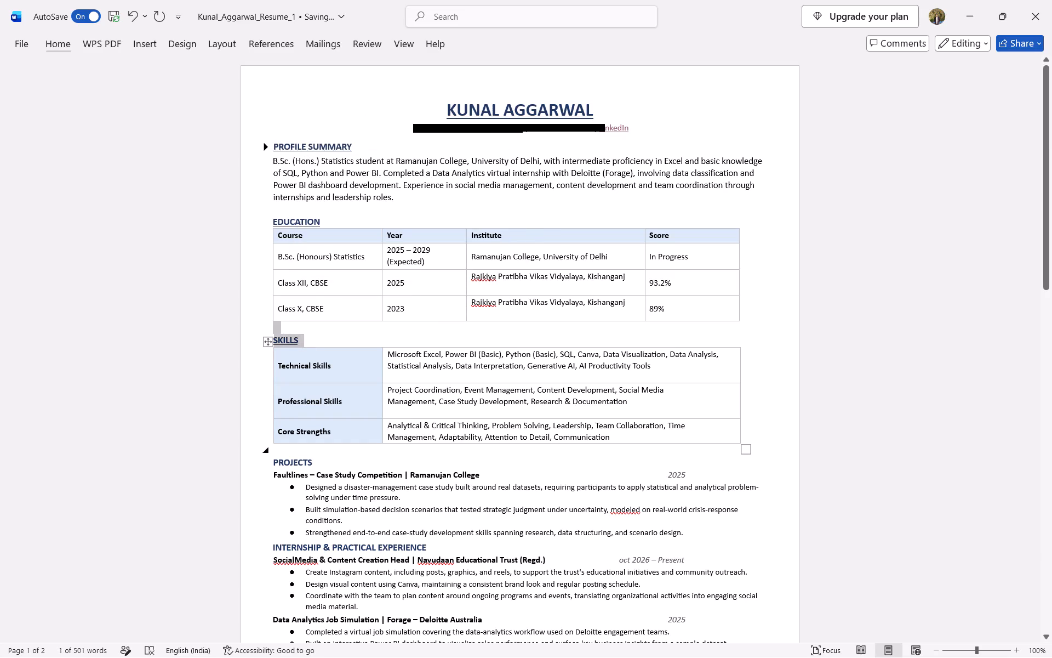
left_click_drag(318, 464, 270, 464)
key("ctrl+u")
Underline the INTERNSHIP & PRACTICAL EXPERIENCE and LEADERSHIP & POSITIONS OF RESPONSIBILITY headings.
scroll(270, 464, "down", 1)
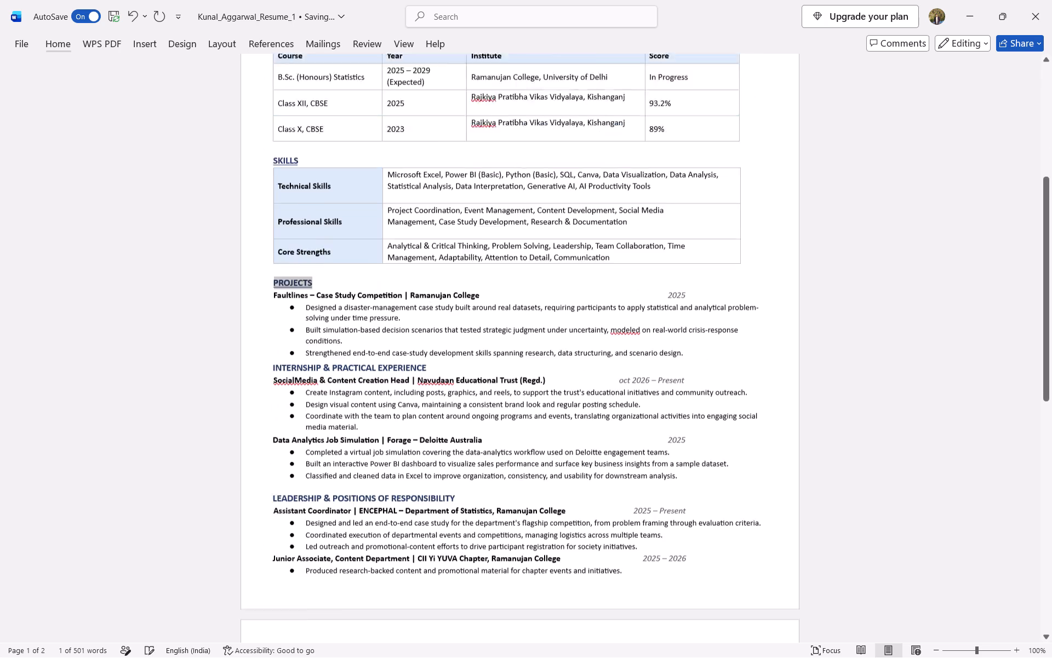
scroll(270, 464, "down", 1)
left_click_drag(431, 251, 261, 252)
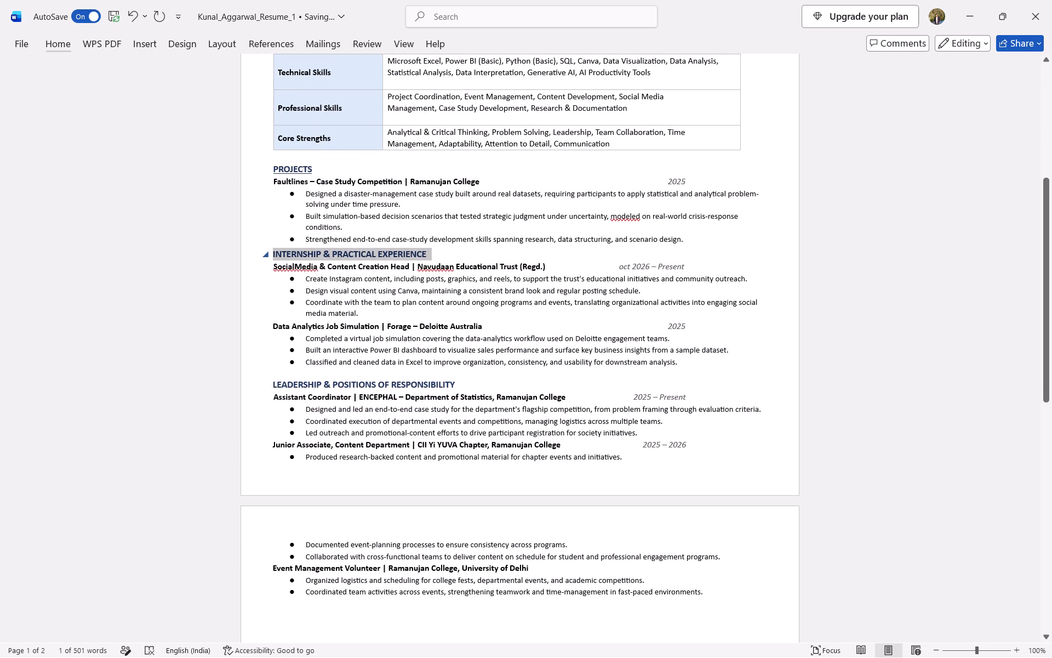
left_click_drag(261, 252, 262, 251)
key("ctrl+u")
left_click_drag(457, 384, 265, 387)
key("ctrl+u")
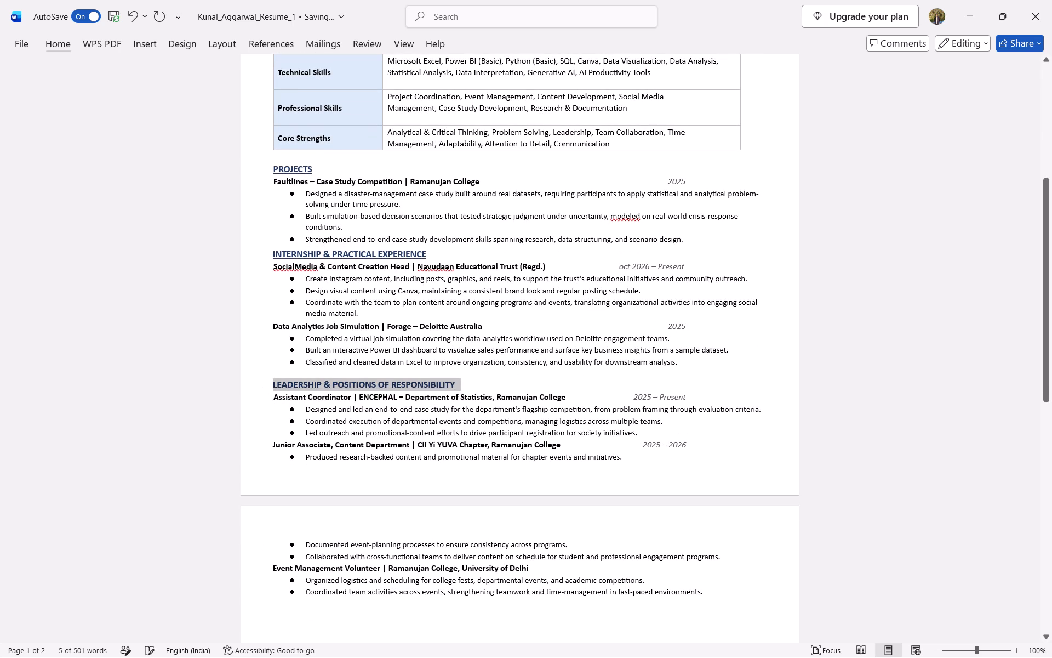
left_click(245, 409)
left_click(194, 418)
left_click(374, 438)
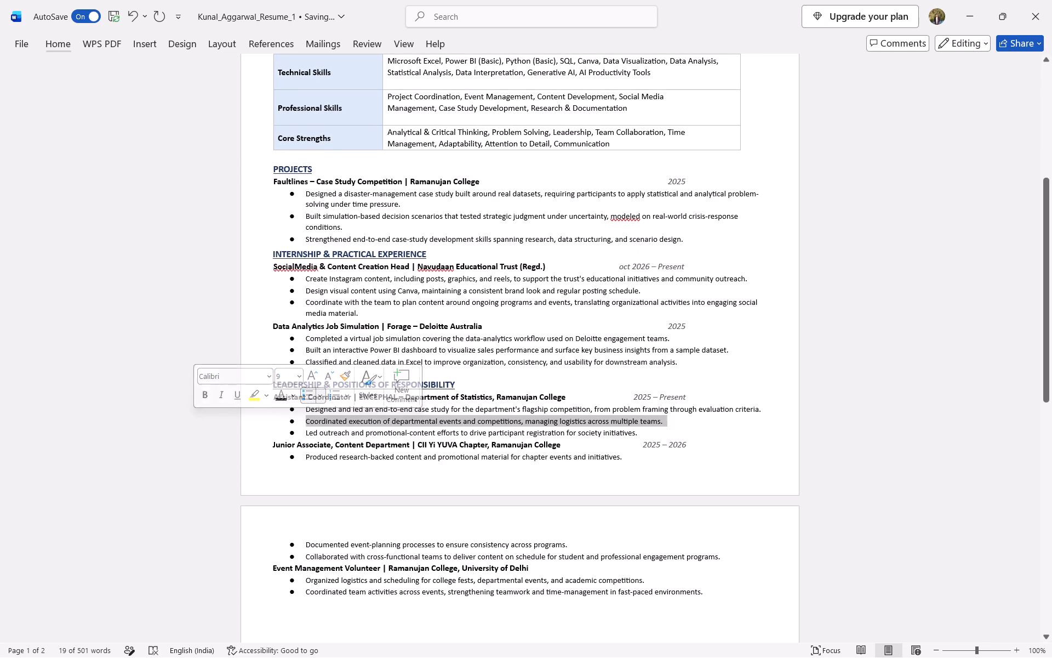
left_click_drag(273, 401, 613, 527)
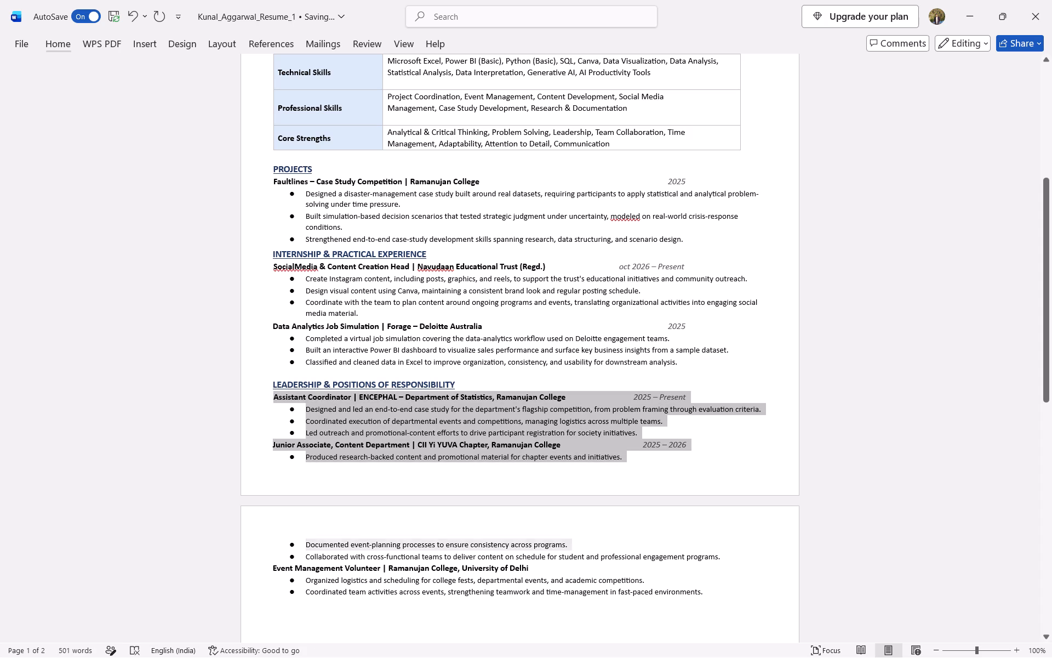
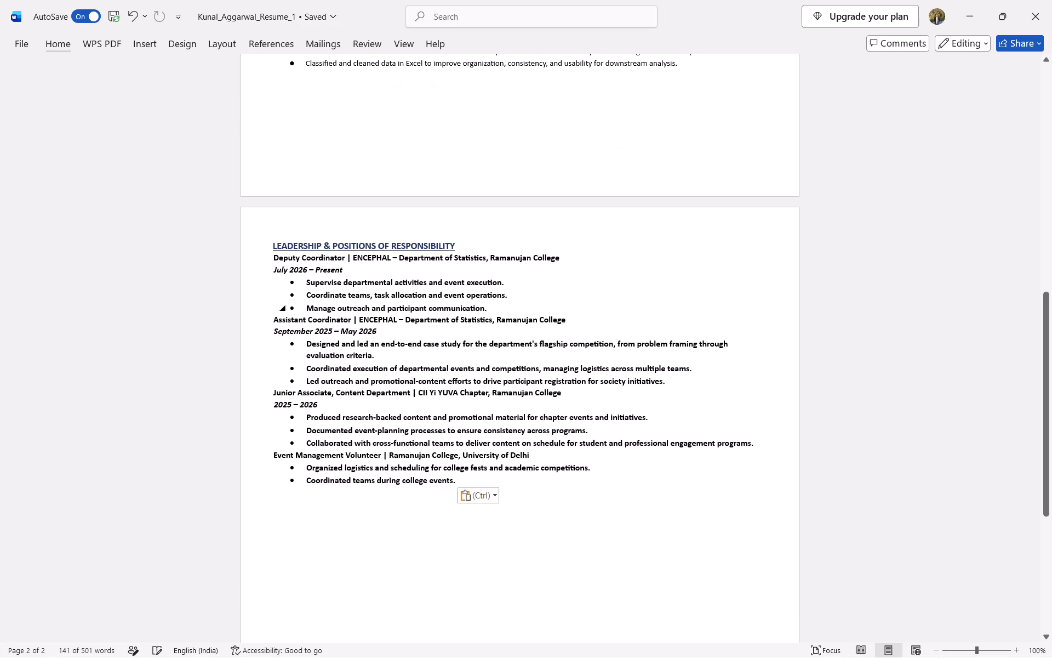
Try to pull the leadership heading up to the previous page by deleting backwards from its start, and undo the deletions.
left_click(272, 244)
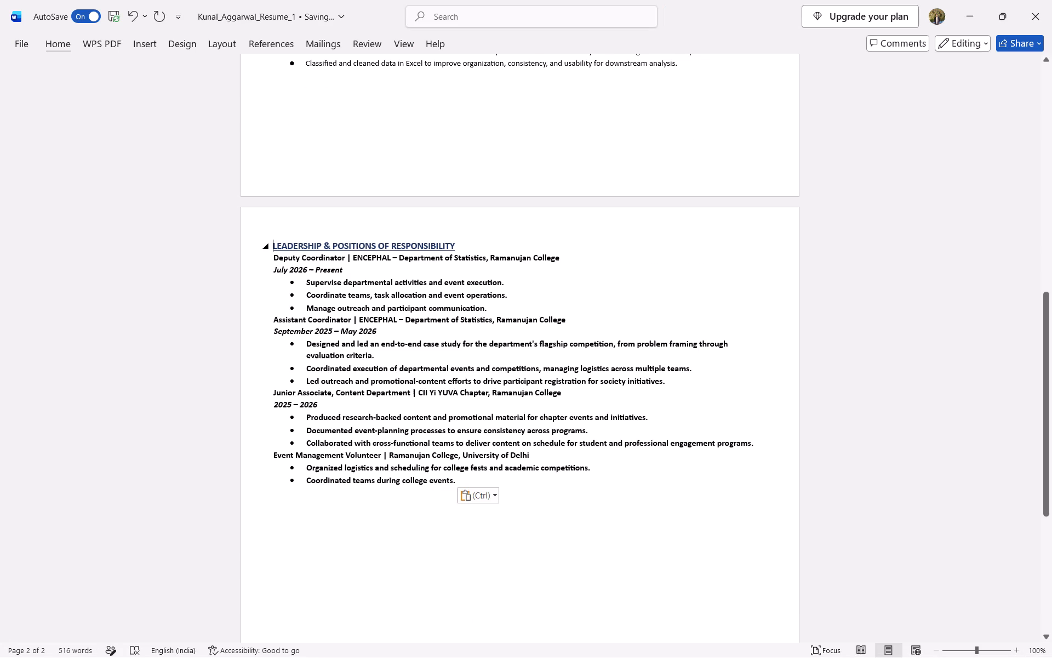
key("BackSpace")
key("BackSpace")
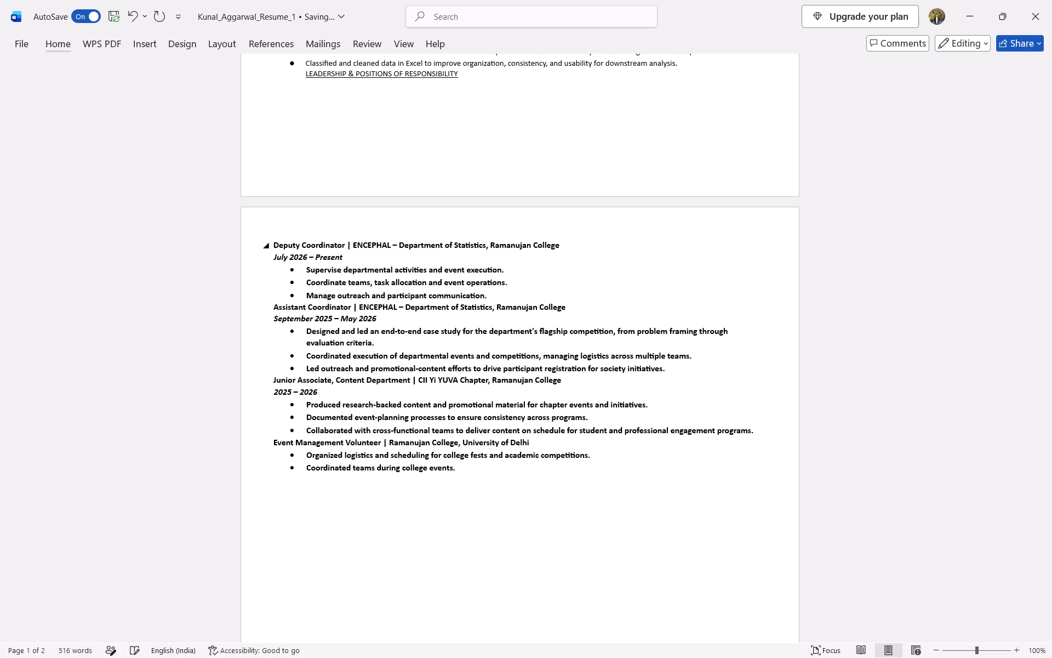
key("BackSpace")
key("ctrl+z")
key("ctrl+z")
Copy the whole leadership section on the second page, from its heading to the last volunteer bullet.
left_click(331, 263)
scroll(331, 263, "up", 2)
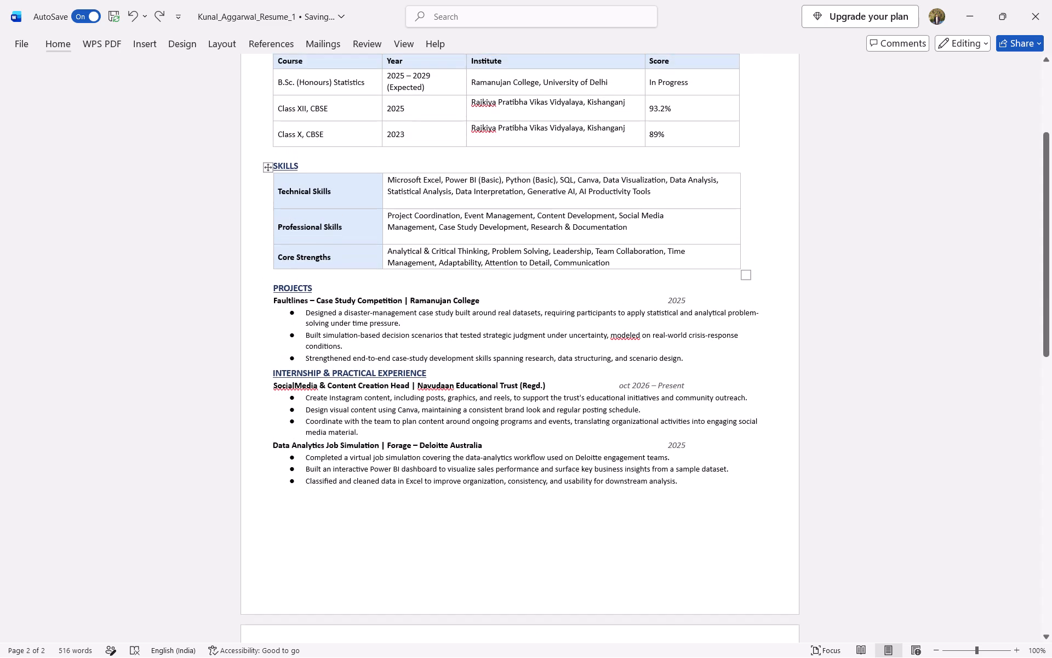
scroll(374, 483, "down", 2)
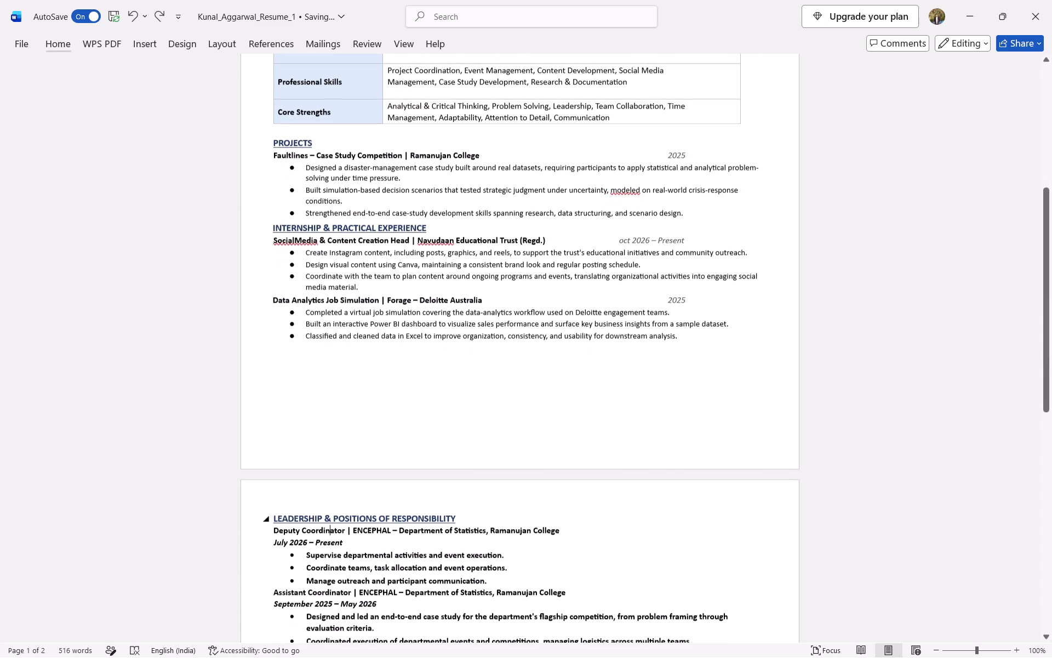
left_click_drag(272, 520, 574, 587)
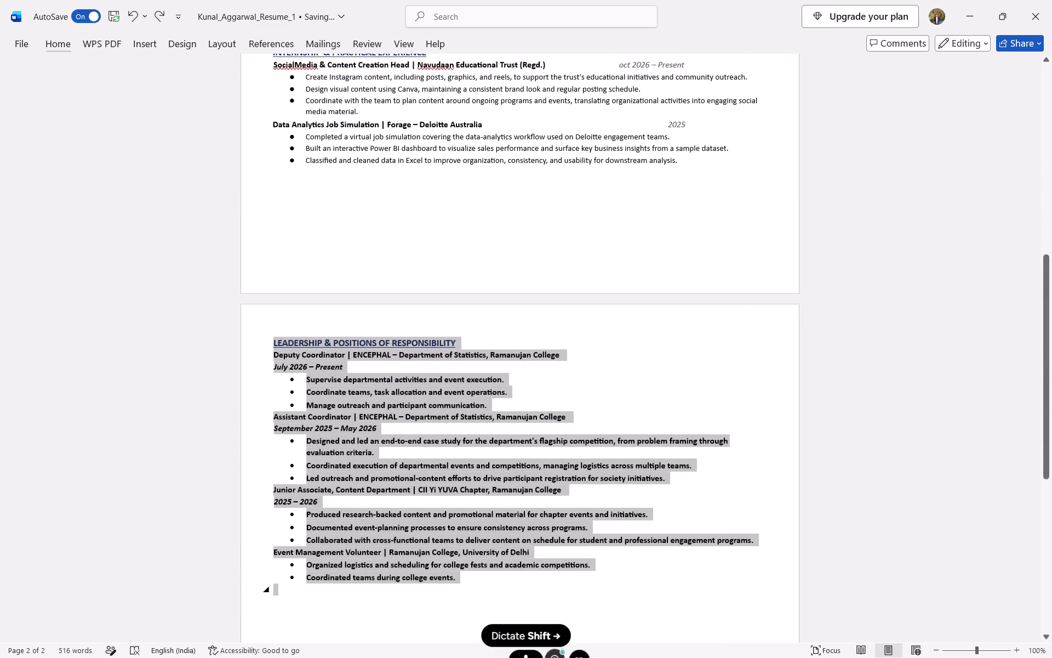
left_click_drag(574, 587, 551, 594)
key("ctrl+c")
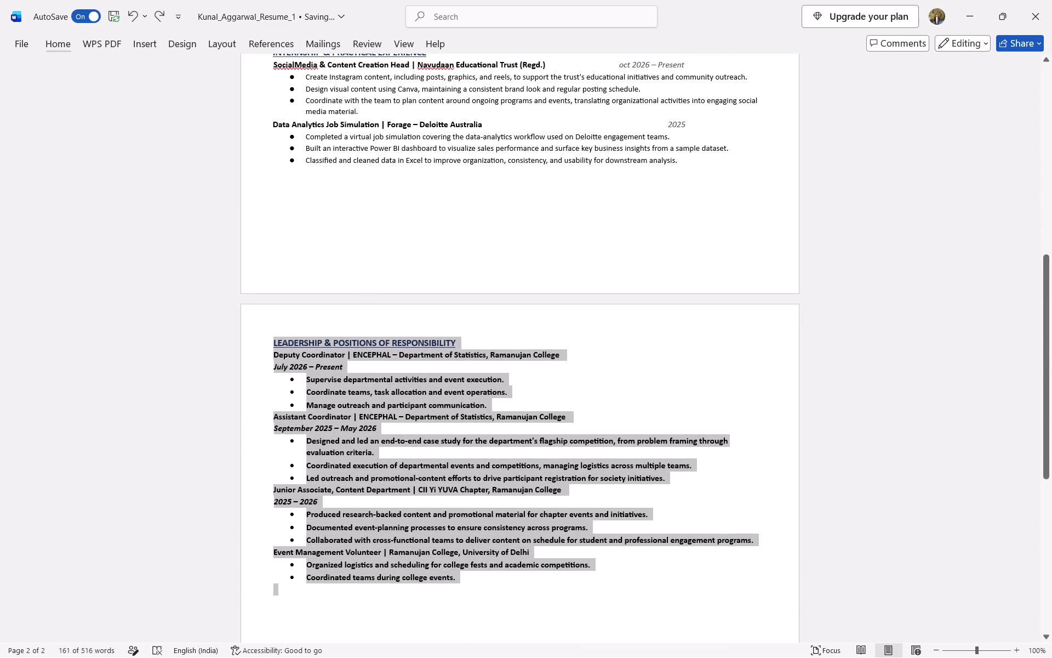
Prepare a blank line without a bullet below the last Data Analytics Job Simulation point on the first page.
left_click(305, 193)
key("Return")
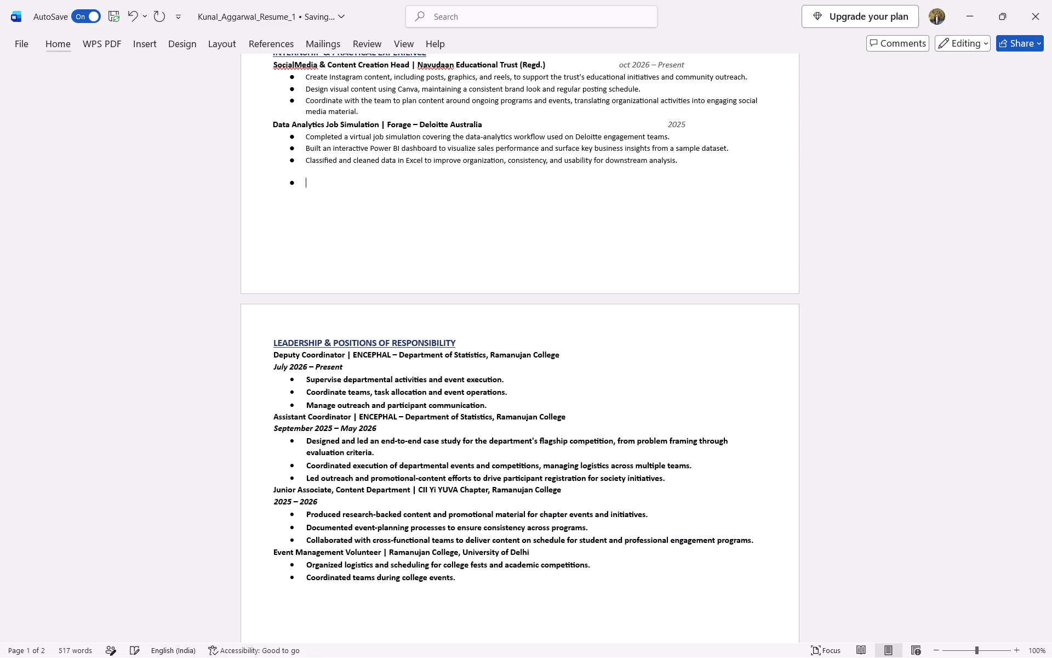
key("BackSpace")
key("BackSpace")
key("BackSpace")
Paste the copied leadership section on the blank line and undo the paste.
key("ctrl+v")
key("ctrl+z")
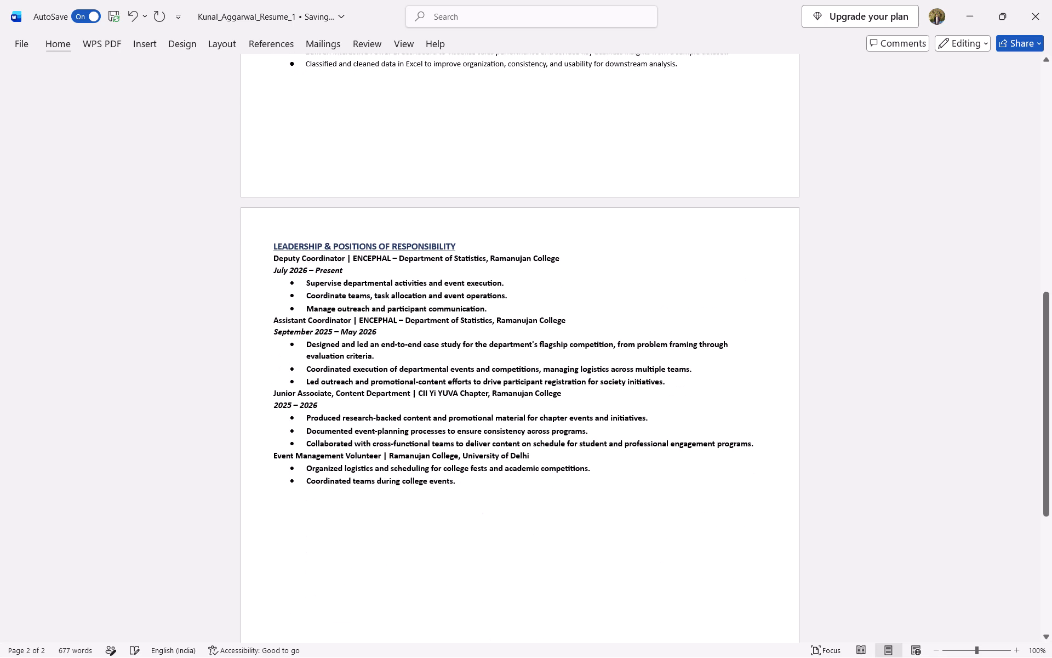
Move the "LEADERSHIP & POSITIONS OF RESPONSIBILITY" heading text from the second page to the blank line below the Data Analytics entry.
scroll(386, 256, "up", 1)
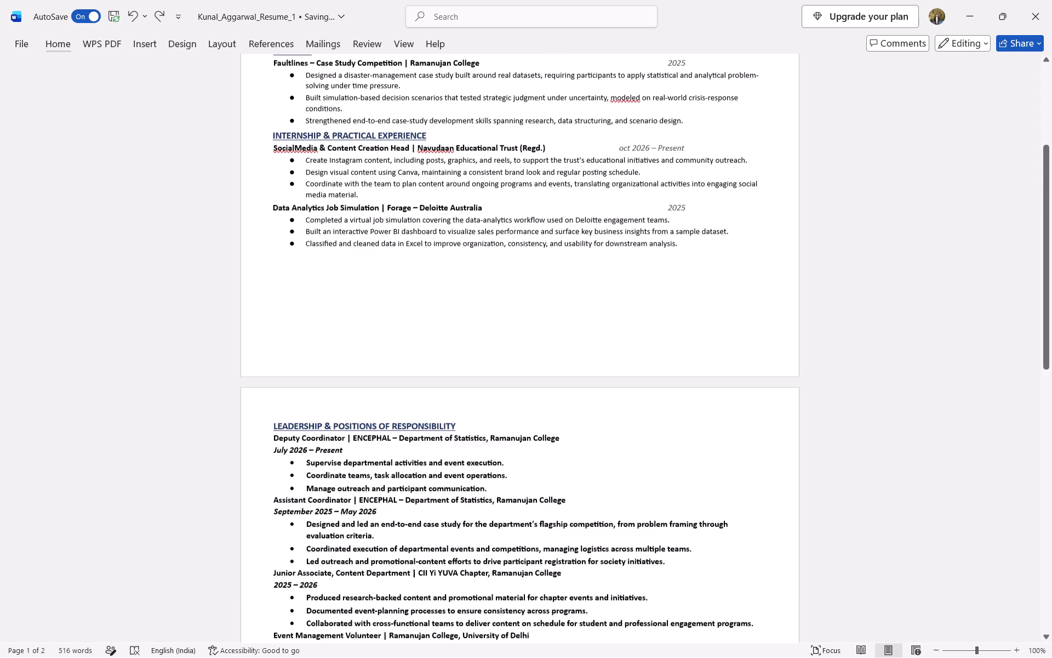
scroll(386, 256, "up", 1)
scroll(331, 488, "down", 1)
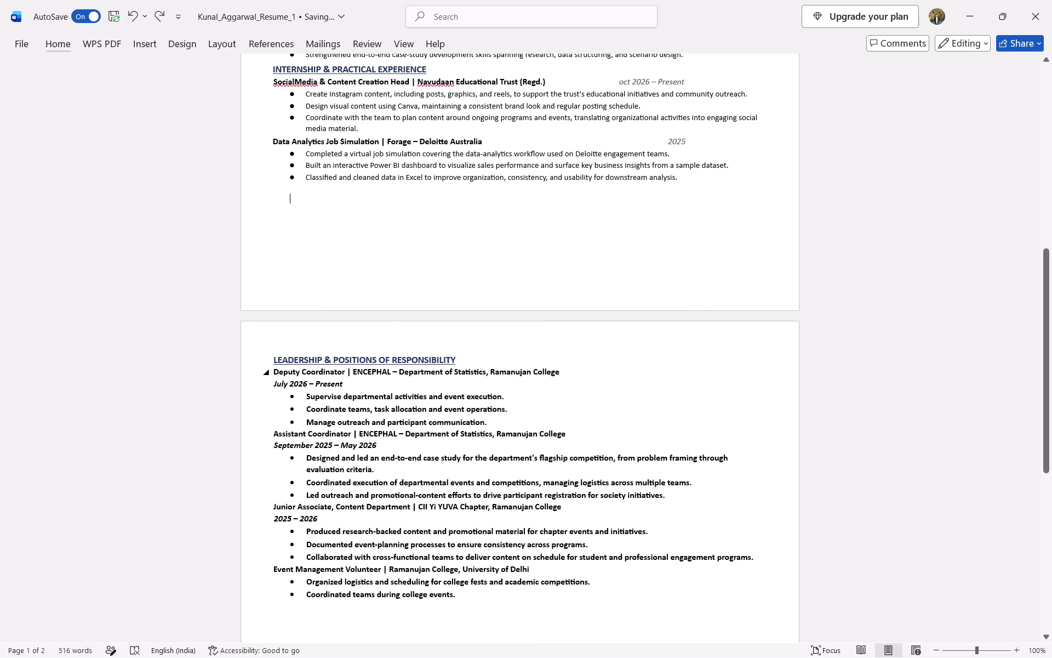
left_click_drag(465, 360, 270, 364)
key("ctrl+x")
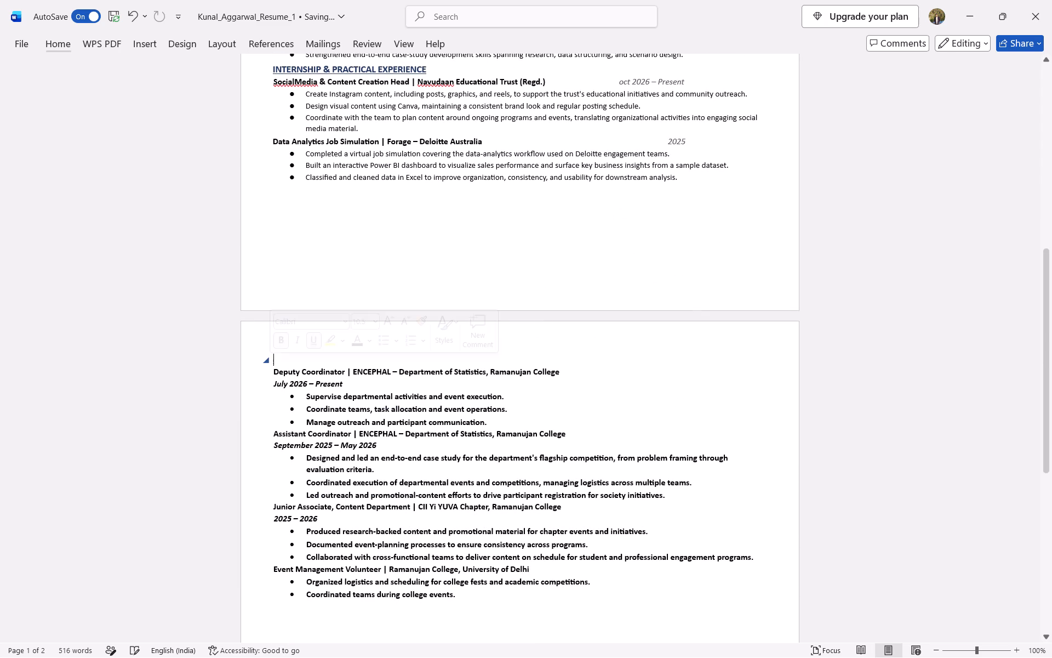
left_click(291, 196)
key("ctrl+v")
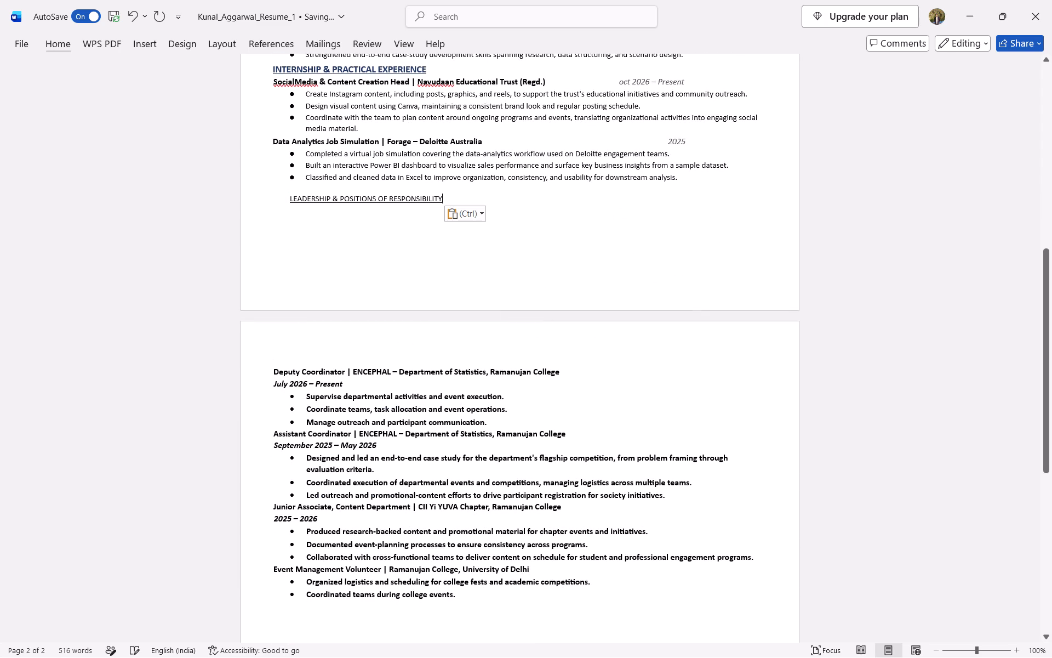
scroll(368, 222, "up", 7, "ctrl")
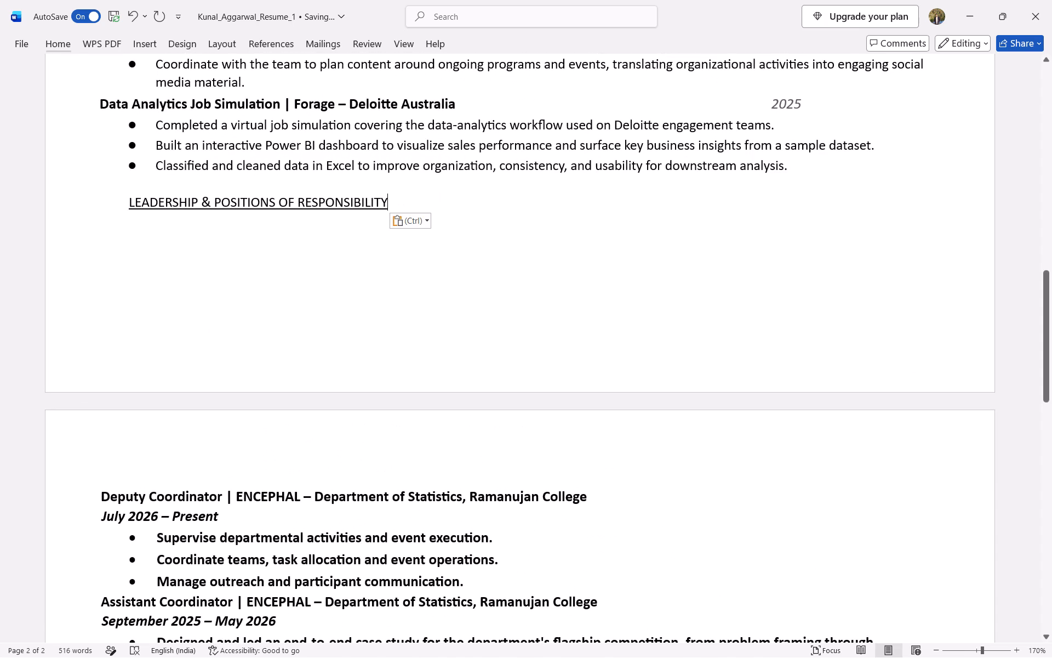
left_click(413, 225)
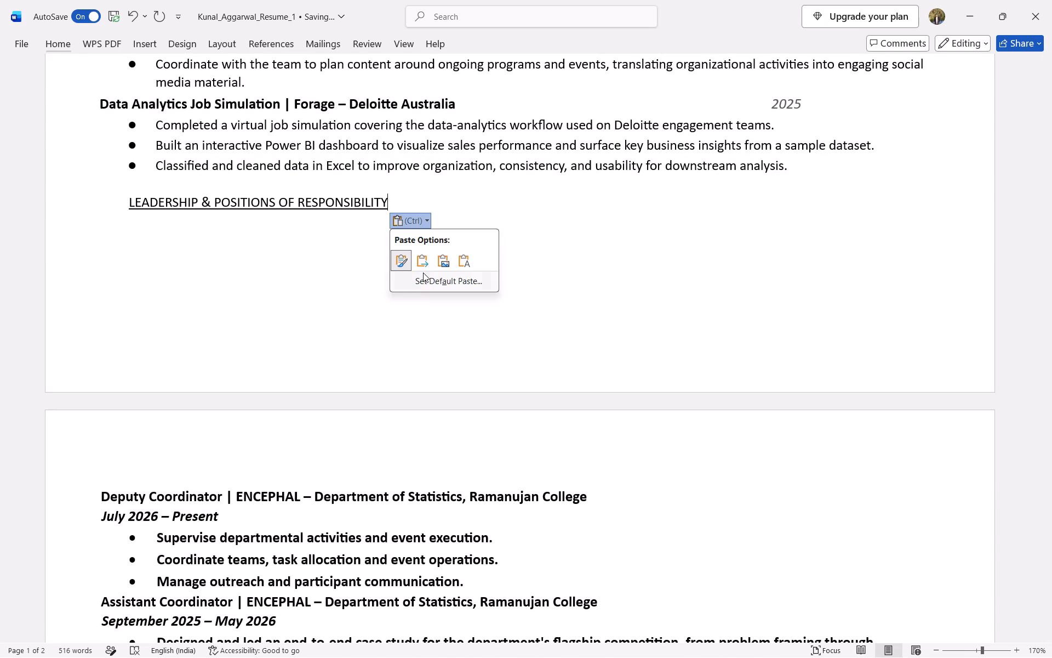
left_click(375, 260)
Remove the indent before the moved leadership heading so it aligns with the other section headings.
scroll(375, 260, "down", 3, "ctrl")
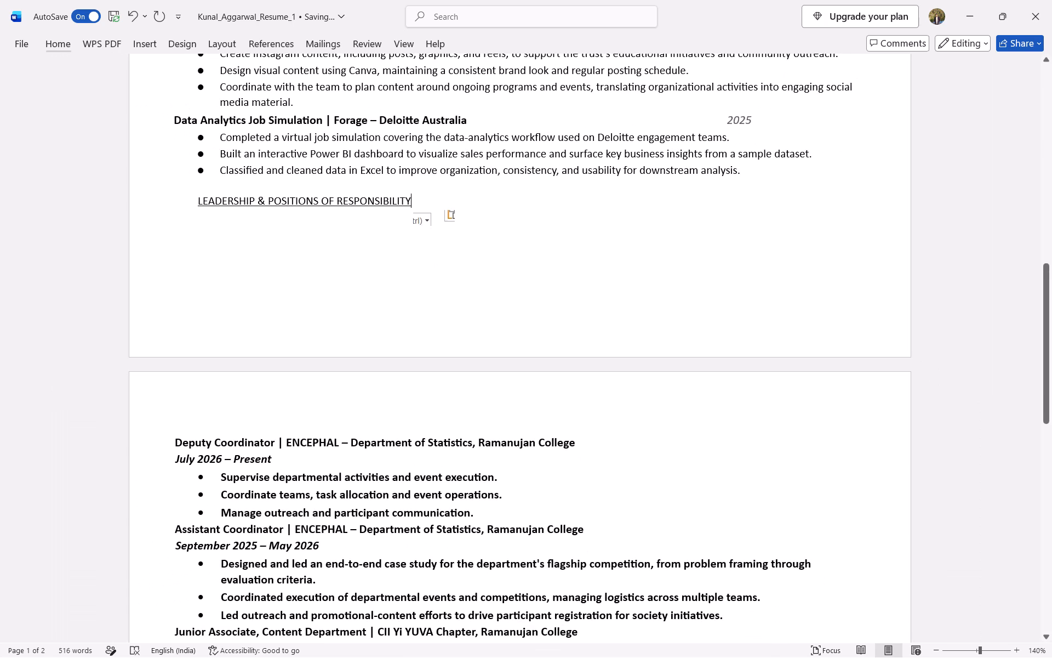
left_click_drag(413, 198, 180, 183)
left_click(201, 194)
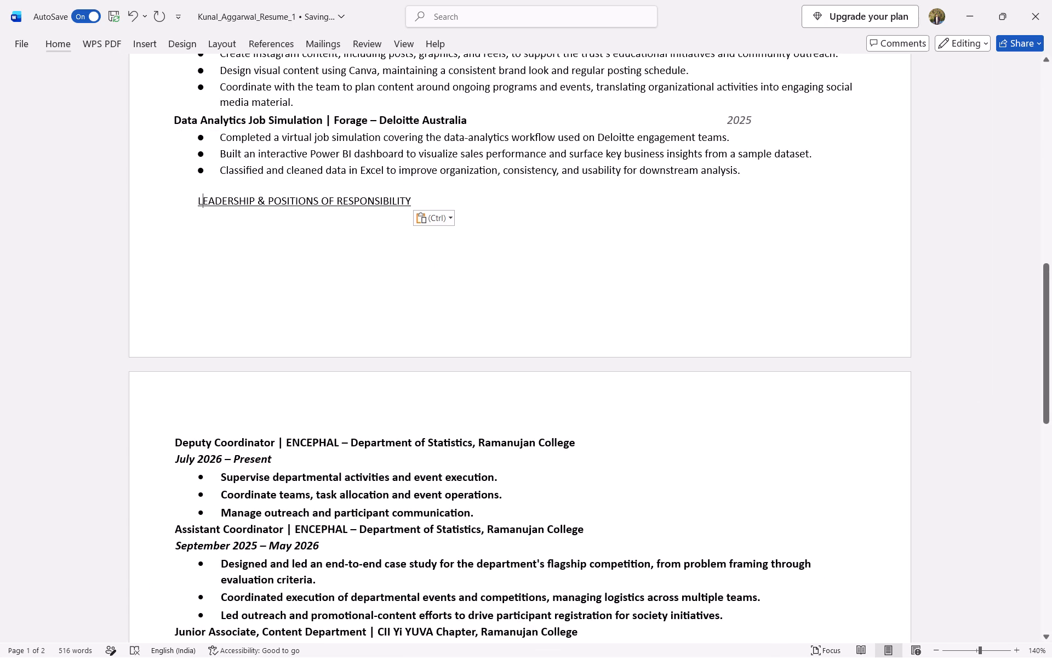
left_click(198, 202)
key("BackSpace")
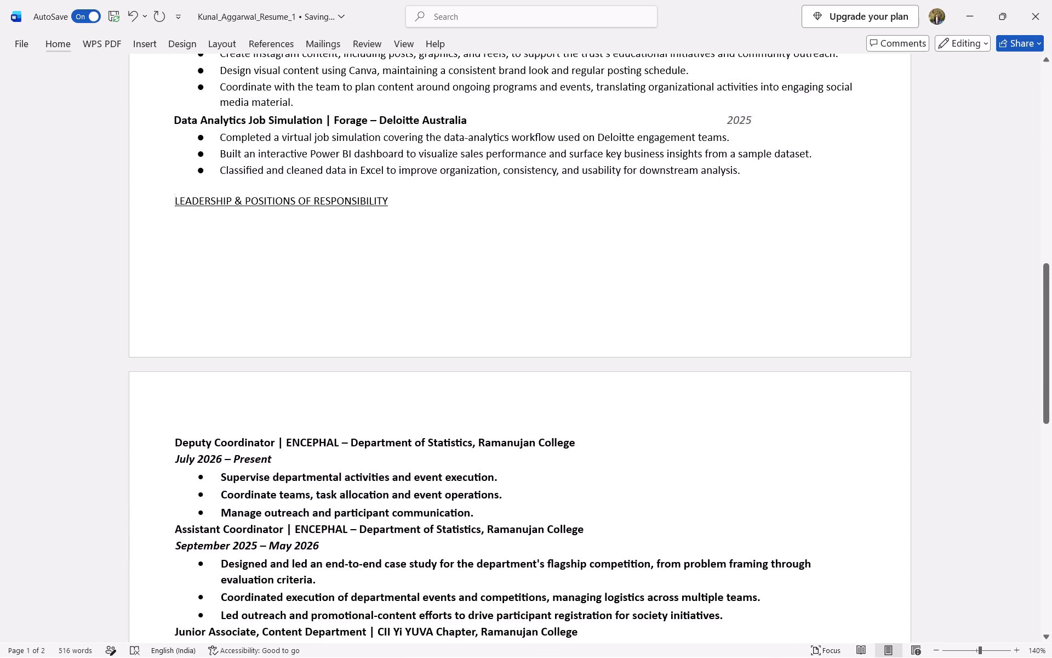
Compare with the "INTERNSHIP & PRACTICAL EXPERIENCE" heading and set the leadership heading's font size to 10.5.
scroll(193, 199, "up", 1)
left_click_drag(207, 379, 313, 389)
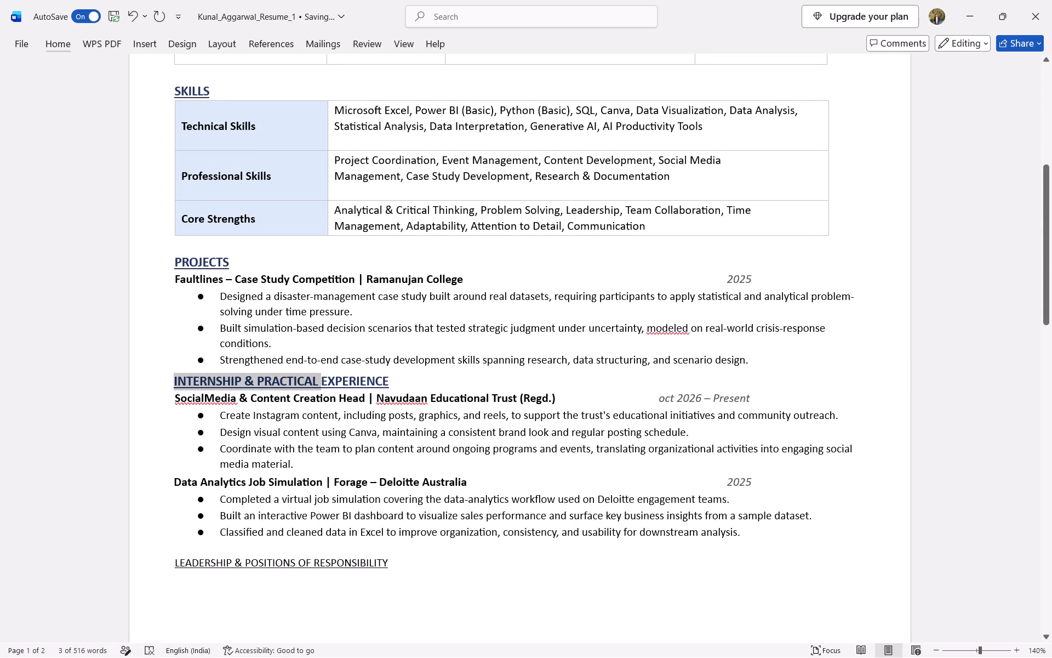
left_click_drag(172, 565, 403, 568)
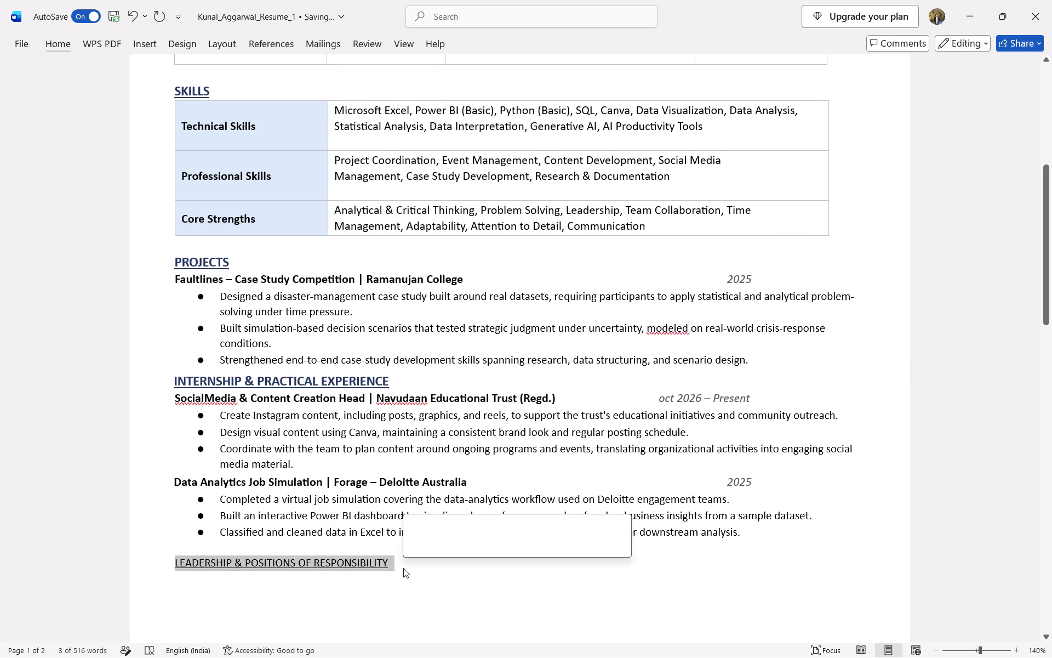
left_click(495, 526)
type("10.5")
key("Return")
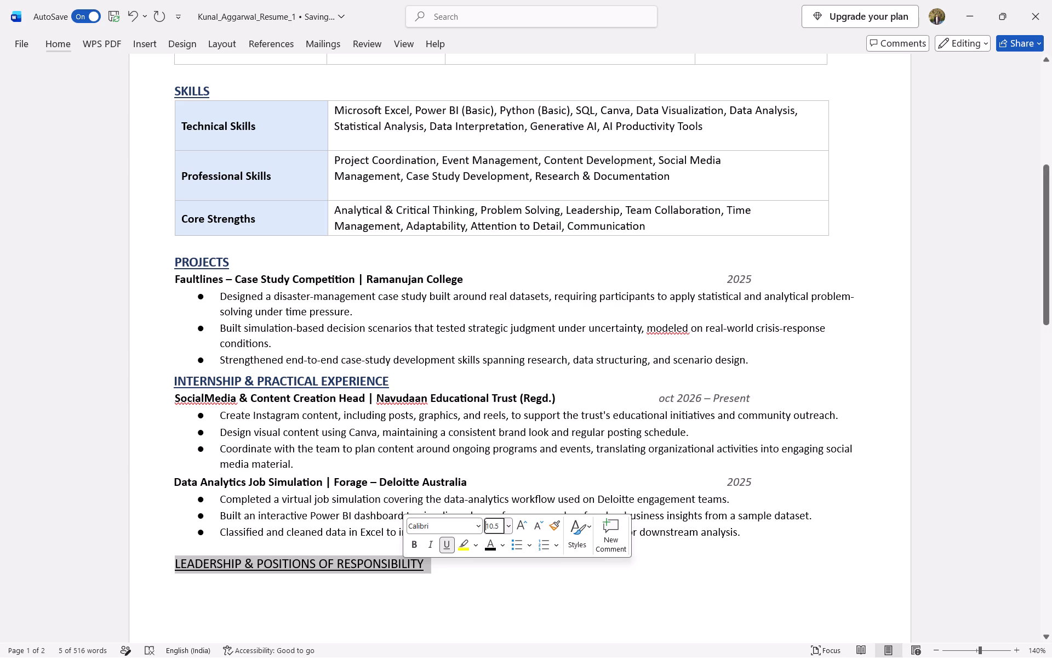
Check the "INTERNSHIP & PRACTICAL EXPERIENCE" heading's formatting and make the leadership heading dark blue and bold to match.
left_click_drag(300, 379, 325, 380)
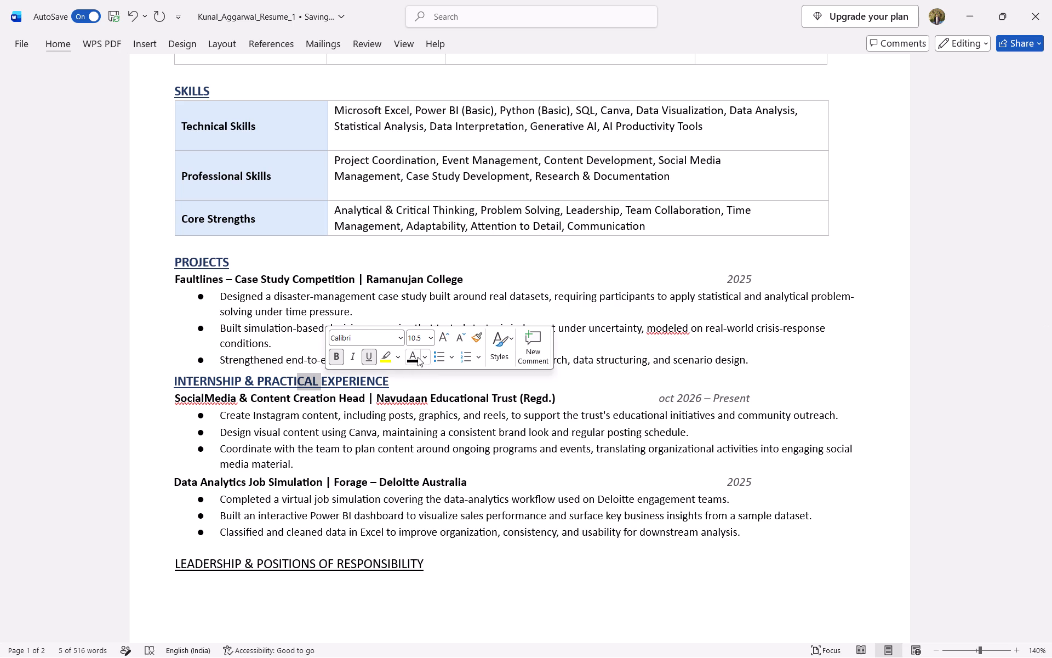
left_click(370, 358)
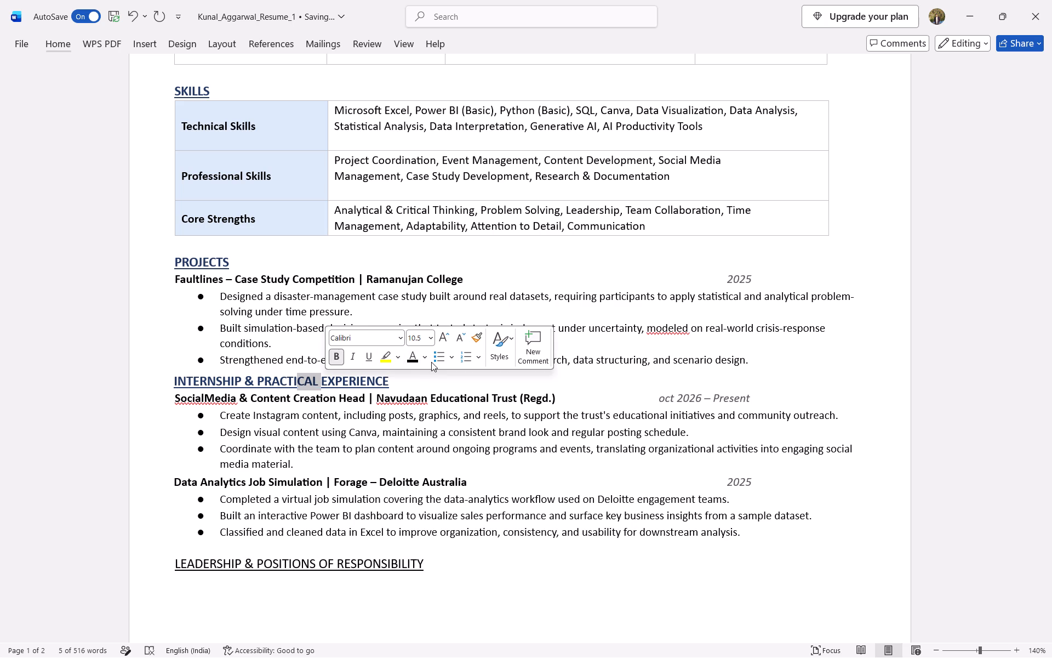
left_click(431, 362)
left_click(421, 354)
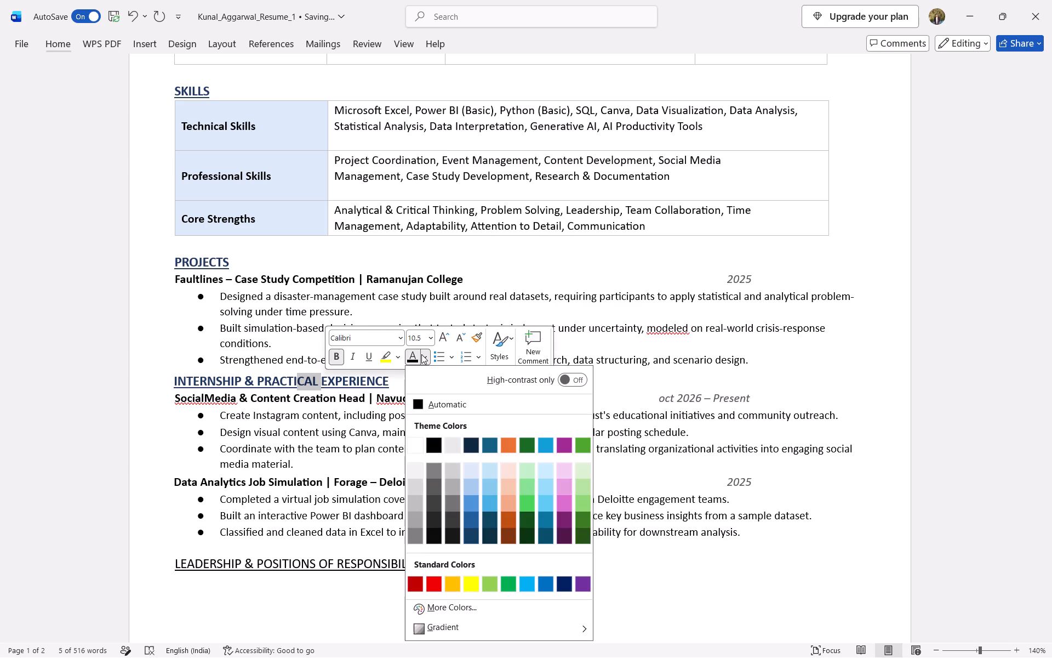
left_click(421, 354)
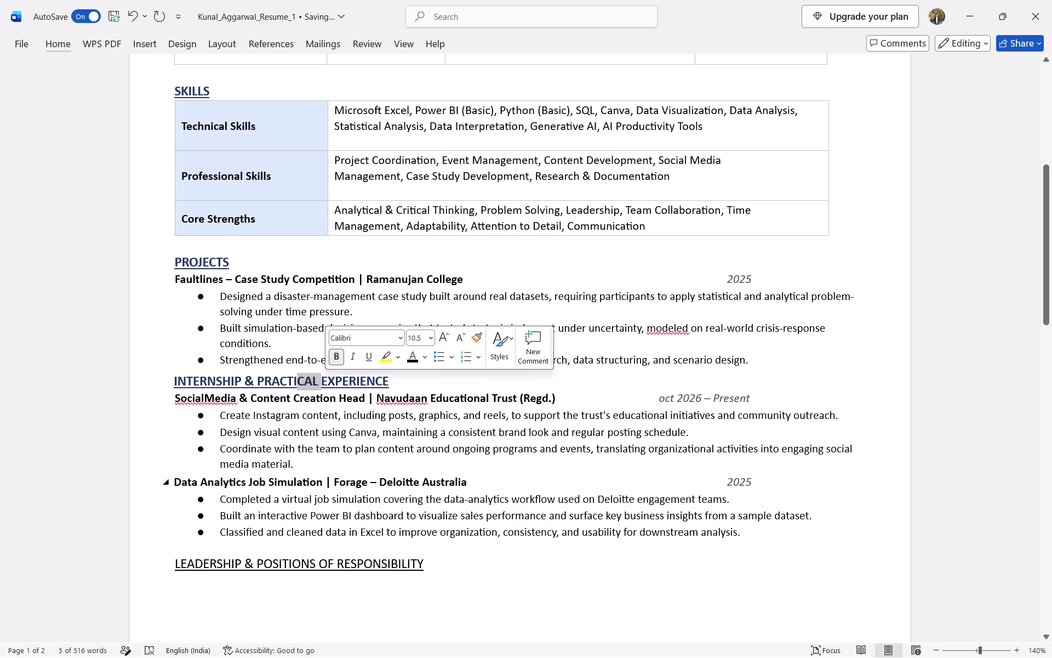
left_click_drag(213, 568, 420, 580)
left_click(511, 559)
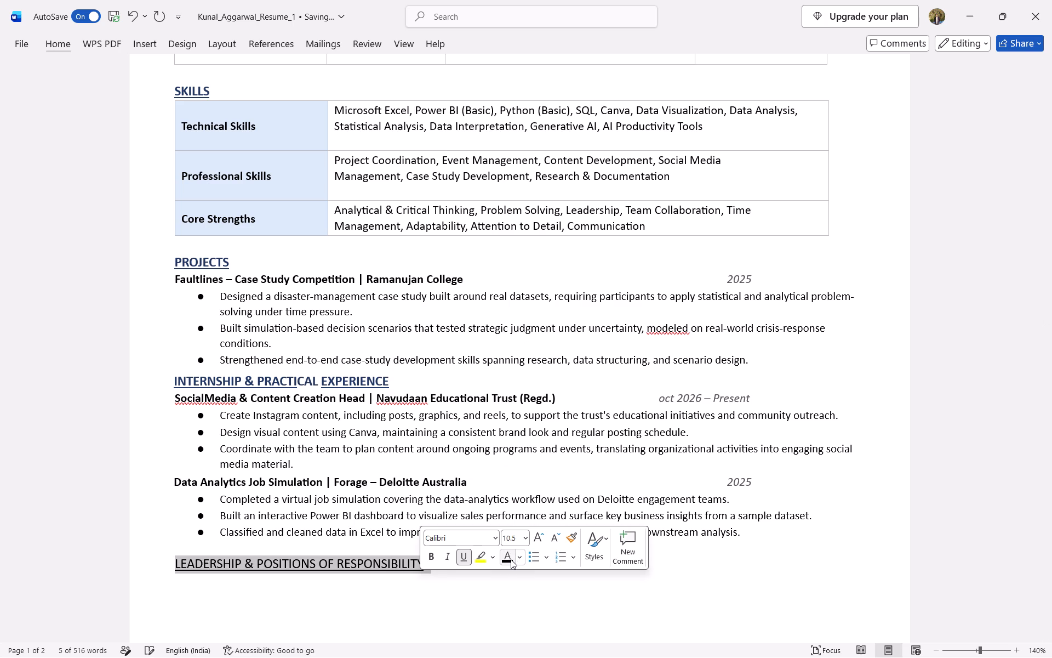
left_click(518, 558)
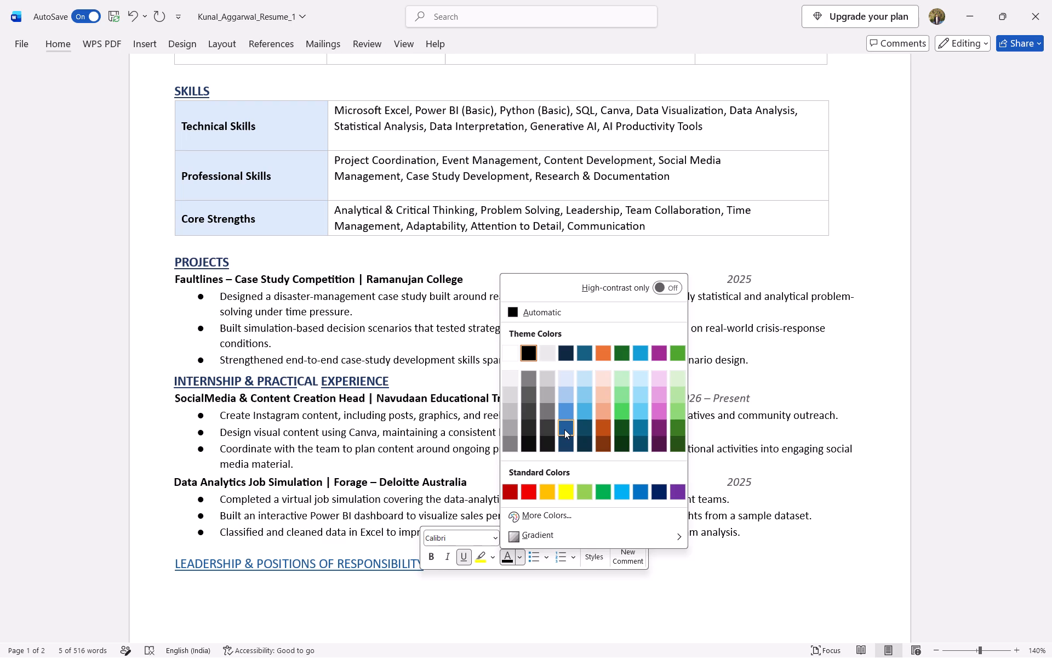
left_click(561, 445)
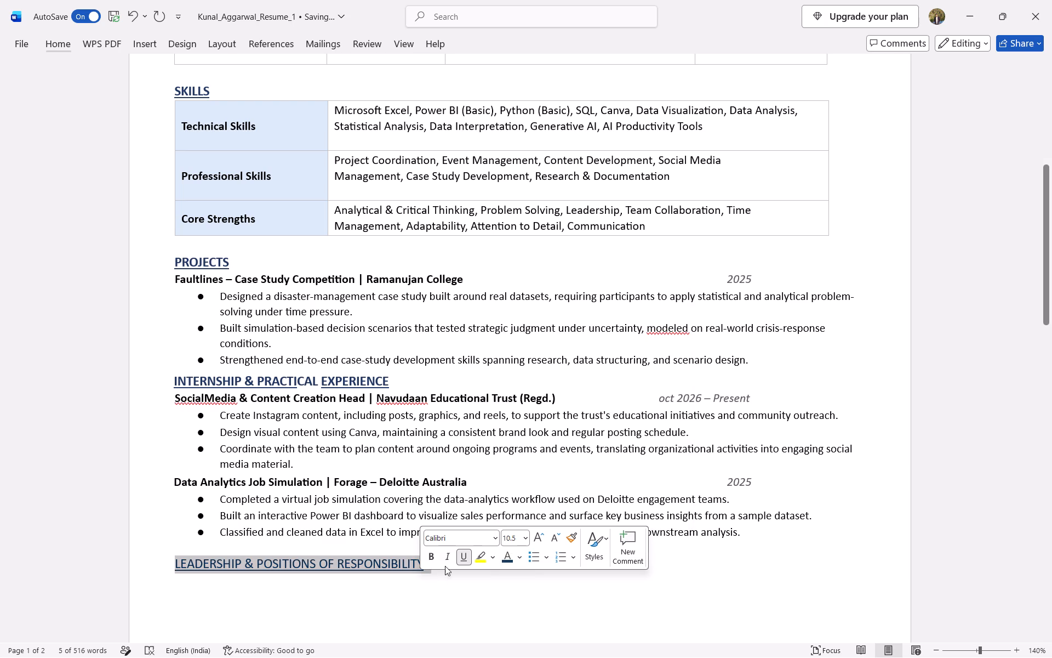
left_click(431, 558)
left_click(344, 601)
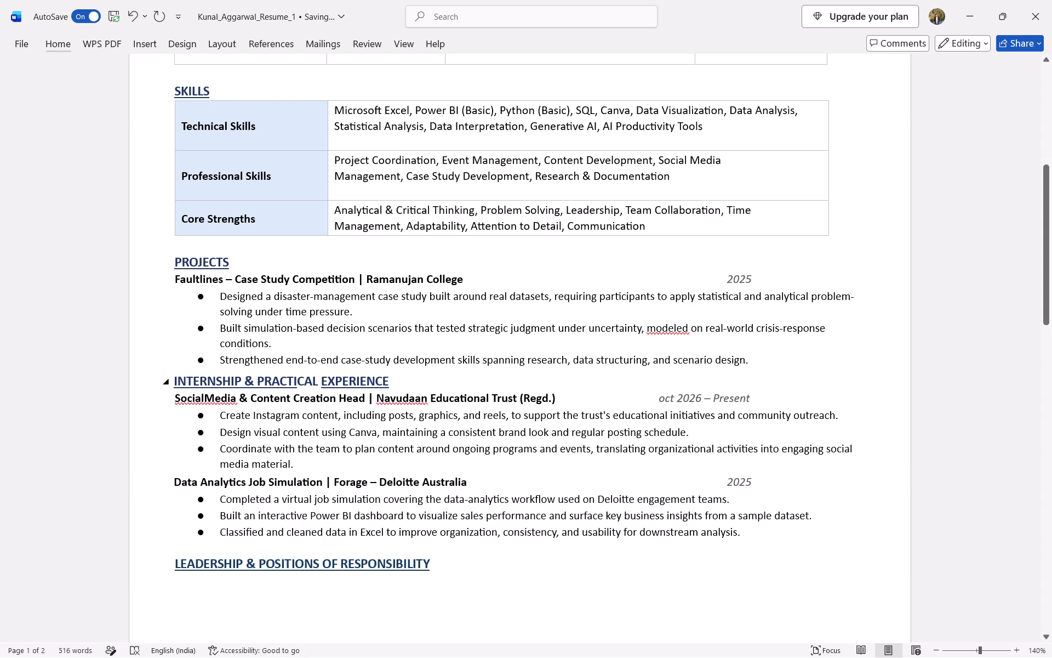
Remove the underline from the "INTERNSHIP & PRACTICAL EXPERIENCE" and "LEADERSHIP & POSITIONS OF RESPONSIBILITY" headings.
left_click_drag(388, 381, 172, 386)
key("ctrl+u")
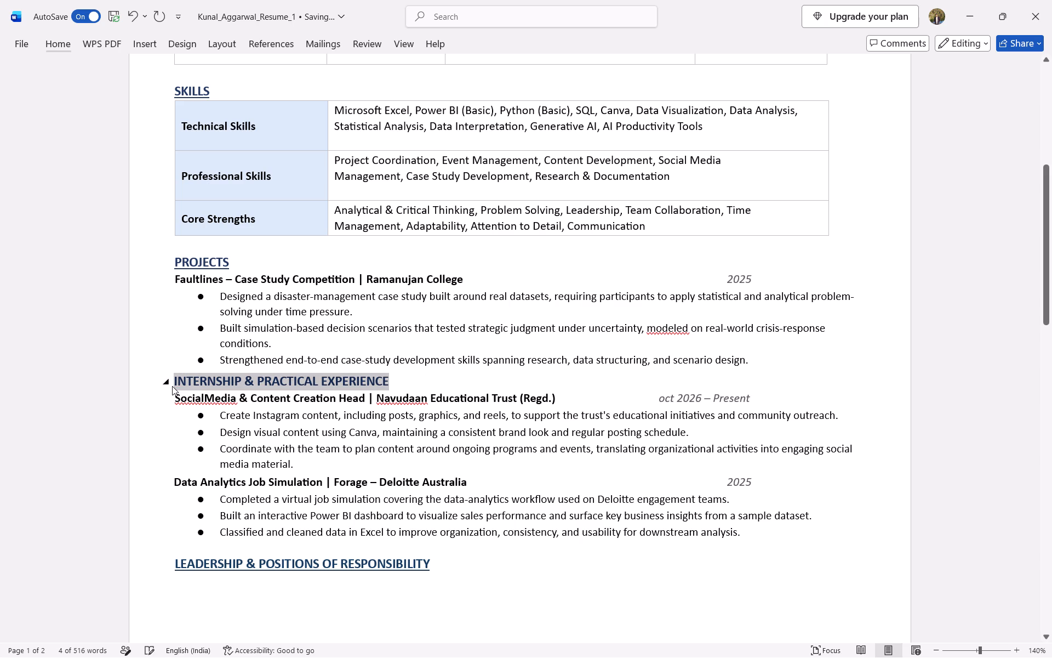
left_click_drag(171, 560, 442, 560)
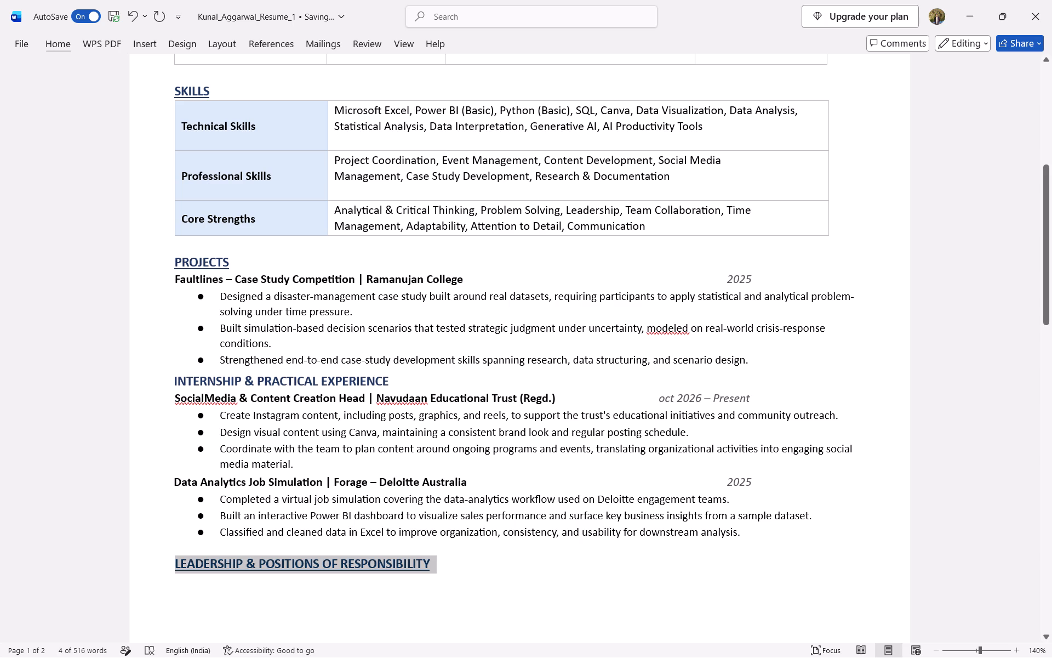
left_click_drag(442, 560, 443, 560)
key("ctrl+u")
Remove the underline from the "PROJECTS", "EDUCATION" and "PROFILE SUMMARY" headings.
scroll(443, 560, "up", 1)
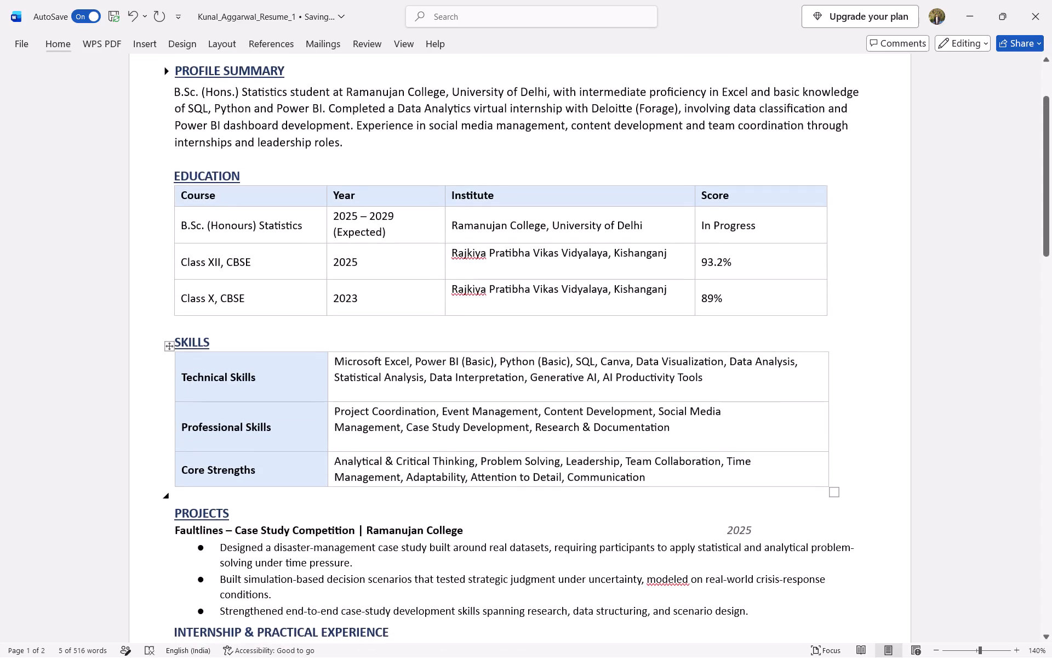
left_click_drag(233, 513, 138, 509)
key("ctrl+u")
scroll(329, 335, "up", 2)
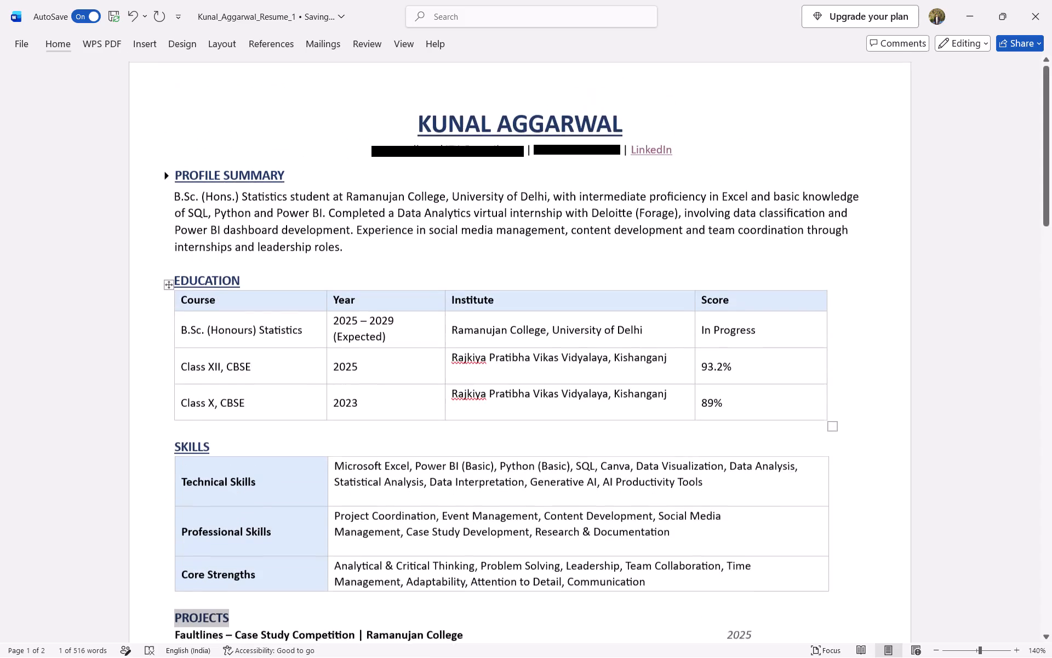
left_click_drag(247, 285, 156, 296)
key("ctrl+u")
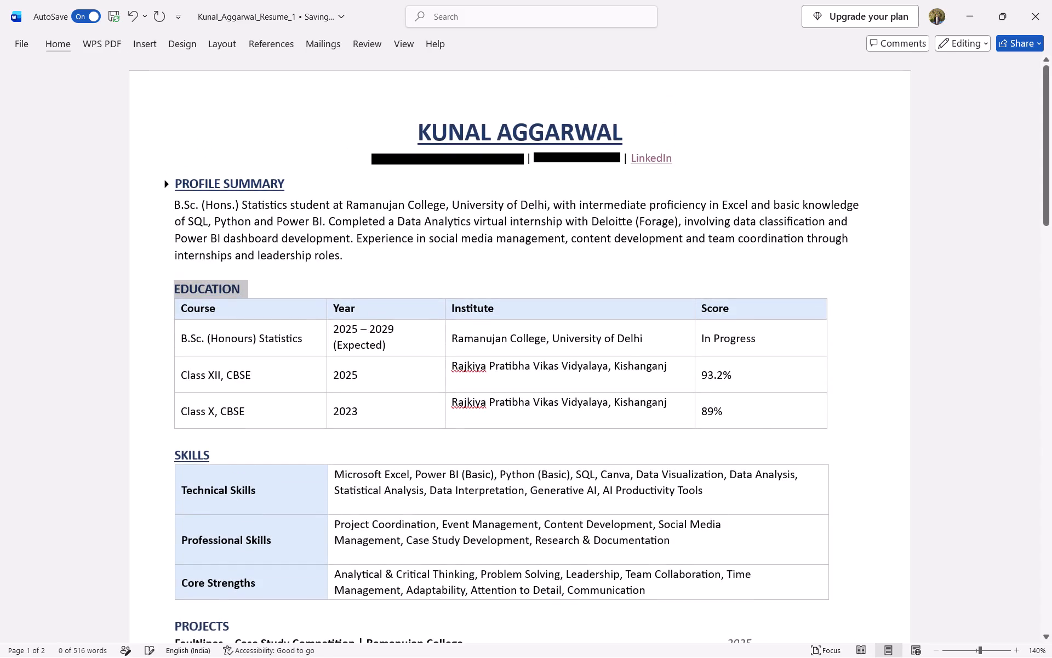
left_click_drag(294, 188, 175, 194)
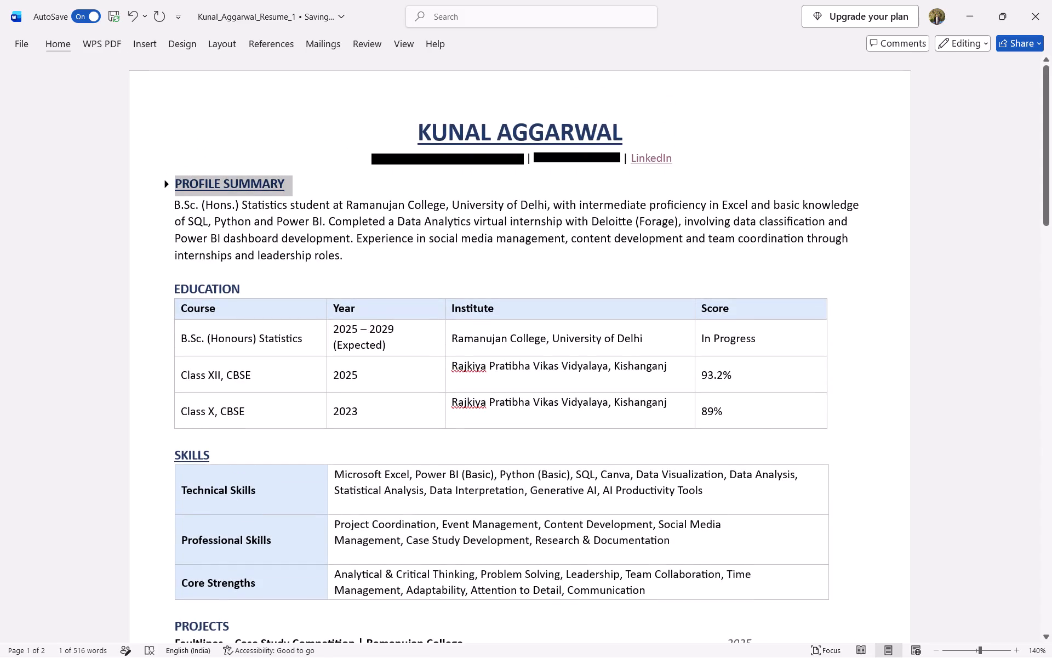
left_click_drag(175, 194, 174, 193)
key("ctrl+u")
left_click(120, 224)
left_click(125, 276)
Add a line break below the leadership heading and set the font colour of the new line to black.
scroll(386, 293, "down", 3)
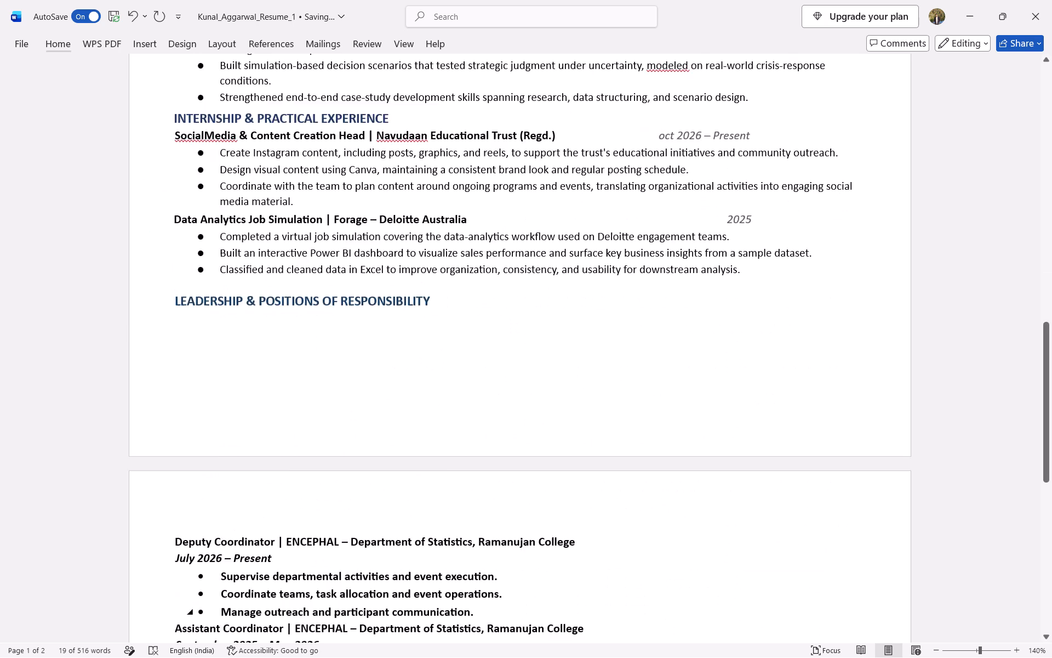
scroll(386, 293, "down", 1)
scroll(386, 293, "up", 1)
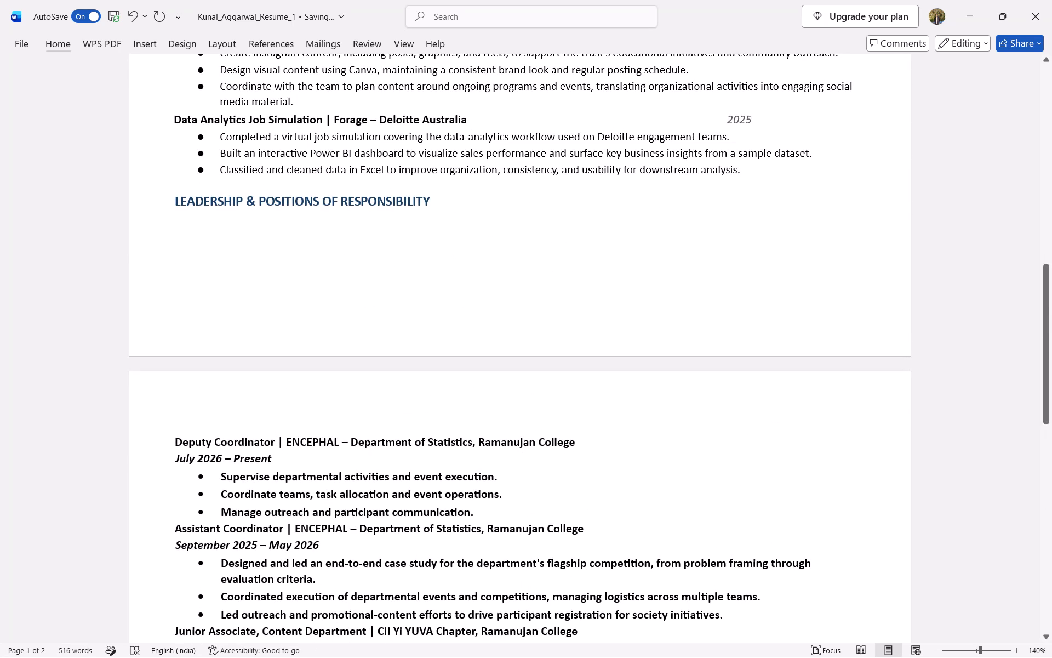
left_click(433, 206)
key("shift+Return")
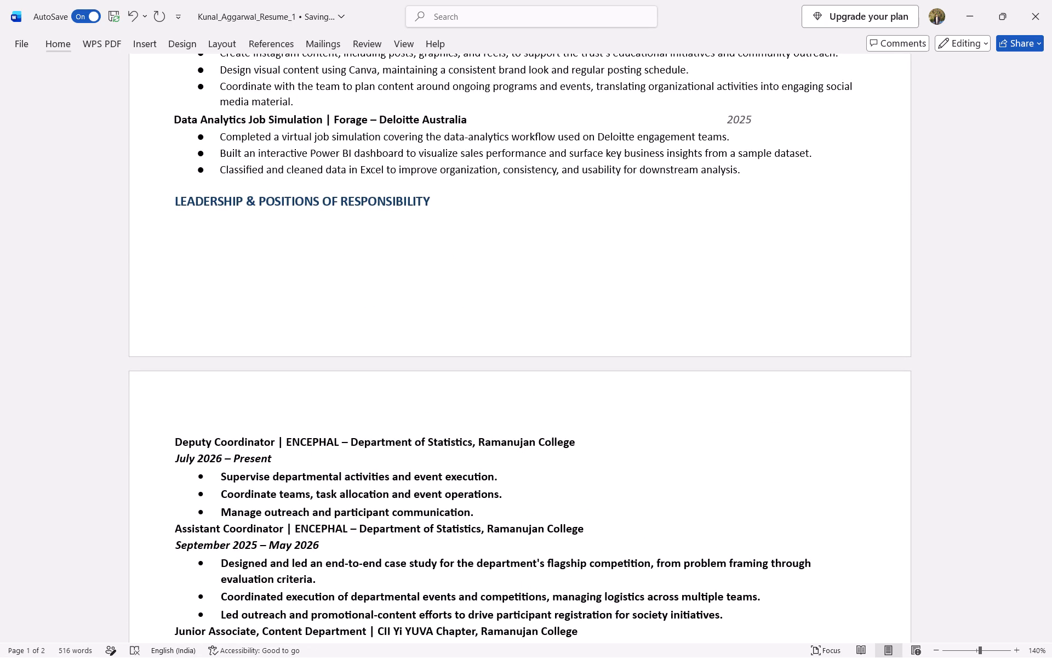
right_click(179, 228)
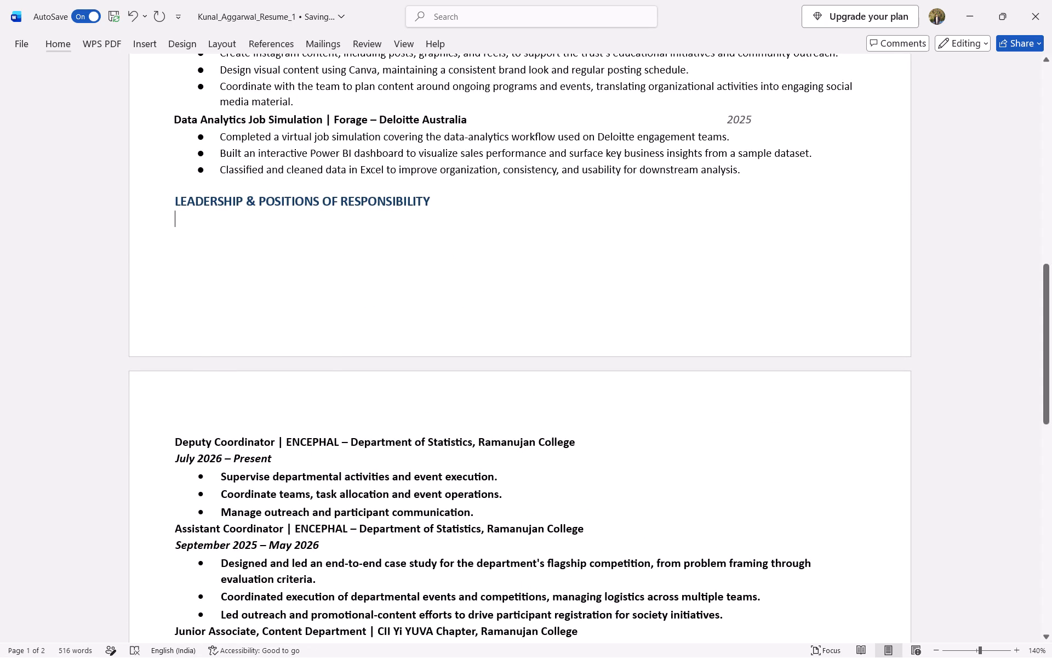
left_click(187, 205)
left_click(269, 201)
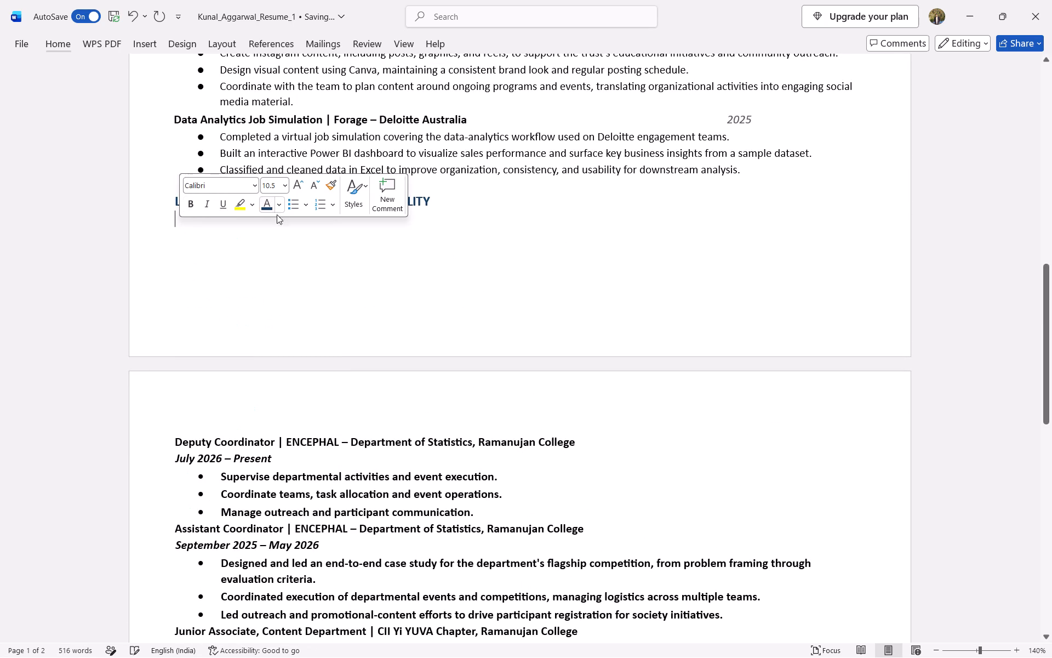
left_click(278, 211)
left_click(282, 292)
left_click(270, 342)
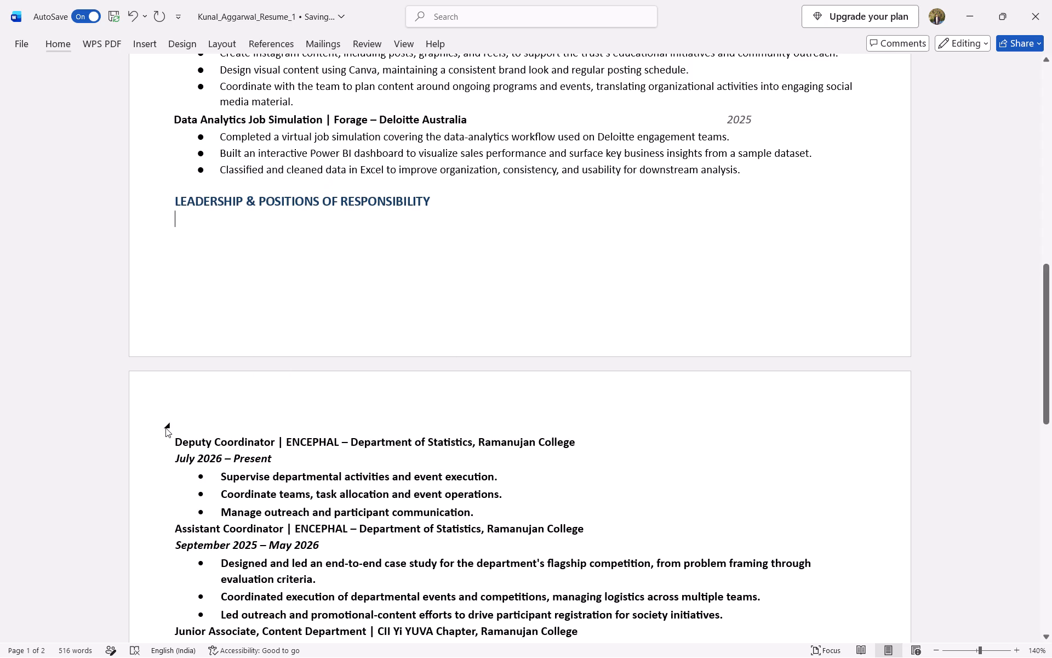
Copy the Deputy Coordinator title and its "July 2026 – Present" date from the second page onto the line below the leadership heading.
left_click_drag(176, 436, 279, 452)
key("ctrl+c")
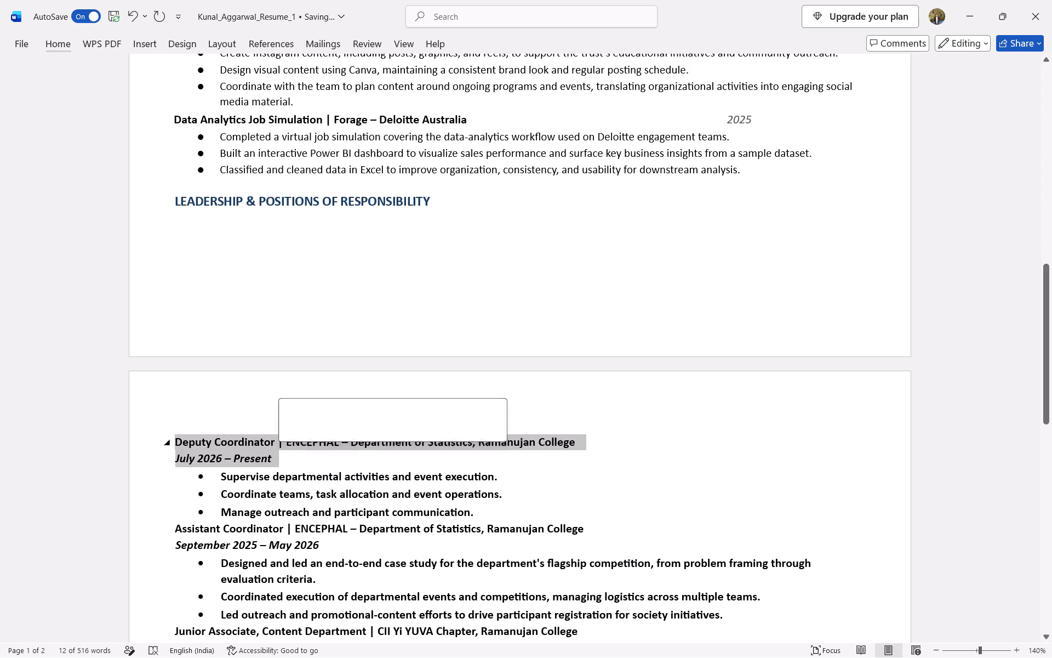
left_click(173, 211)
key("ctrl+v")
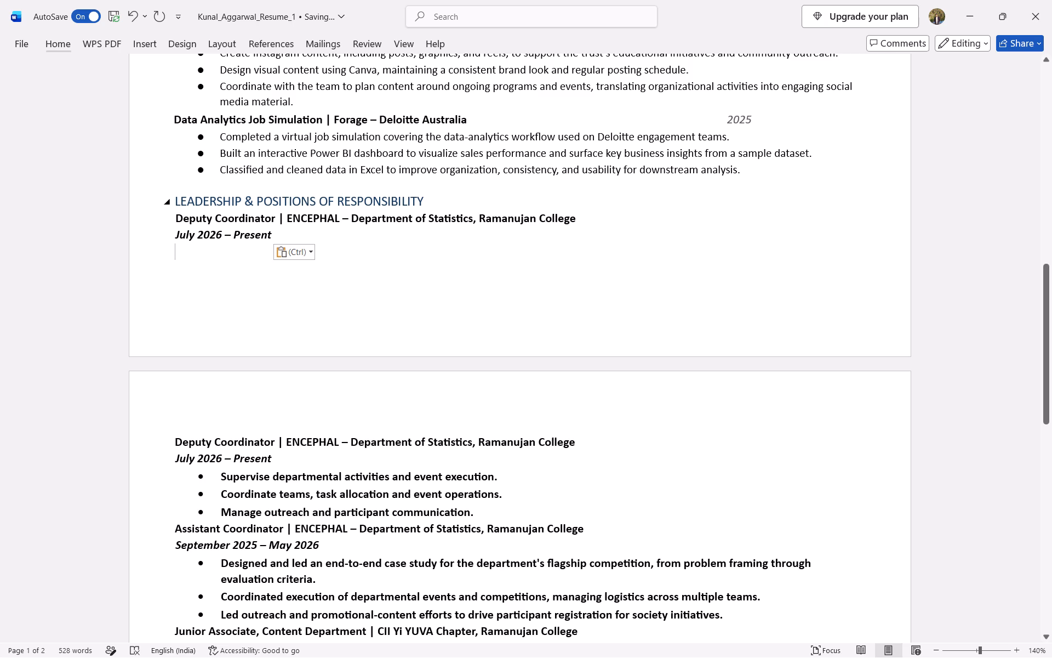
Make the "LEADERSHIP & POSITIONS OF RESPONSIBILITY" heading bold again.
left_click_drag(436, 194, 189, 204)
key("ctrl+b")
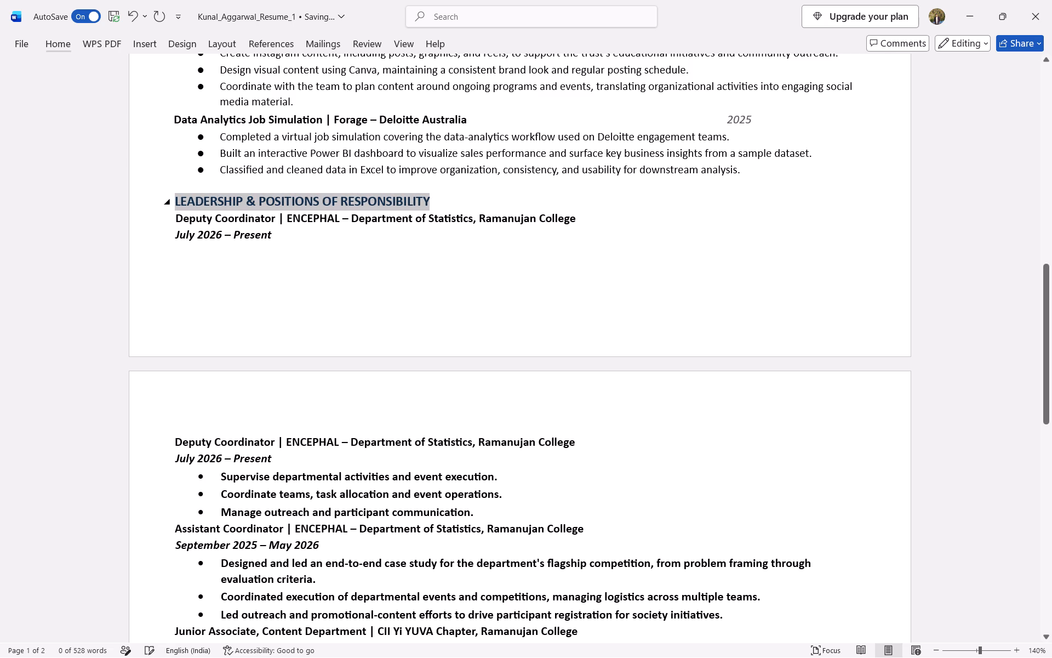
Join the pasted "July 2026 – Present" date to the Deputy Coordinator title line, separated by a wide gap of spaces.
left_click_drag(282, 237, 264, 240)
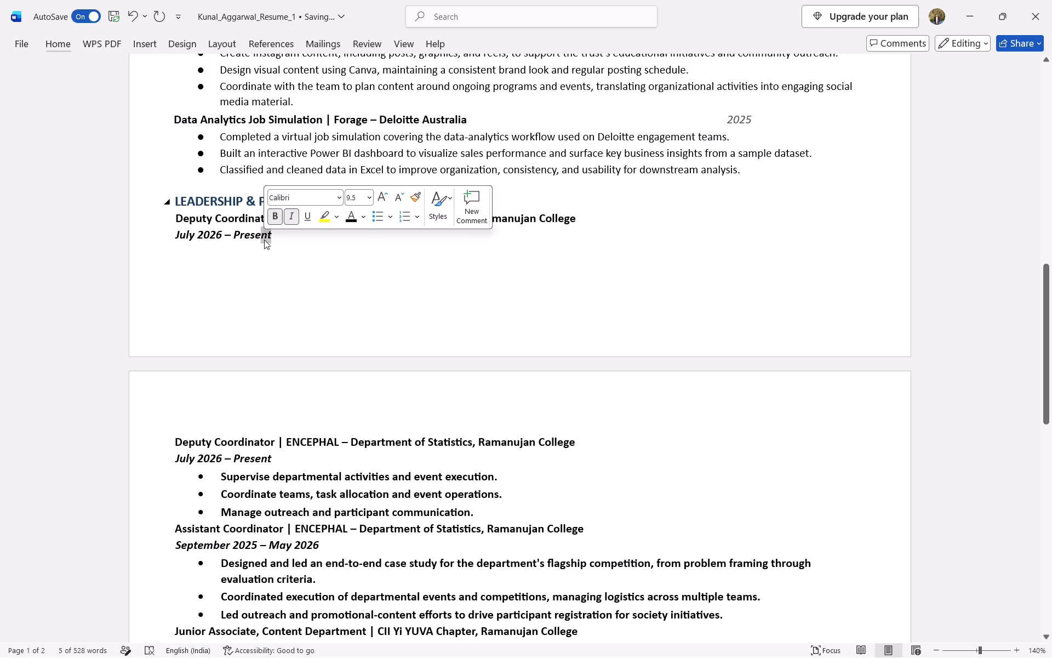
left_click(175, 239)
key("BackSpace")
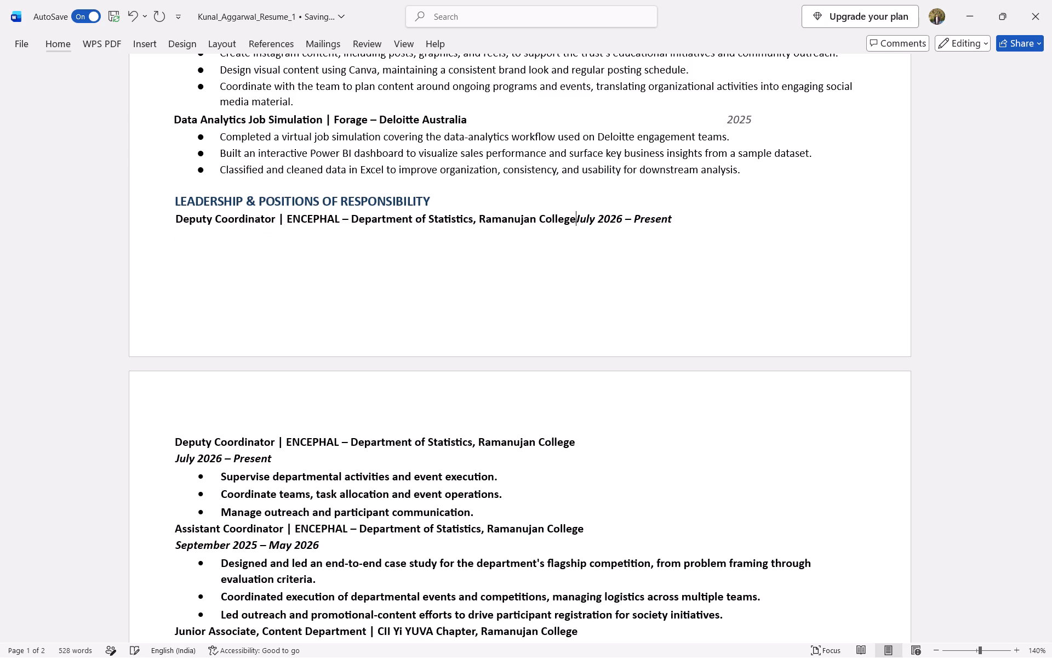
key("space")
key("space")
key("space")
key("space")
key("space")
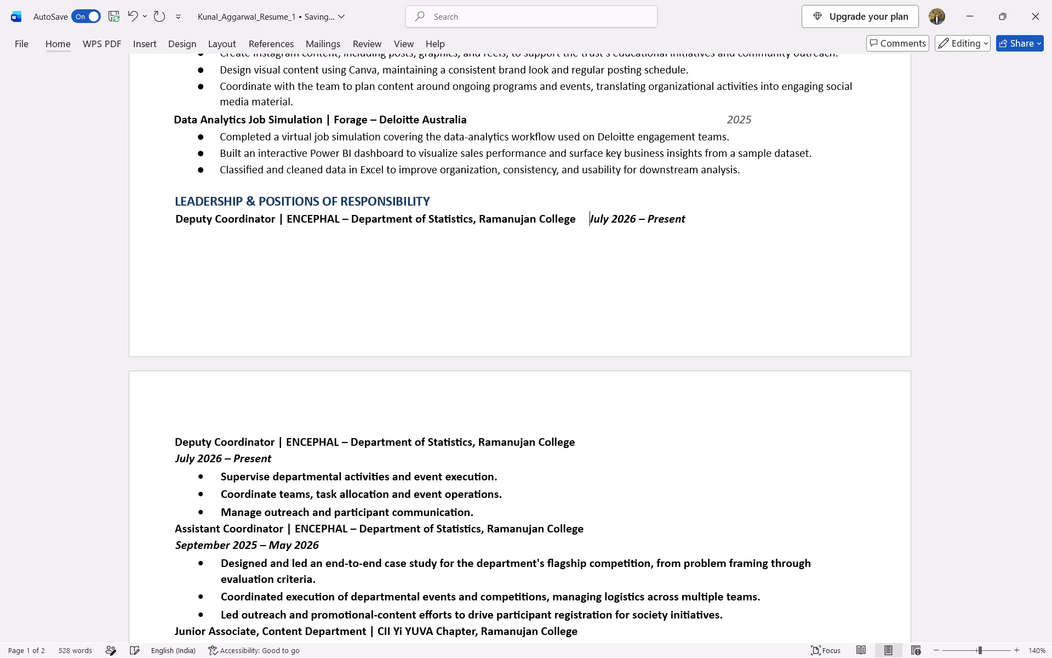
key("BackSpace")
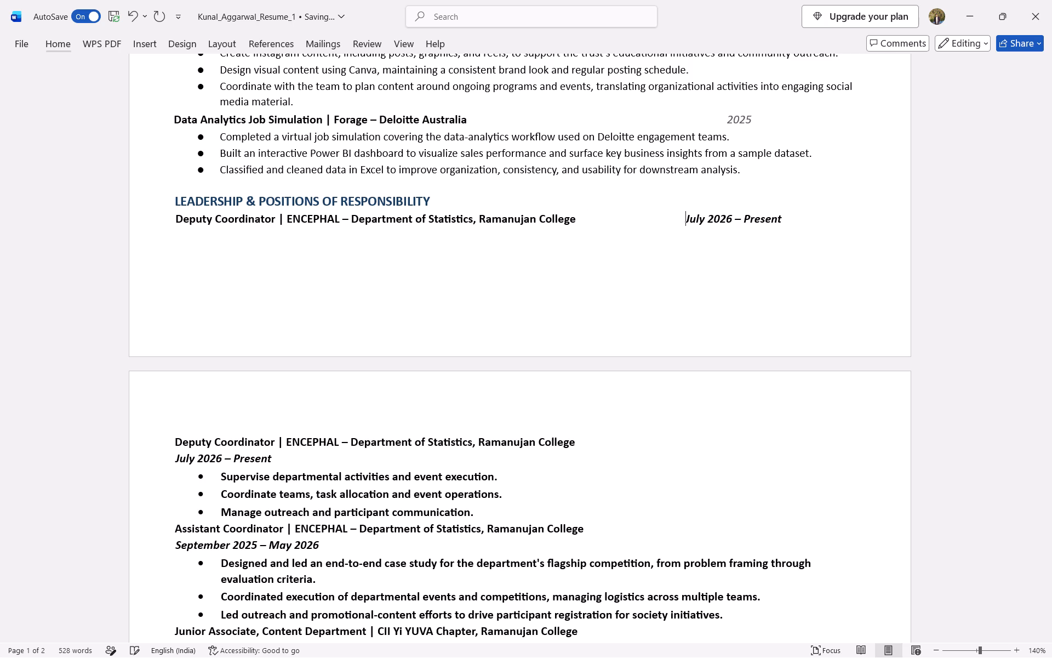
Remove the bold from the "July 2026 – Present" date on the Deputy Coordinator line to match the other entries' dates.
scroll(175, 239, "right", 1)
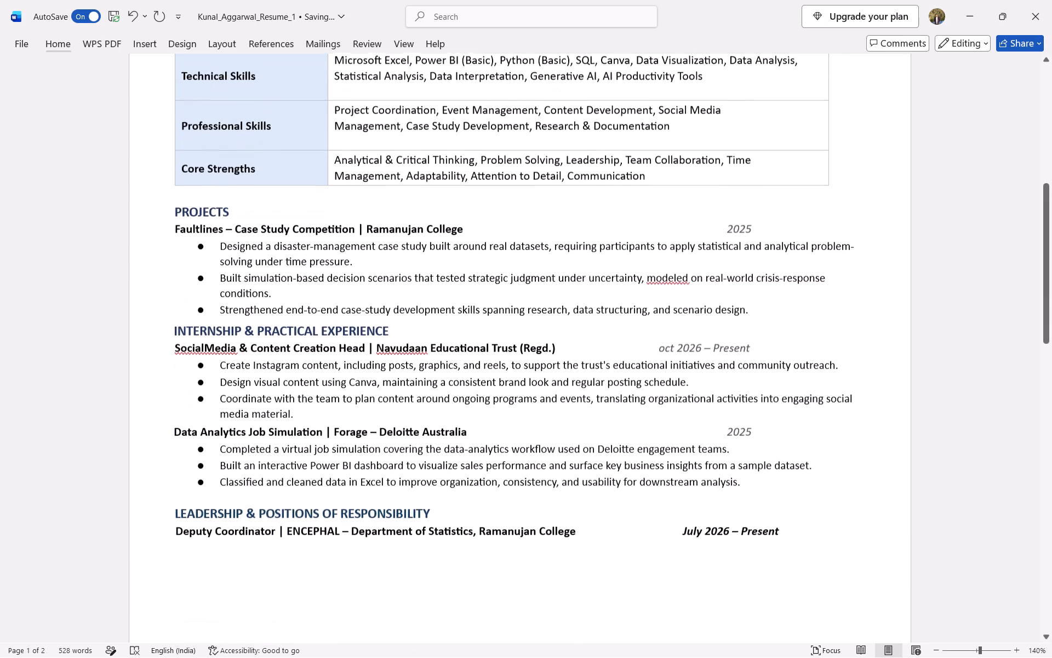
scroll(175, 239, "right", 1)
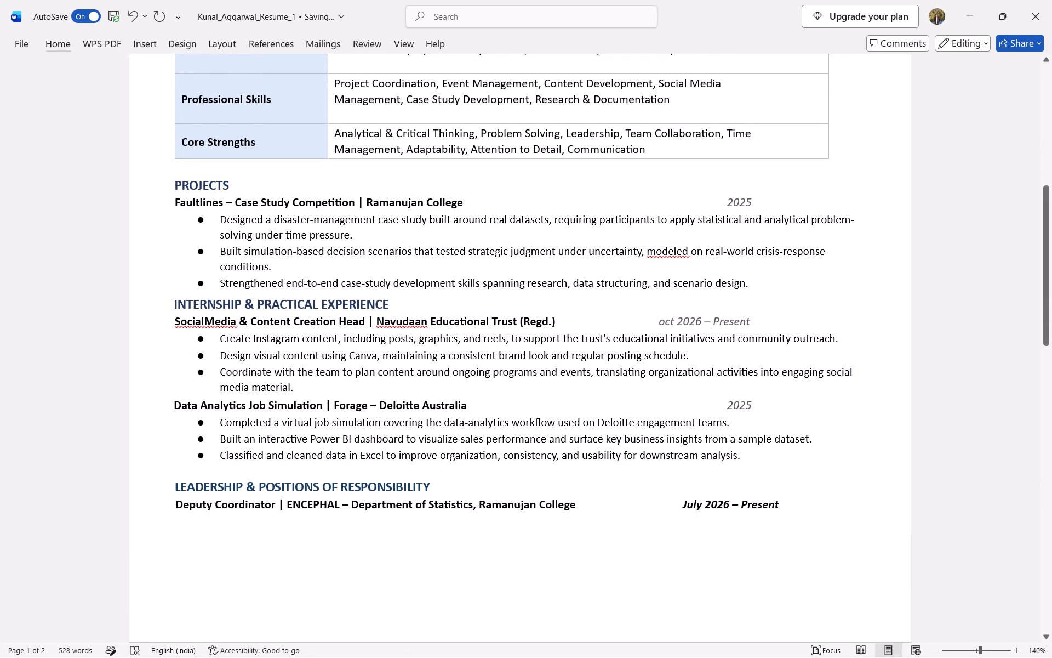
left_click_drag(683, 509, 794, 504)
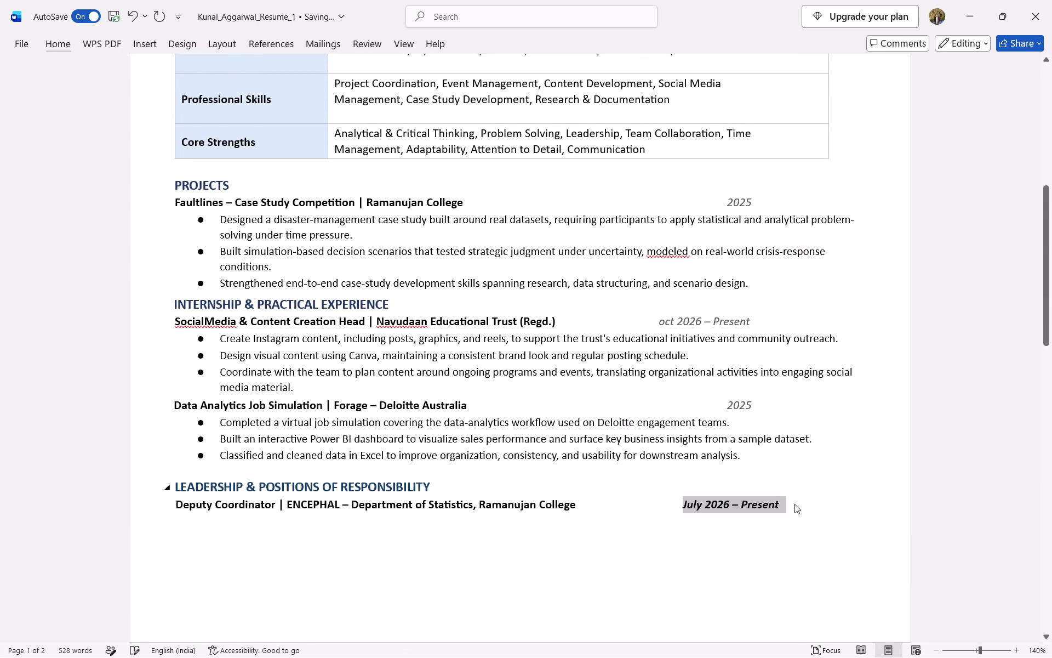
key("ctrl+b")
Copy the three Deputy Coordinator bullet points from the second page and paste them below the relocated title line.
scroll(794, 504, "down", 2)
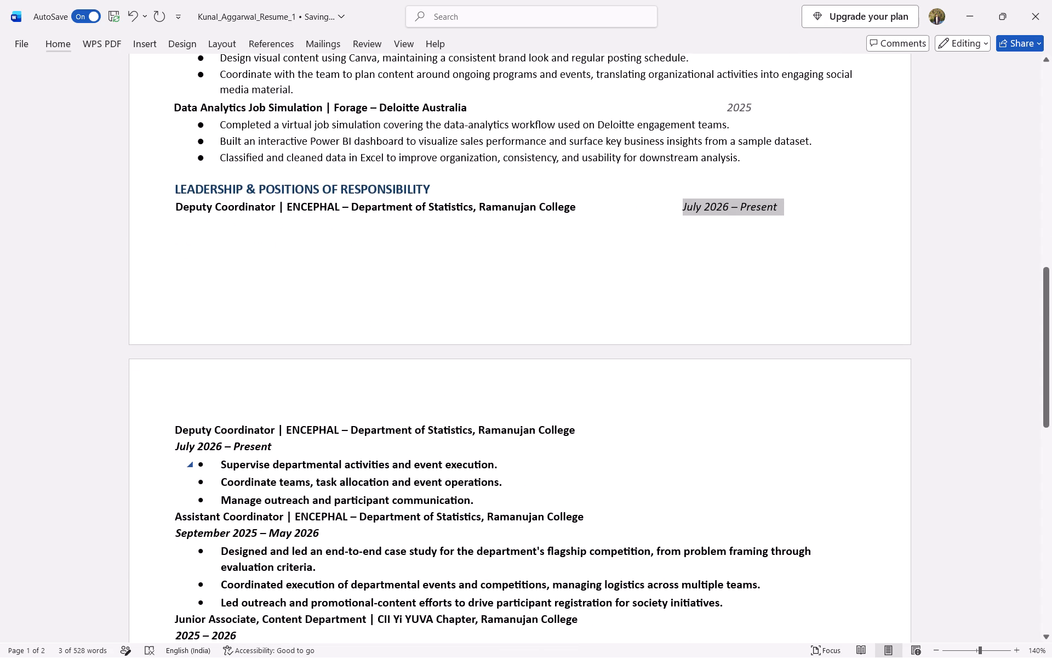
left_click_drag(213, 466, 504, 499)
key("ctrl+c")
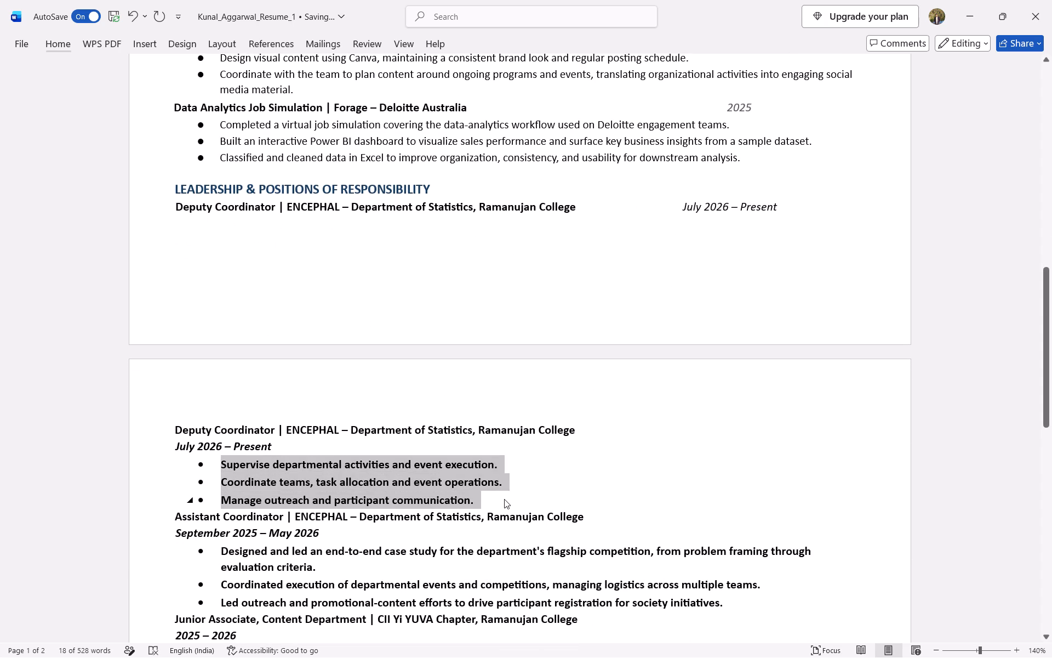
left_click(178, 226)
key("ctrl+v")
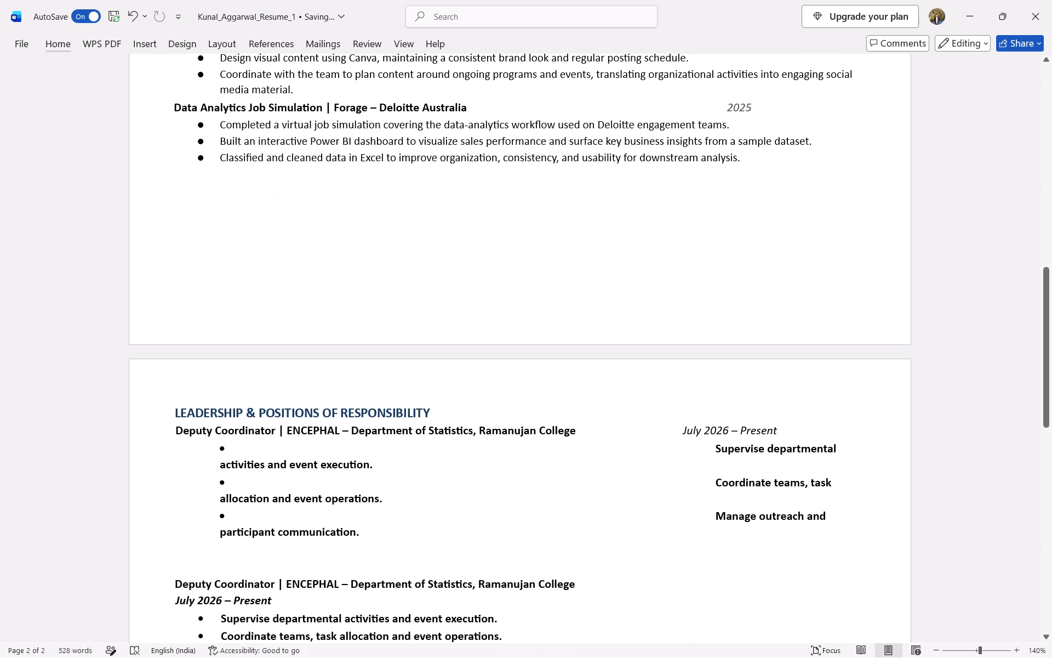
Undo the paste of the three Deputy Coordinator bullet points below the relocated title line.
key("ctrl+z")
left_click(217, 225)
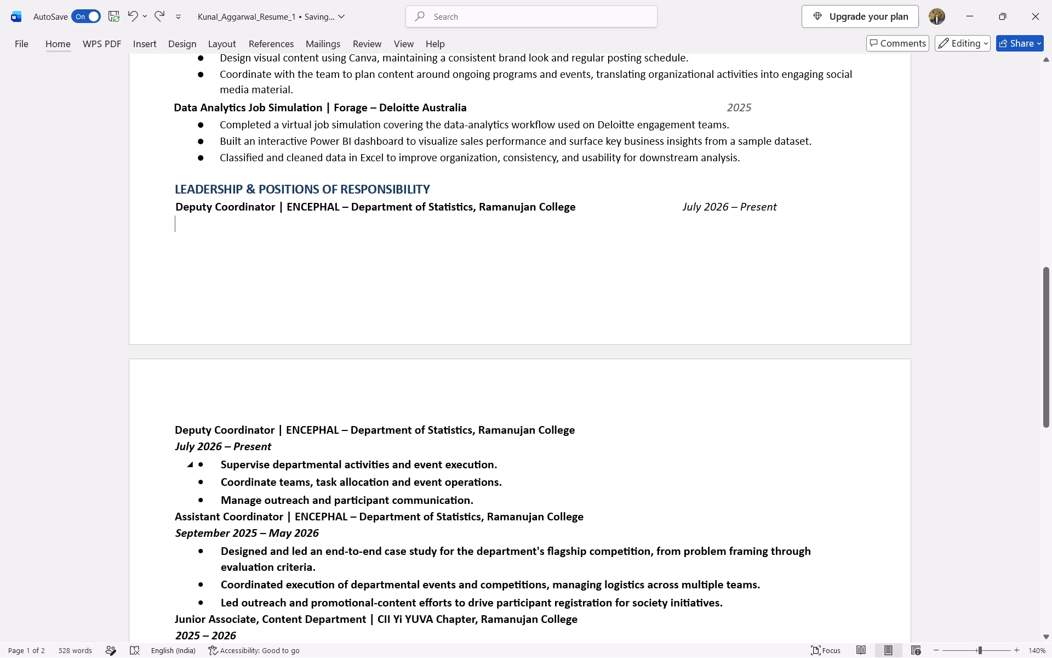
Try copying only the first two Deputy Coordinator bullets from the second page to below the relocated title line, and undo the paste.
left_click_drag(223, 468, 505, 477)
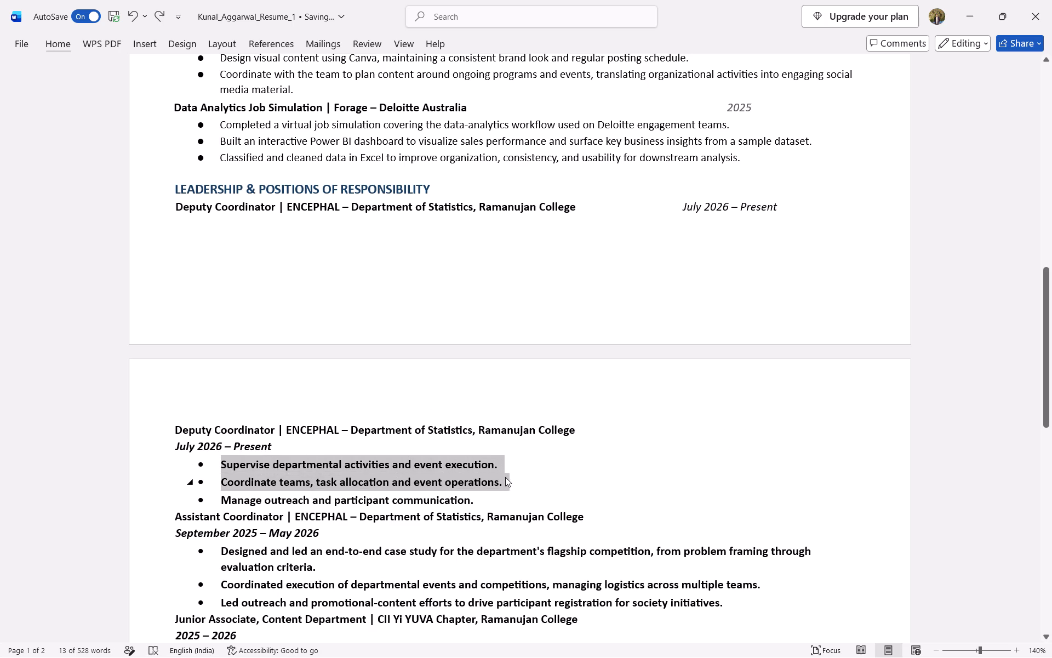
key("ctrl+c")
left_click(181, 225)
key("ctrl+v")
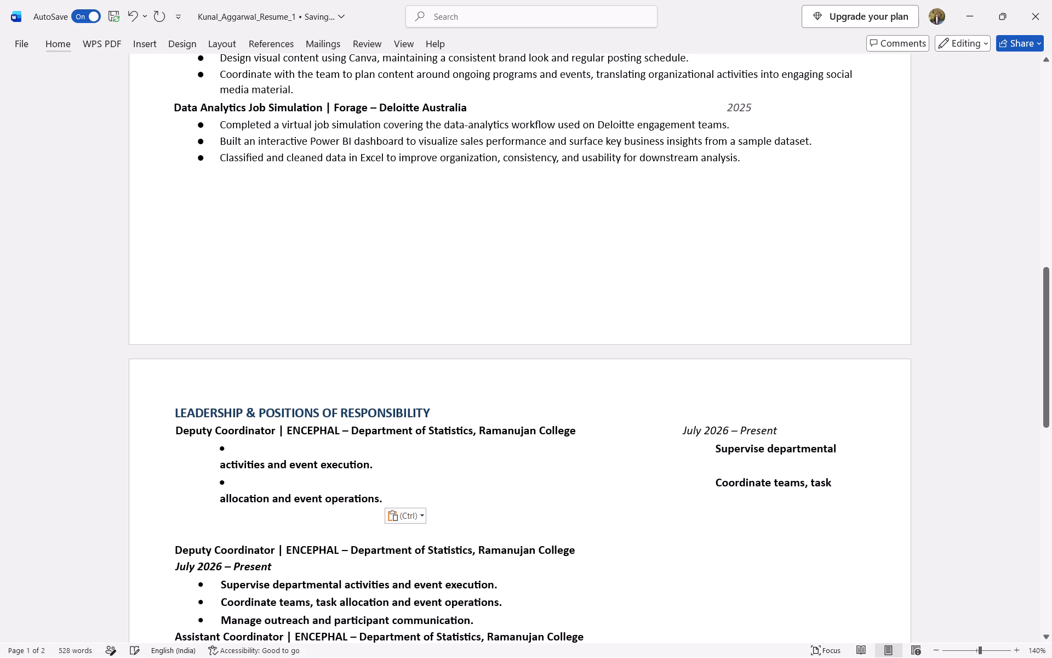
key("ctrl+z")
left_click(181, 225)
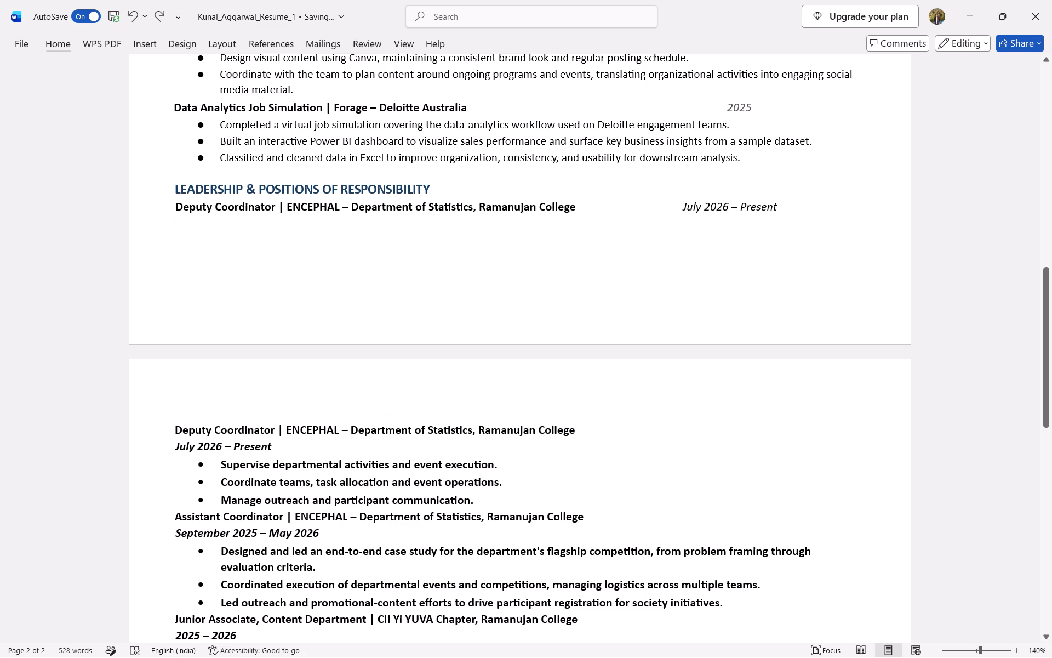
Enter the word "Supervise" on the empty line below the relocated Deputy Coordinator title.
left_click(221, 464)
left_click(202, 237)
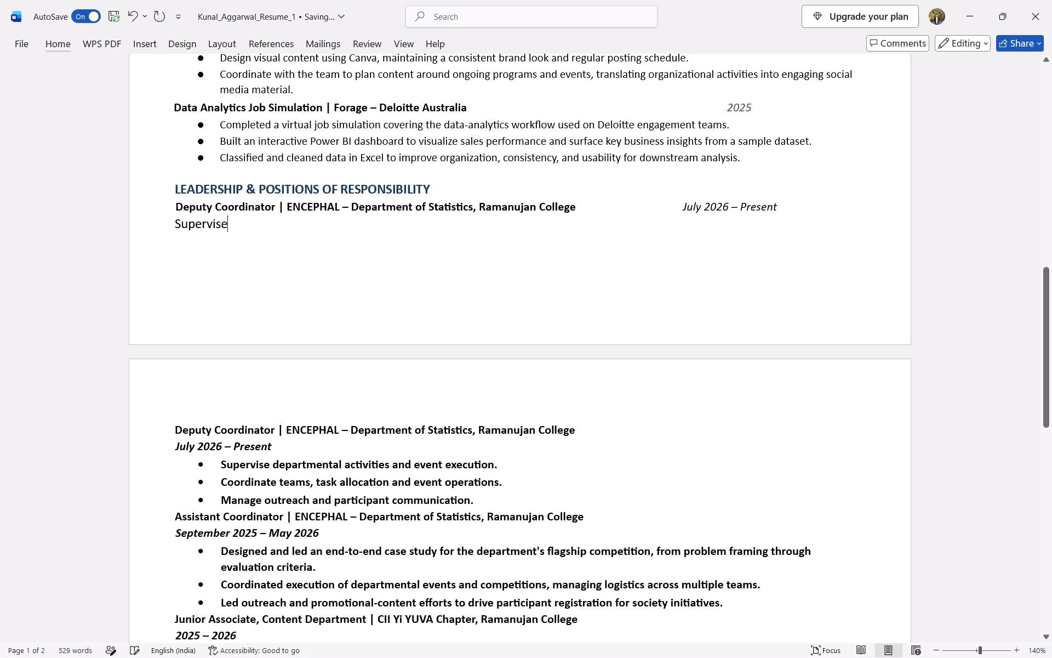
Set the word "Supervise" below the Deputy Coordinator title to font size 9.
scroll(186, 211, "down", 2, "ctrl")
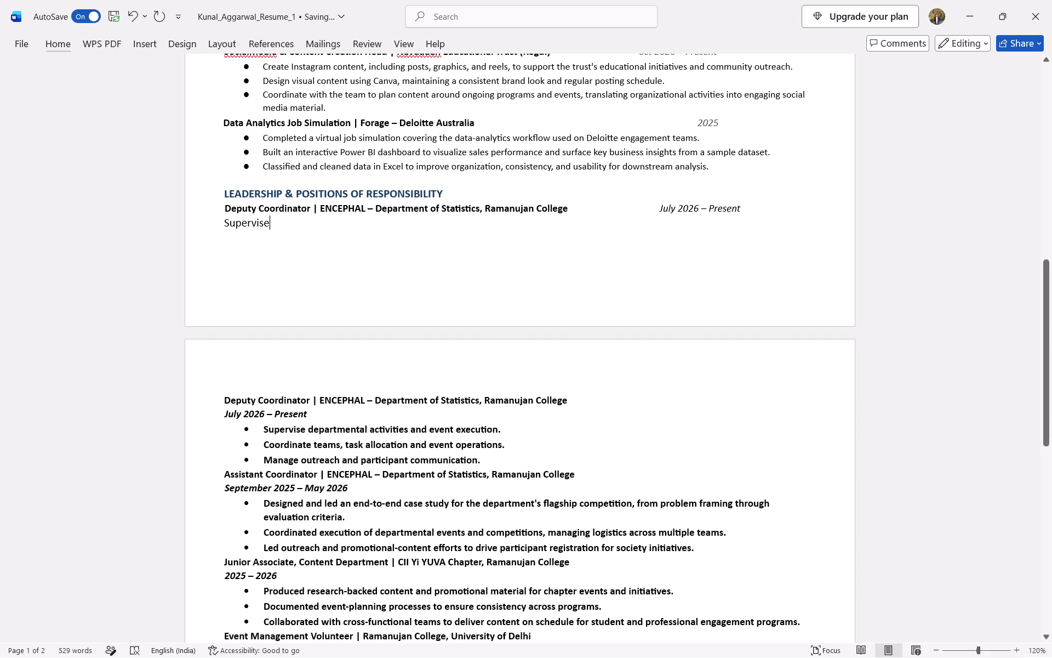
left_click_drag(221, 218, 284, 231)
left_click(304, 241)
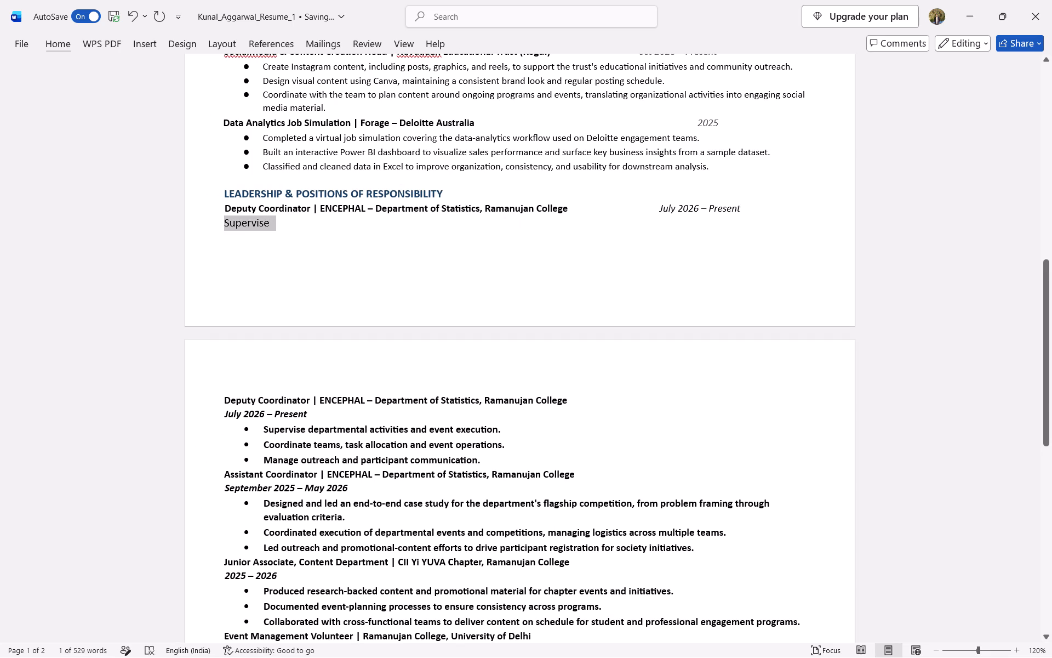
left_click_drag(226, 212, 332, 211)
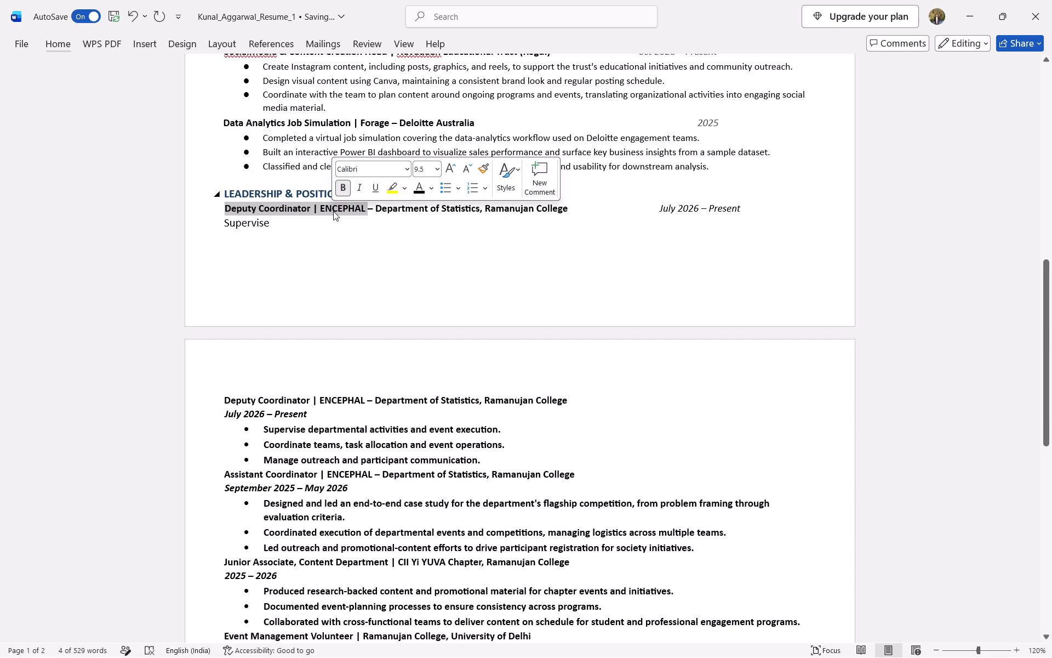
left_click(333, 211)
left_click_drag(223, 190, 425, 179)
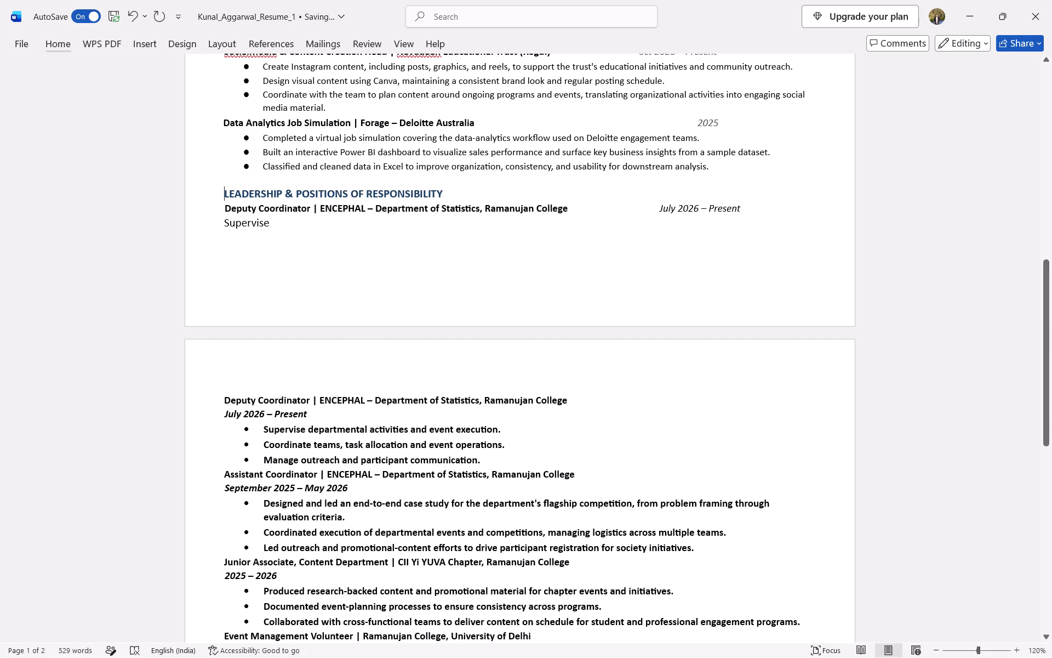
left_click_drag(425, 179, 447, 191)
left_click(498, 229)
left_click_drag(287, 123, 385, 145)
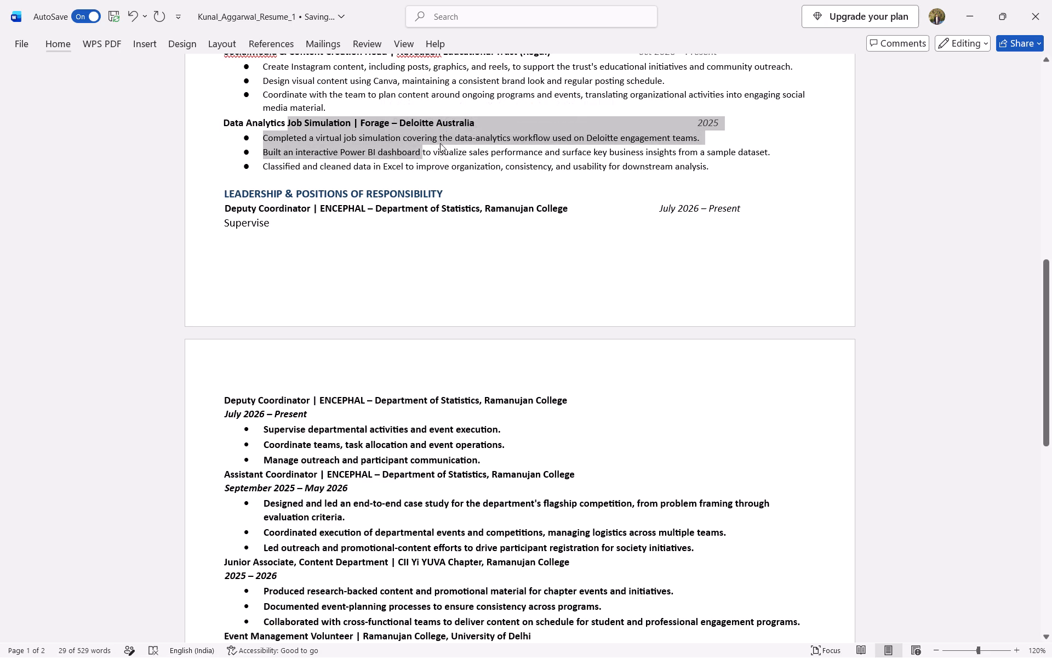
left_click(436, 151)
left_click_drag(436, 151, 464, 150)
left_click(464, 211)
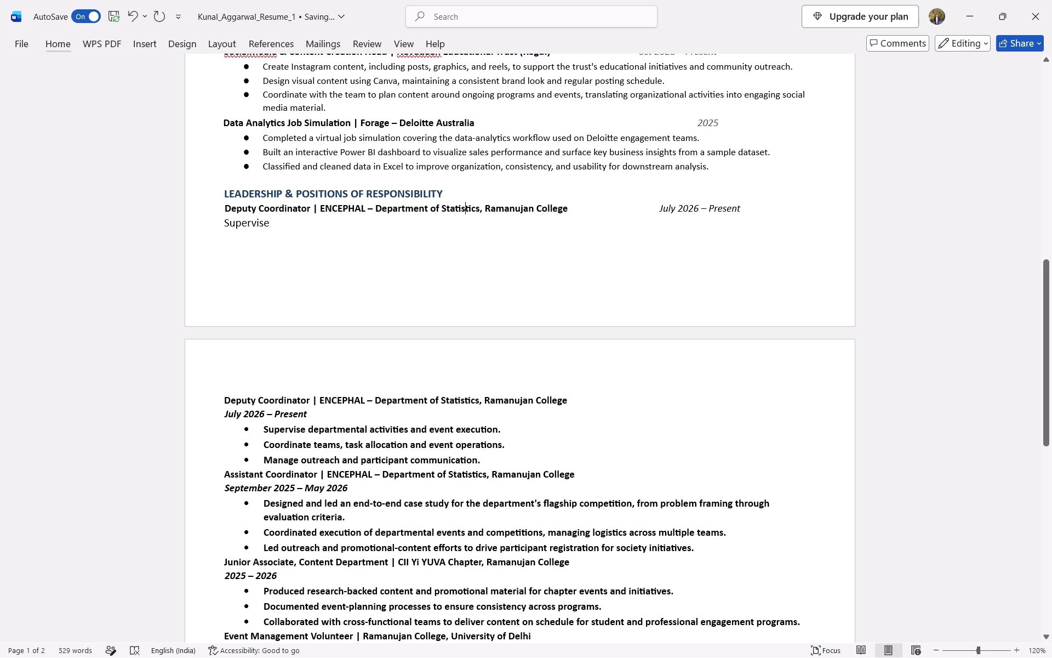
left_click_drag(220, 222, 285, 222)
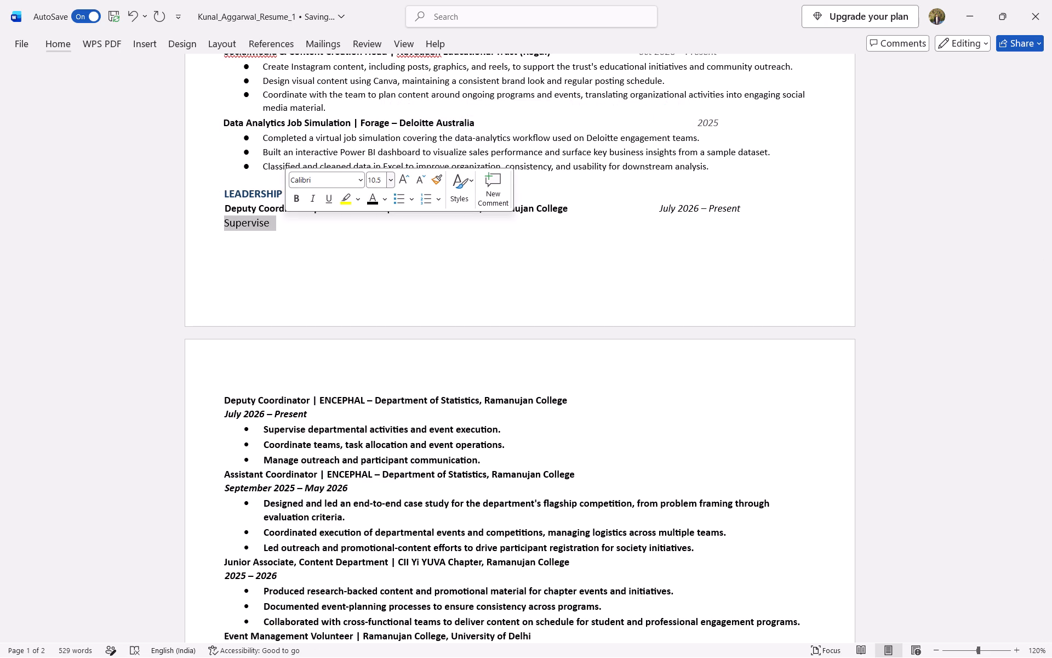
left_click(375, 179)
key("9")
key("Return")
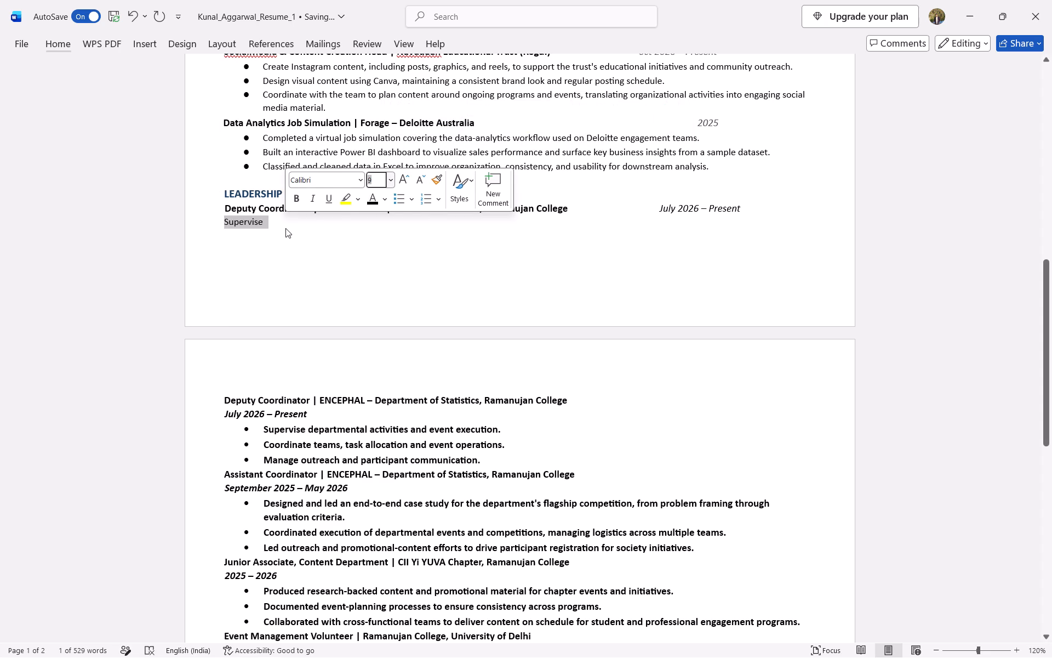
Complete the first Deputy Coordinator line as "Supervise departmental activities and event execution.".
left_click(284, 228)
key("space")
right_click(279, 223)
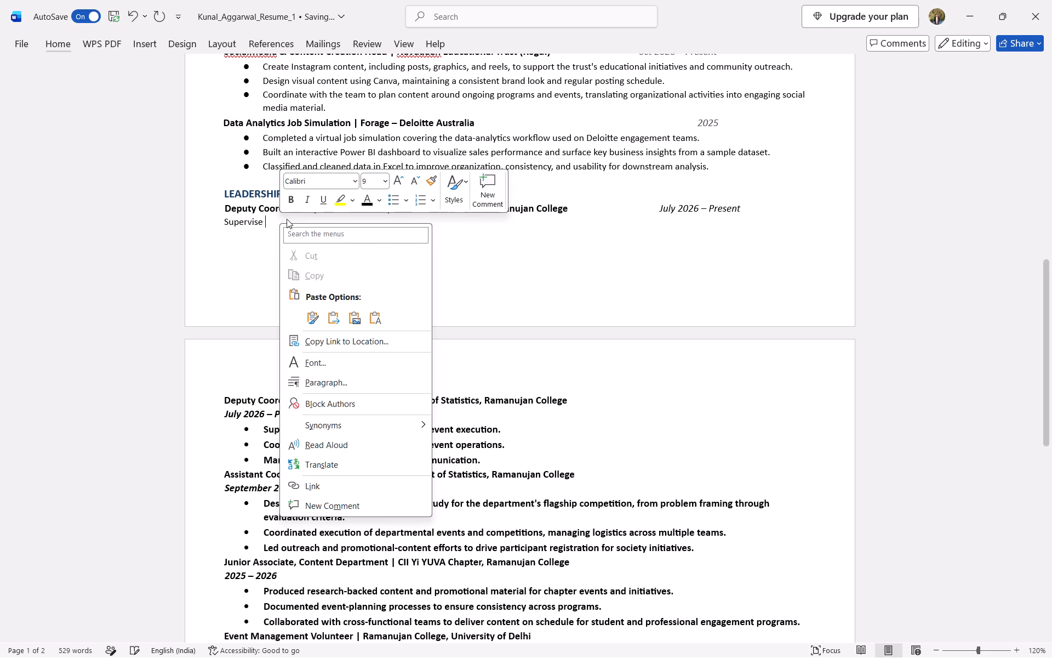
left_click(478, 242)
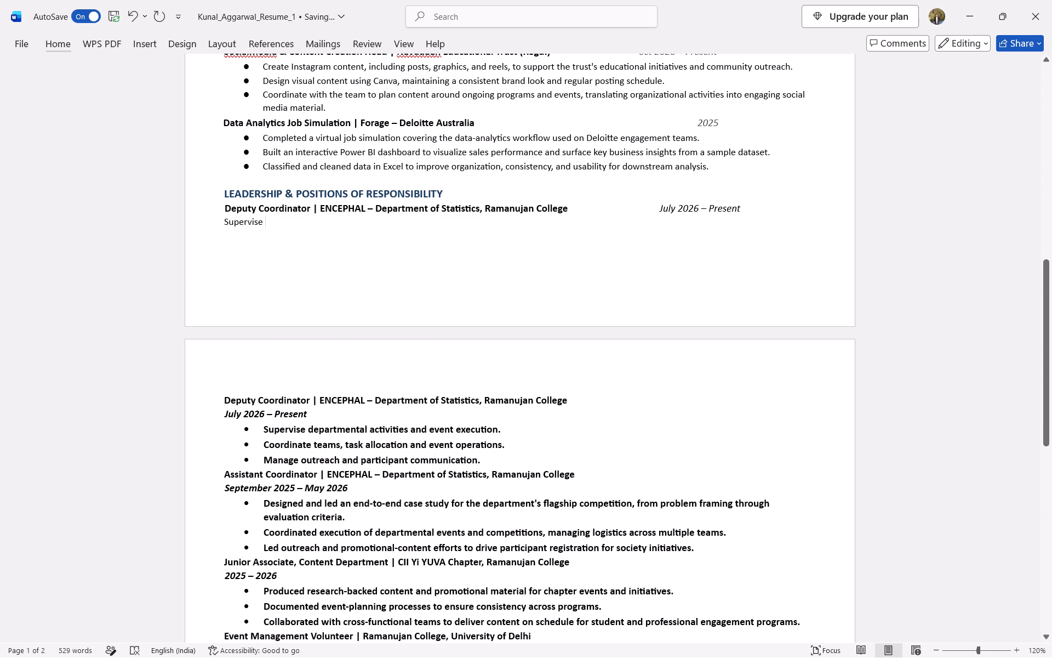
type("departmental")
key("space")
type("activb")
key("BackSpace")
key("BackSpace")
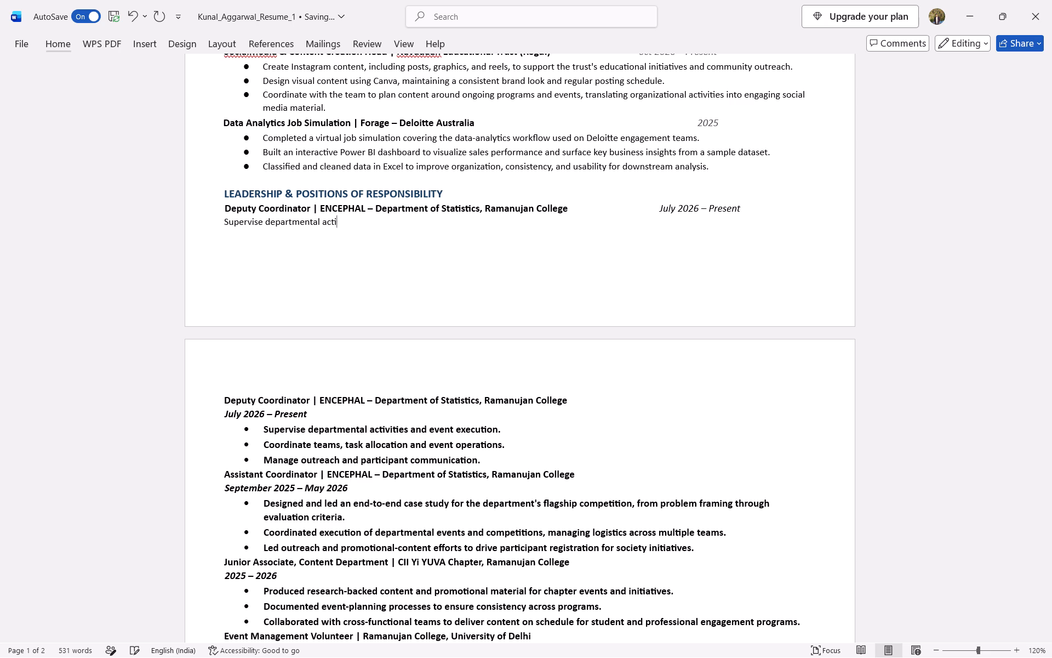
type("ities")
key("BackSpace")
key("BackSpace")
key("BackSpace")
key("BackSpace")
key("BackSpace")
type("vities")
key("space")
type("and event execution.")
key("BackSpace")
key("shift+Return")
key("BackSpace")
key("period")
Add a second line below it reading "Coordinate Task allocation and event operations", with "teams," removed.
key("shift+Return")
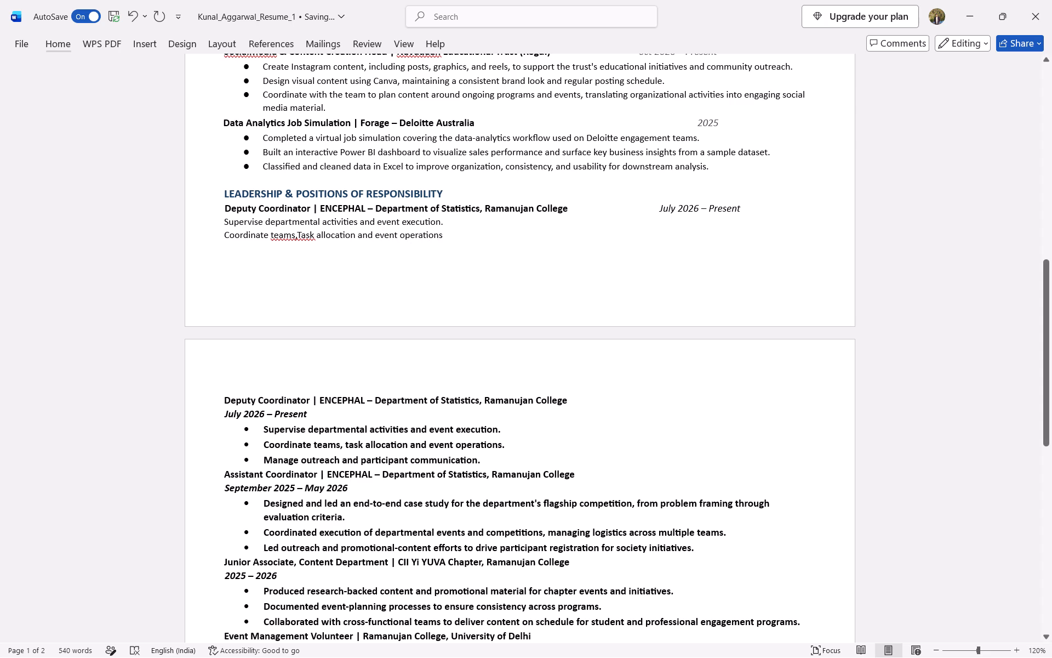
left_click(298, 235)
left_click(294, 237)
left_click(299, 235)
key("BackSpace")
key("BackSpace")
key("BackSpace")
key("BackSpace")
key("BackSpace")
key("BackSpace")
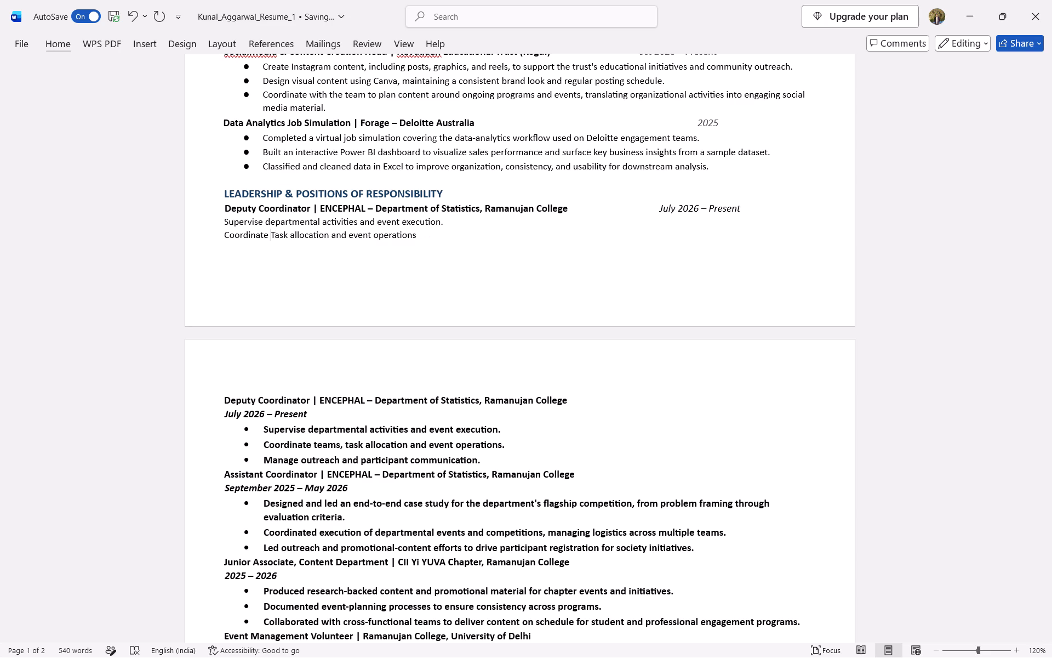
Format the two Deputy Coordinator description lines as a bulleted list.
left_click_drag(224, 220, 437, 252)
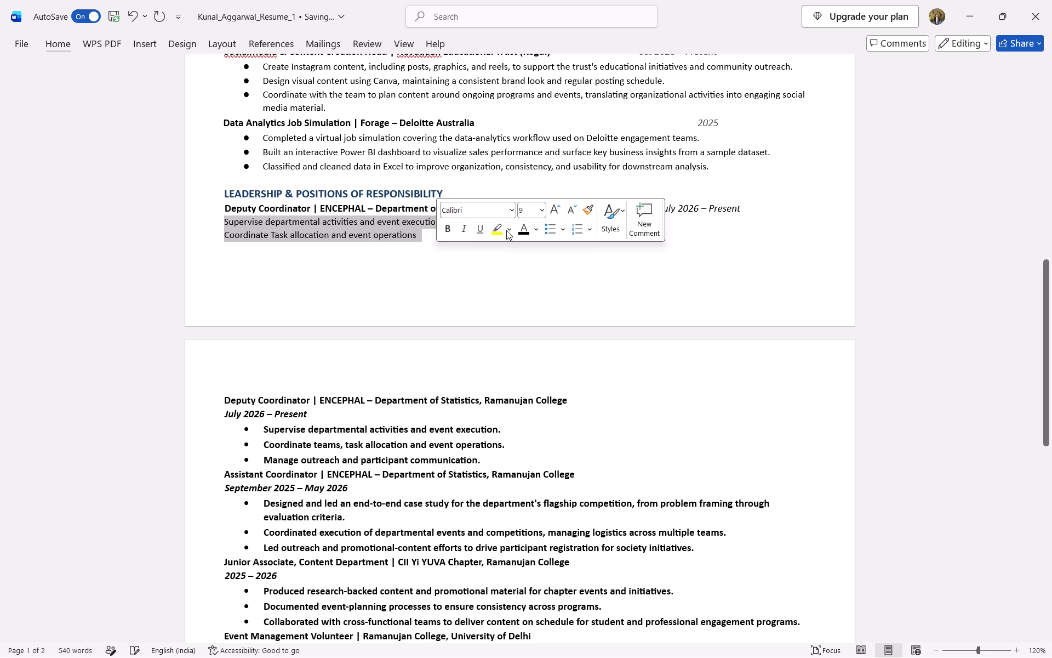
left_click(554, 234)
left_click(420, 254)
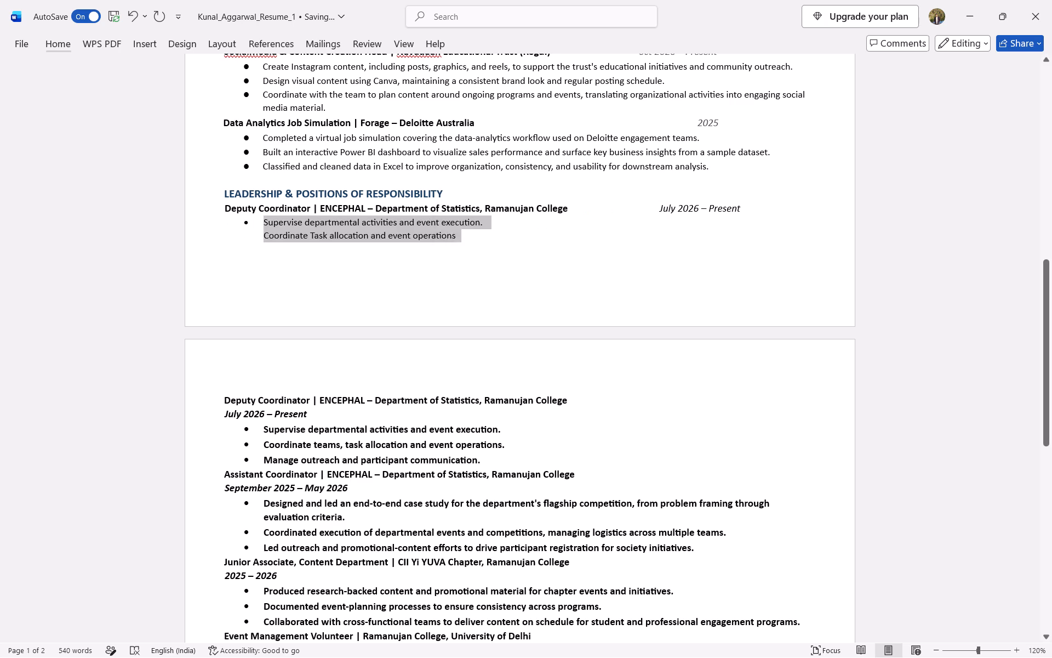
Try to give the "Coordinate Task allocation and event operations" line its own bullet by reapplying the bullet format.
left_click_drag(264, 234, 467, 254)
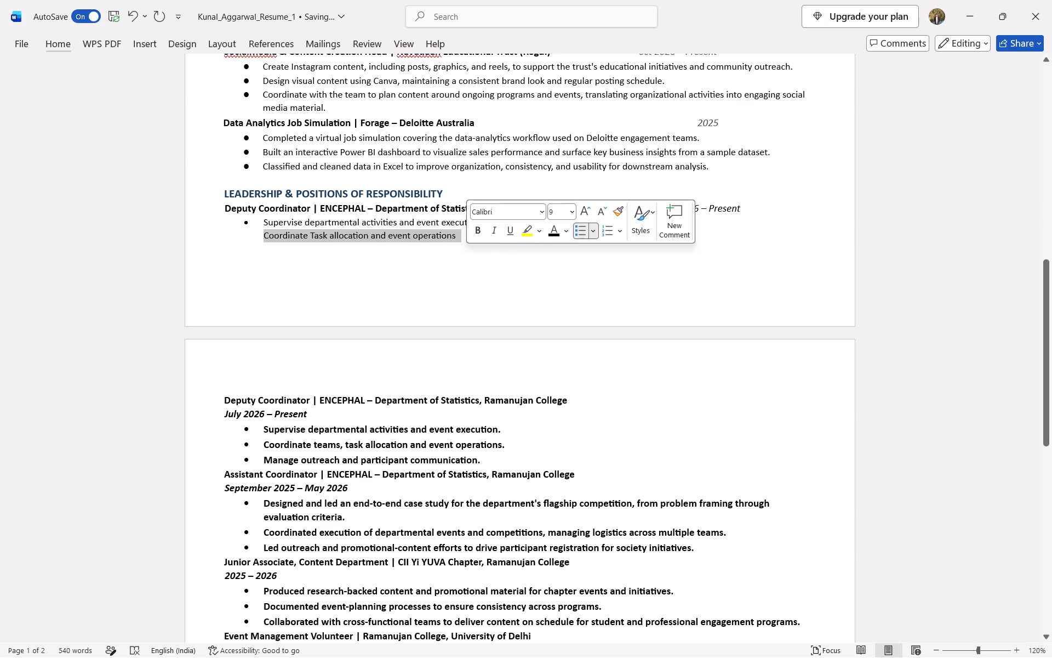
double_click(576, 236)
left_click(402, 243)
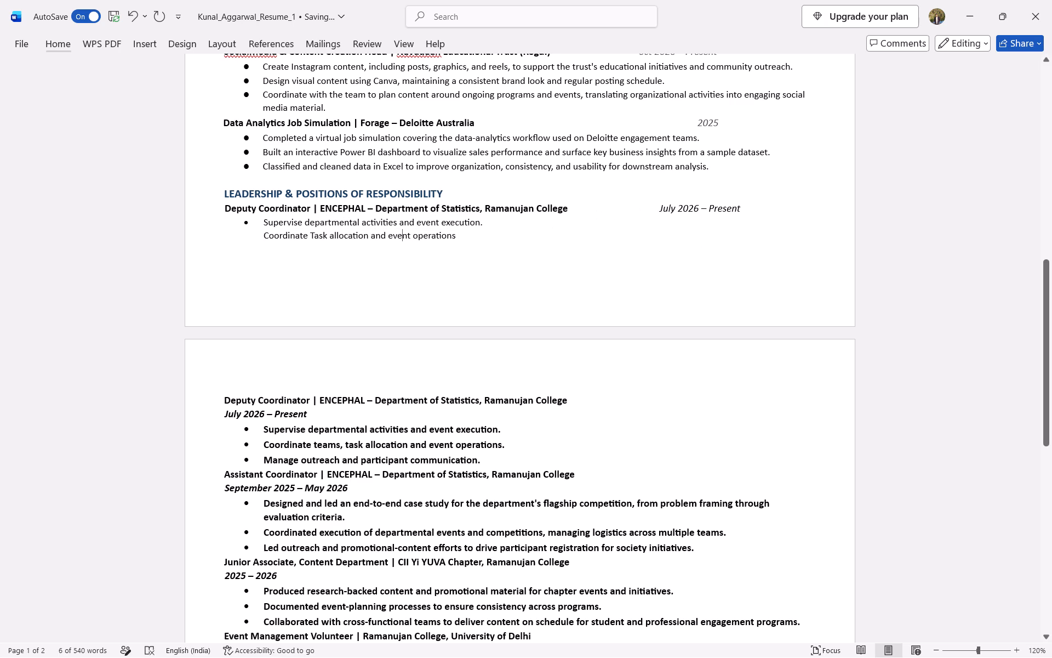
Drop the period after "event execution" and move "Coordinate Task allocation and event operations" into its own second bullet.
left_click(485, 223)
key("BackSpace")
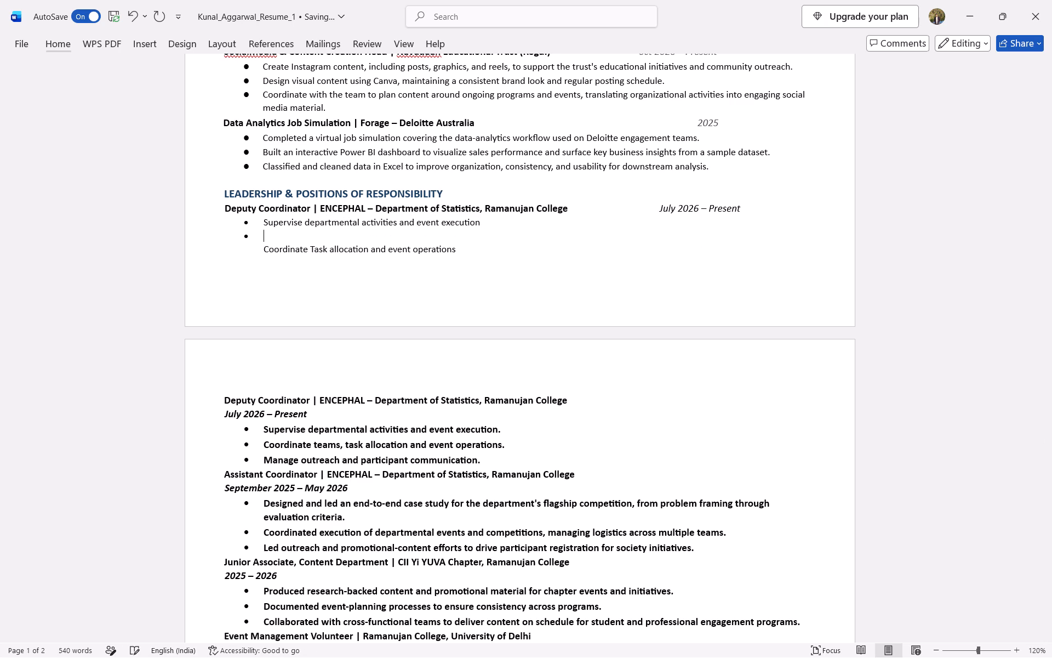
left_click_drag(465, 249, 272, 257)
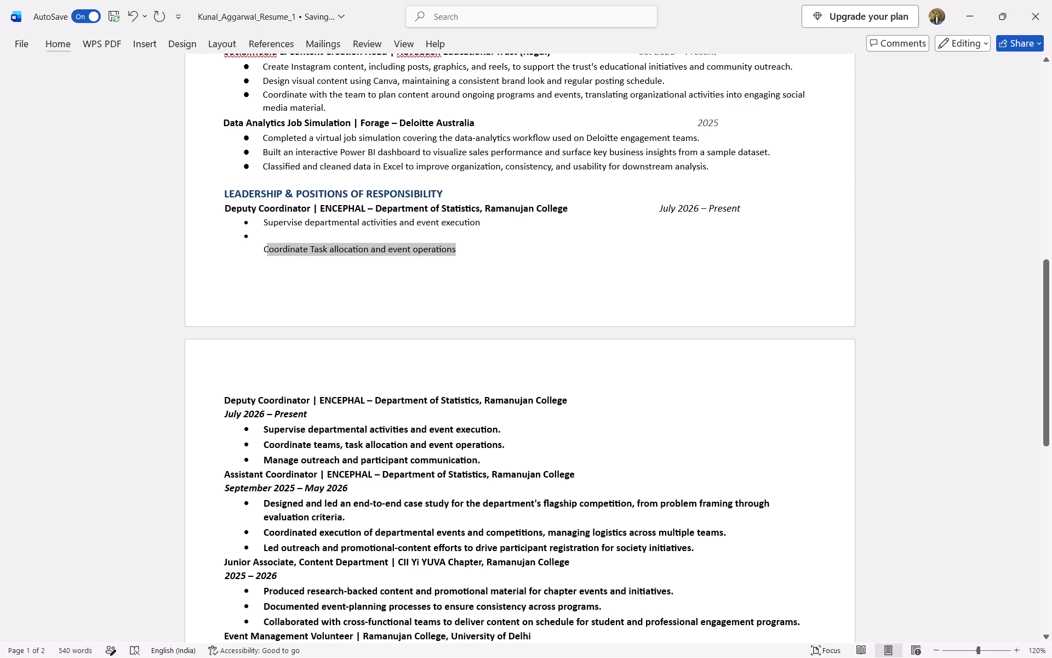
left_click_drag(272, 257, 262, 255)
key("ctrl+x")
left_click(256, 240)
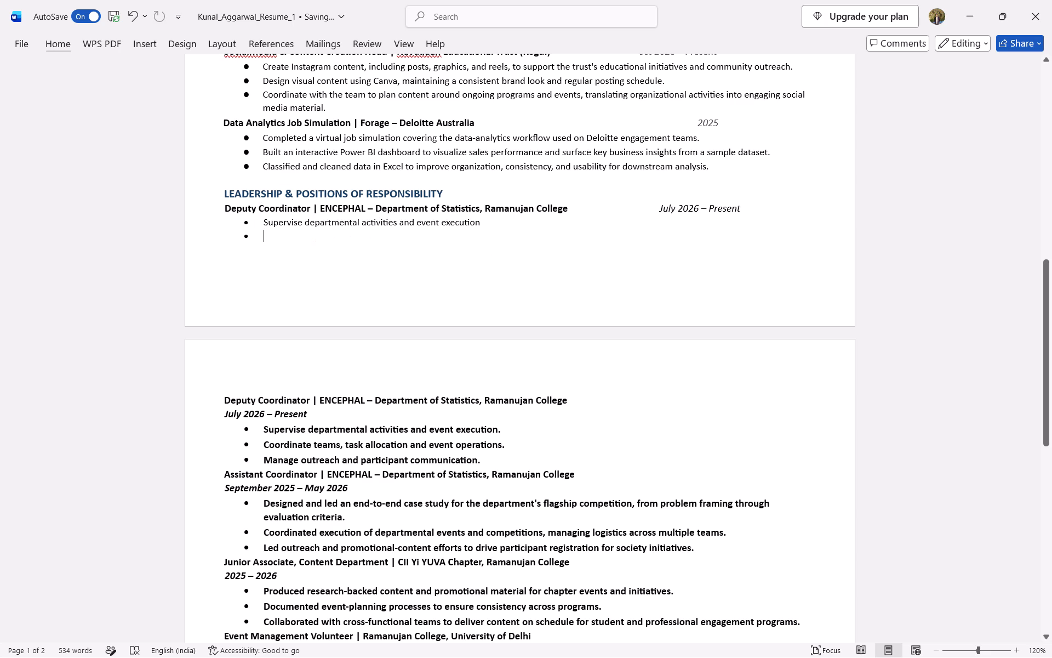
key("ctrl+v")
left_click(273, 277)
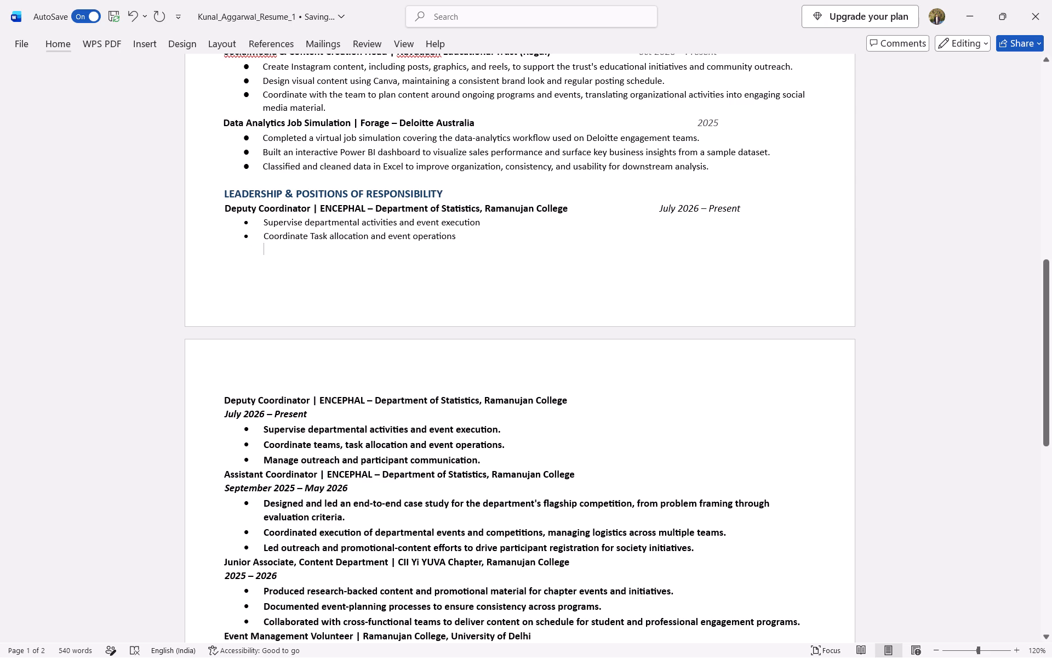
Delete the duplicate Deputy Coordinator title, its date and the "Supervise departmental activities" bullet from the second page.
scroll(273, 282, "up", 1)
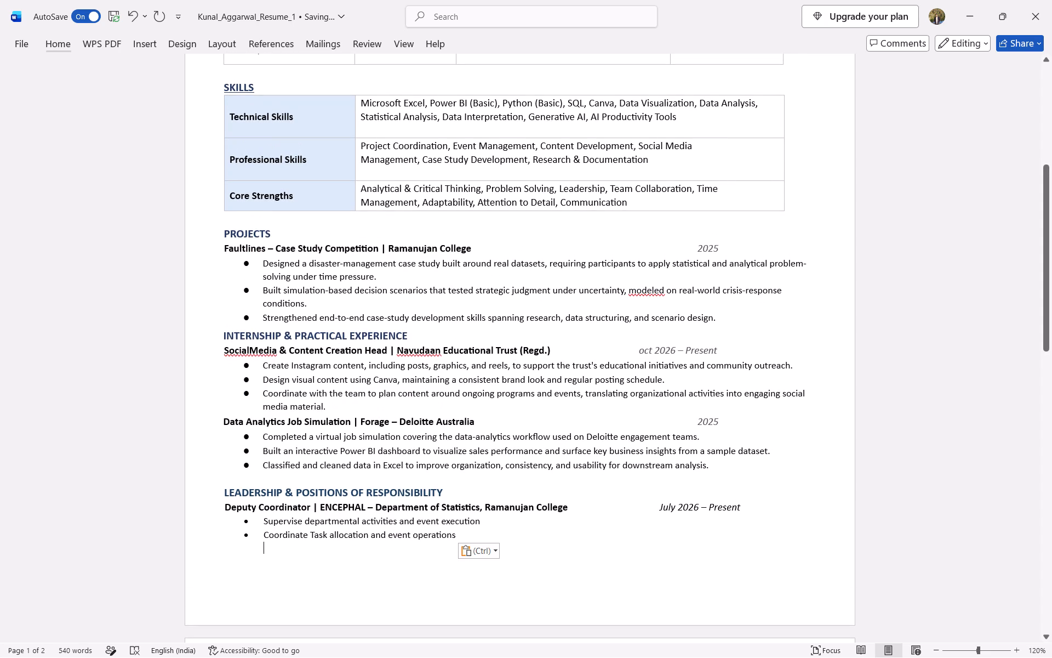
scroll(273, 283, "up", 3)
scroll(273, 283, "down", 5, "ctrl")
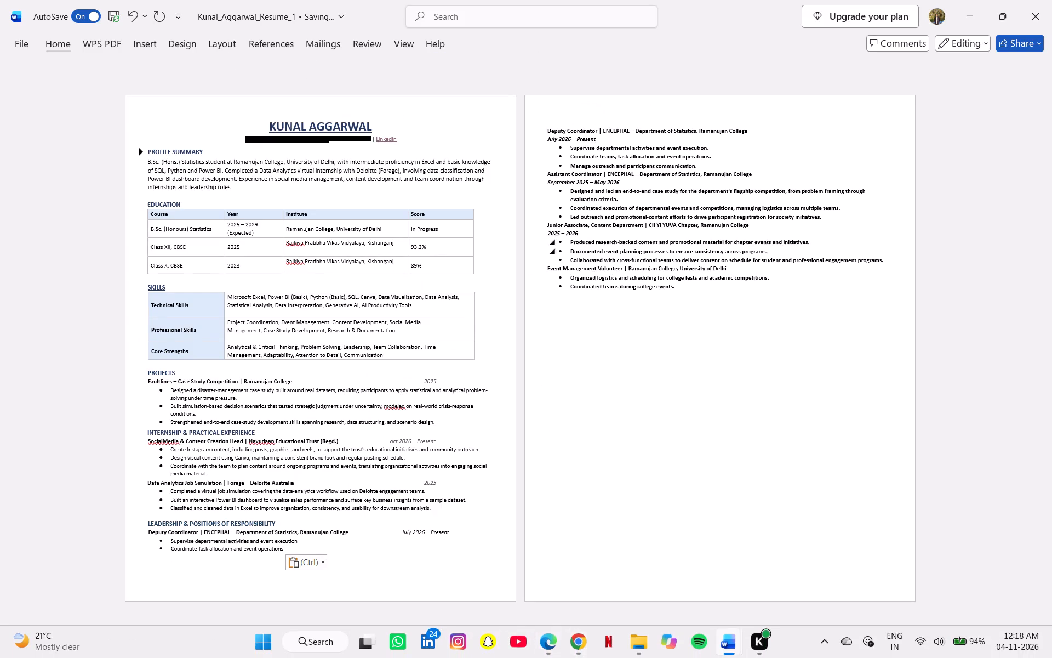
left_click_drag(715, 151, 545, 133)
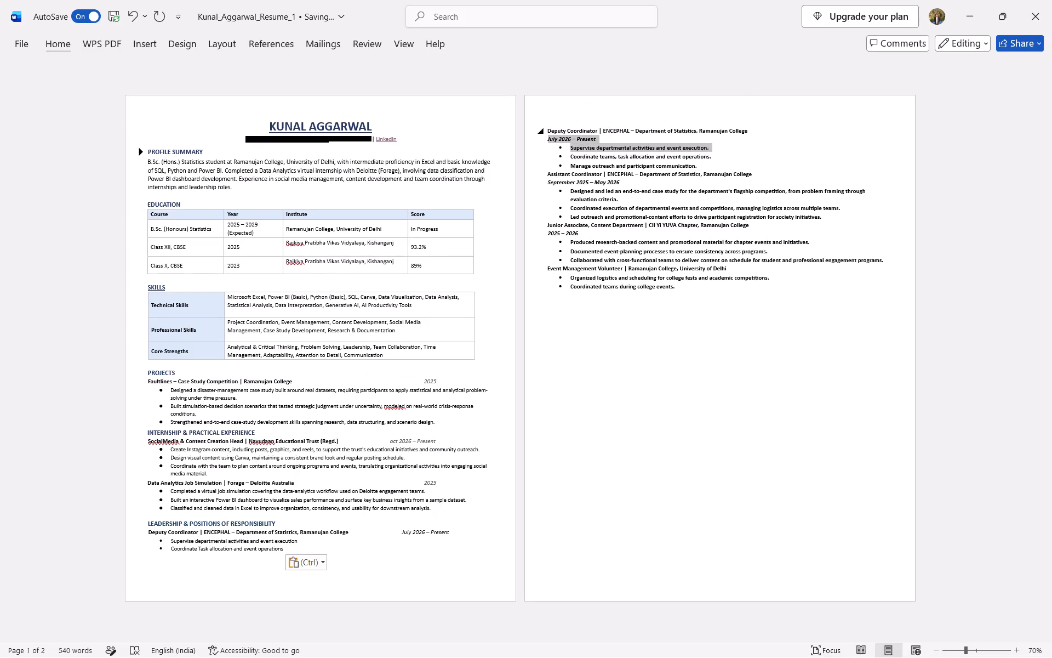
left_click_drag(545, 133, 544, 133)
key("BackSpace")
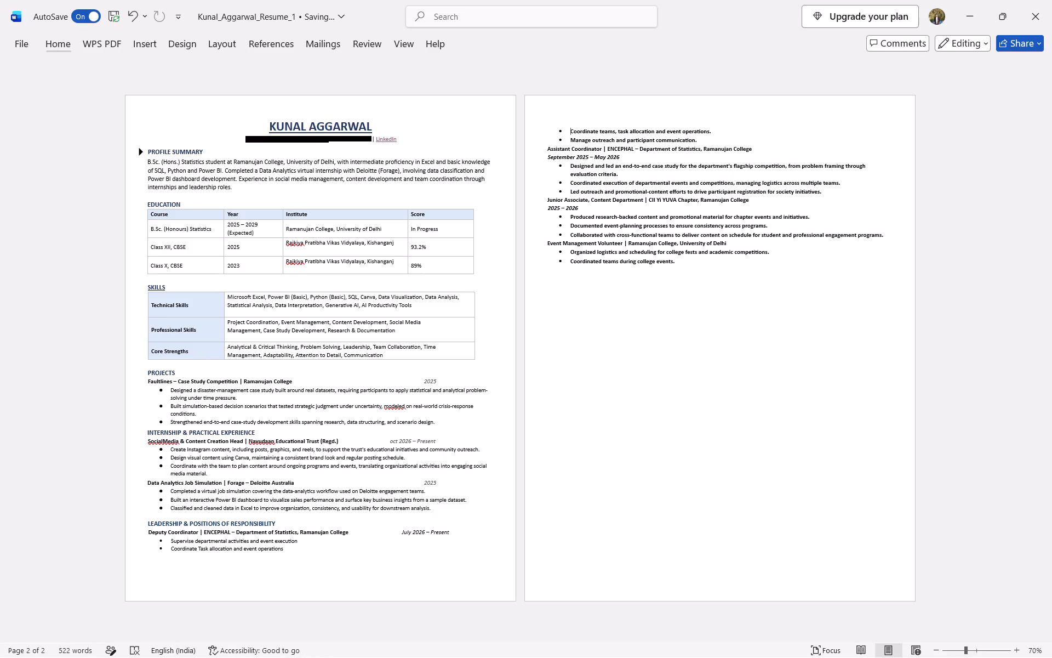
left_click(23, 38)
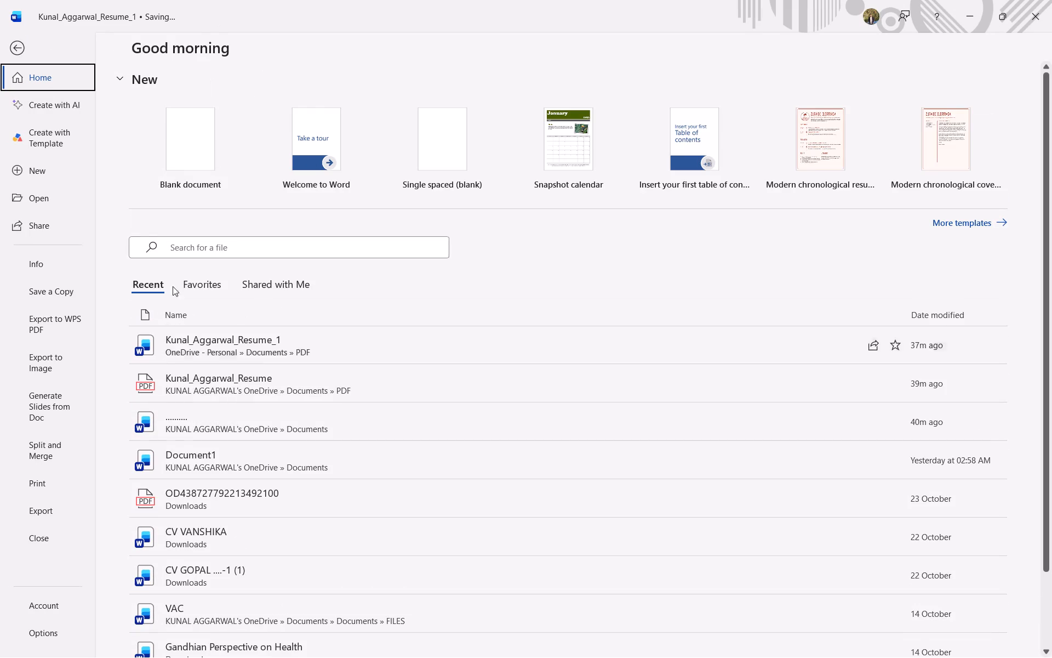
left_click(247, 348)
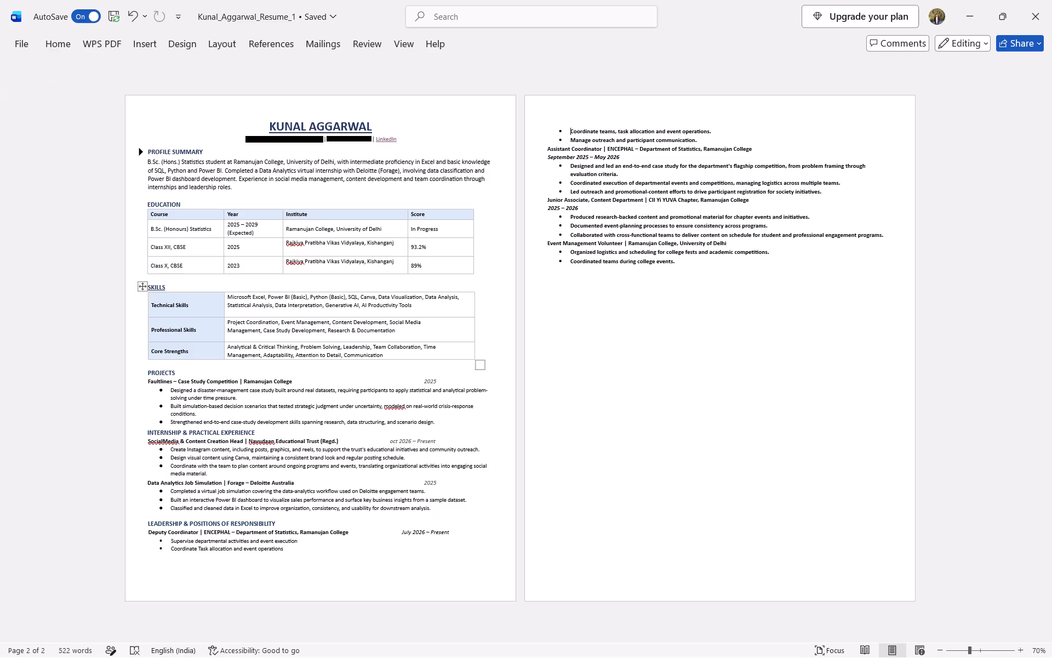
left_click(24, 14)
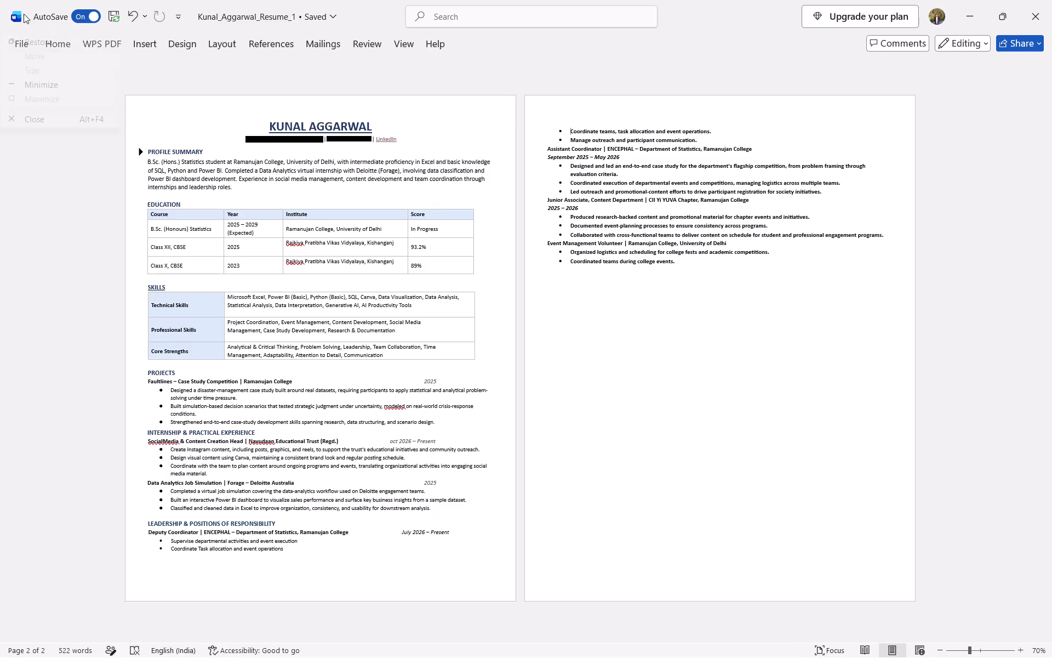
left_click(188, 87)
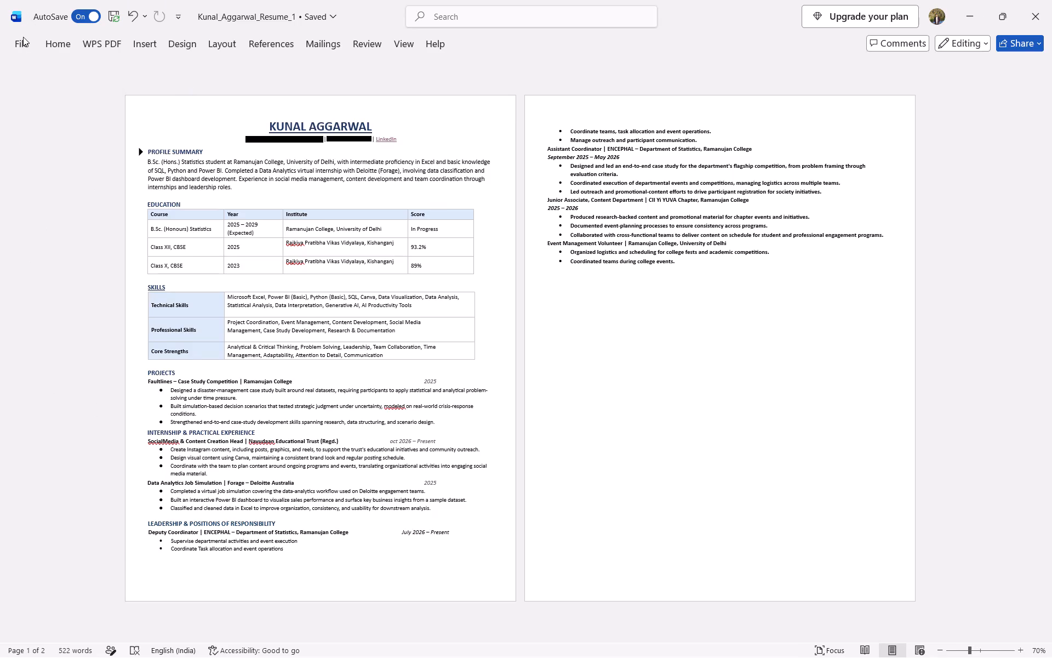
Save a copy of the résumé as a PDF in the Documents > PDF folder, keeping the same file name.
left_click(23, 37)
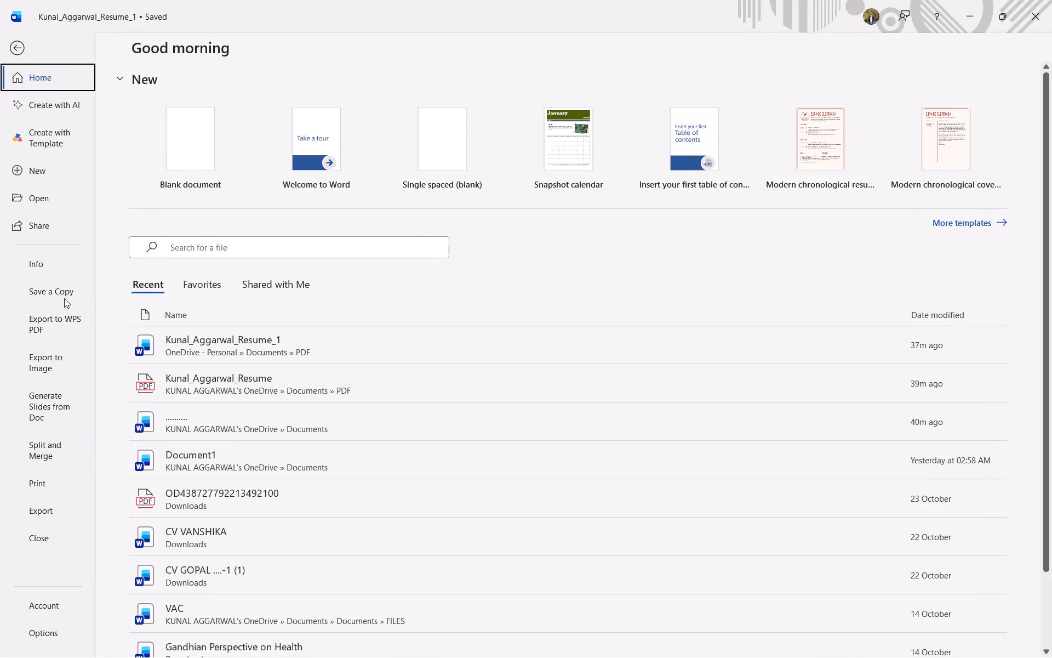
left_click(64, 298)
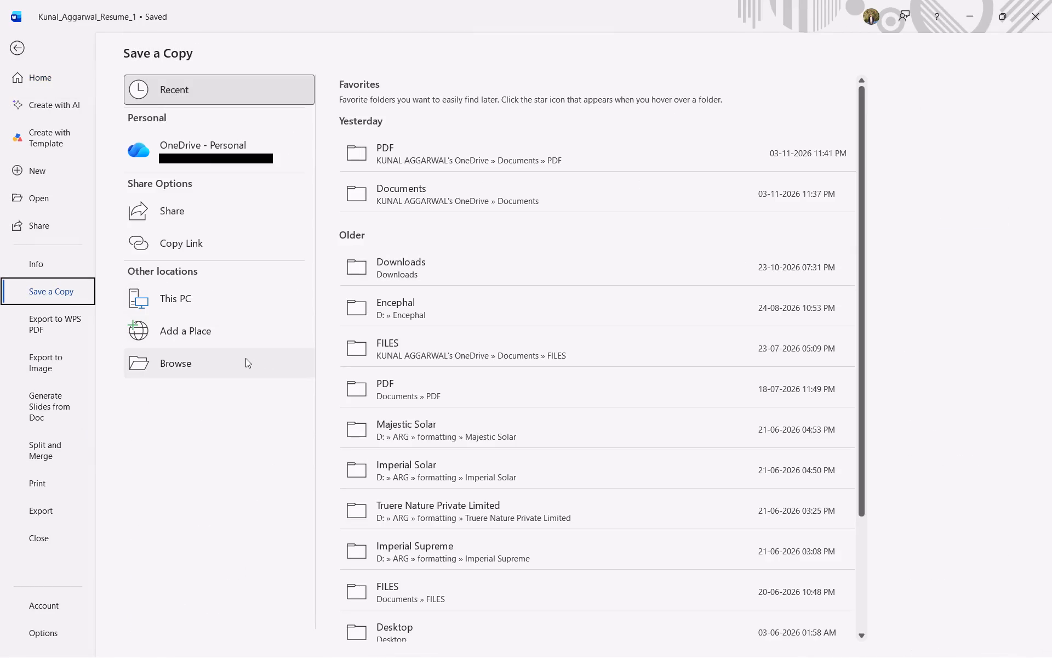
left_click(245, 358)
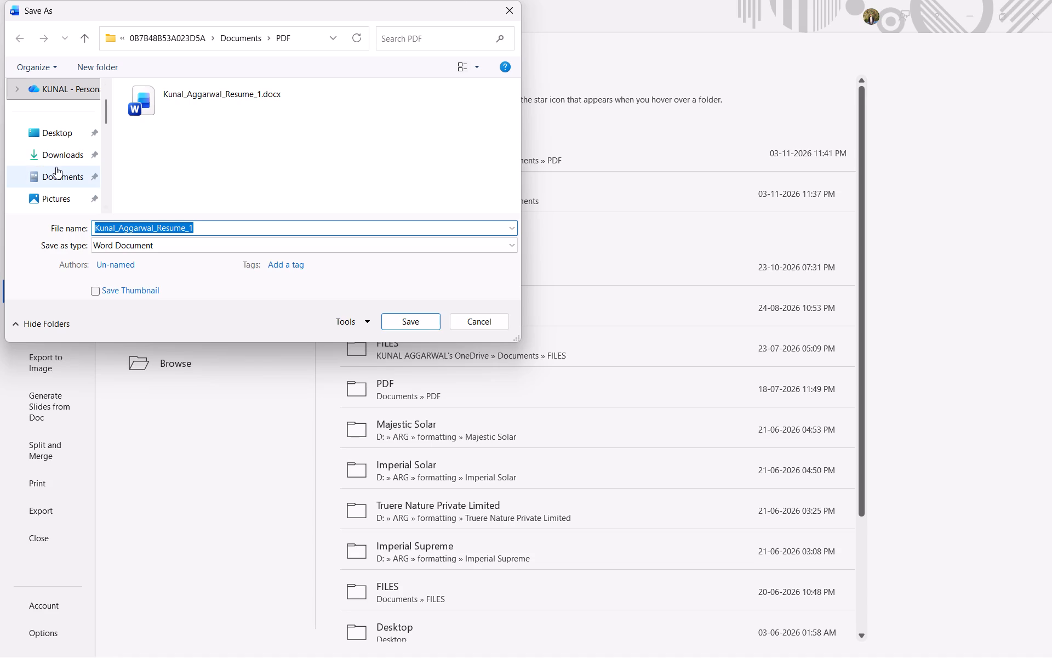
left_click(56, 167)
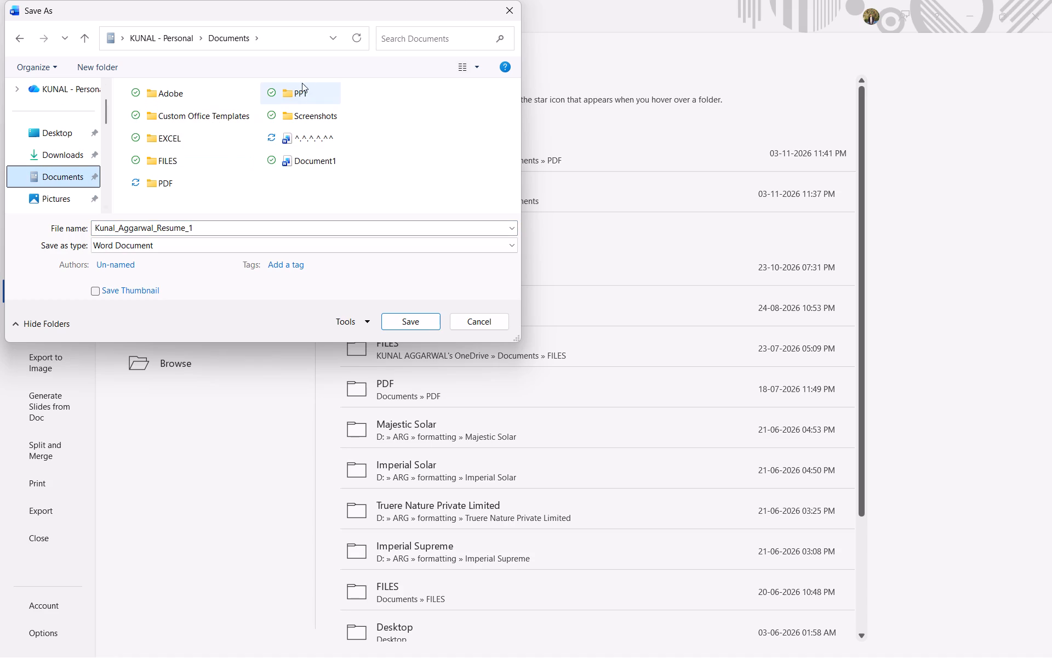
double_click(169, 177)
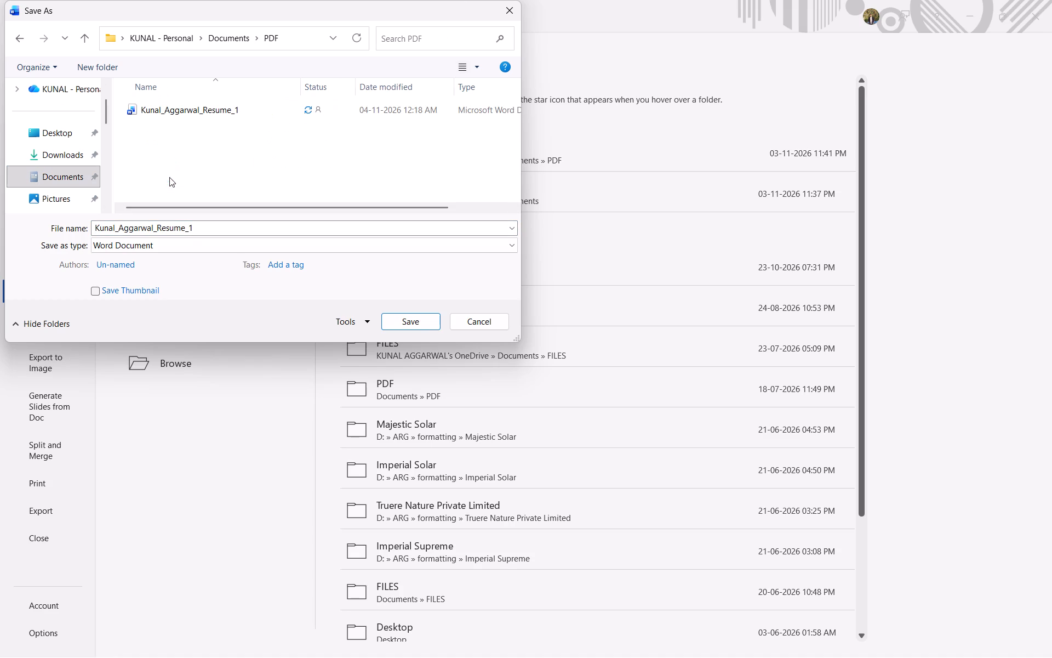
left_click(365, 237)
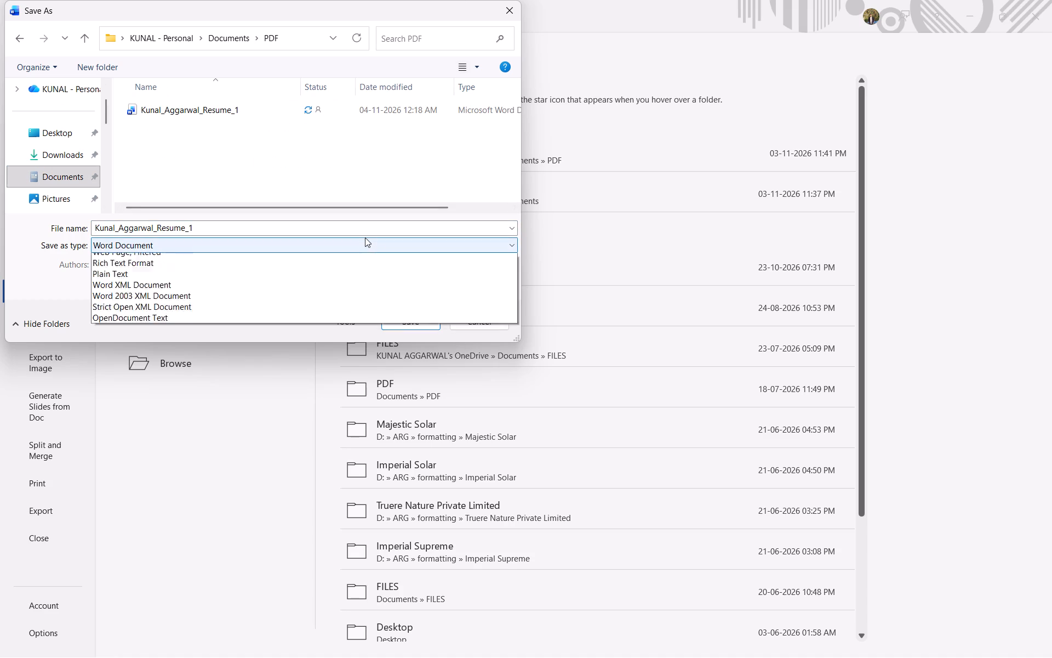
left_click(187, 322)
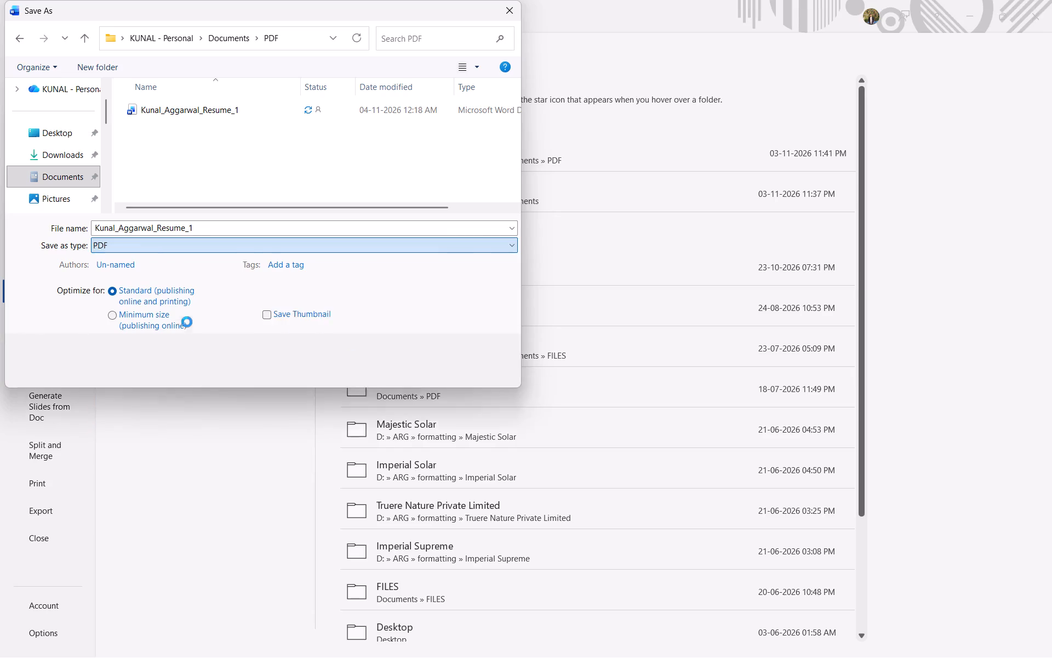
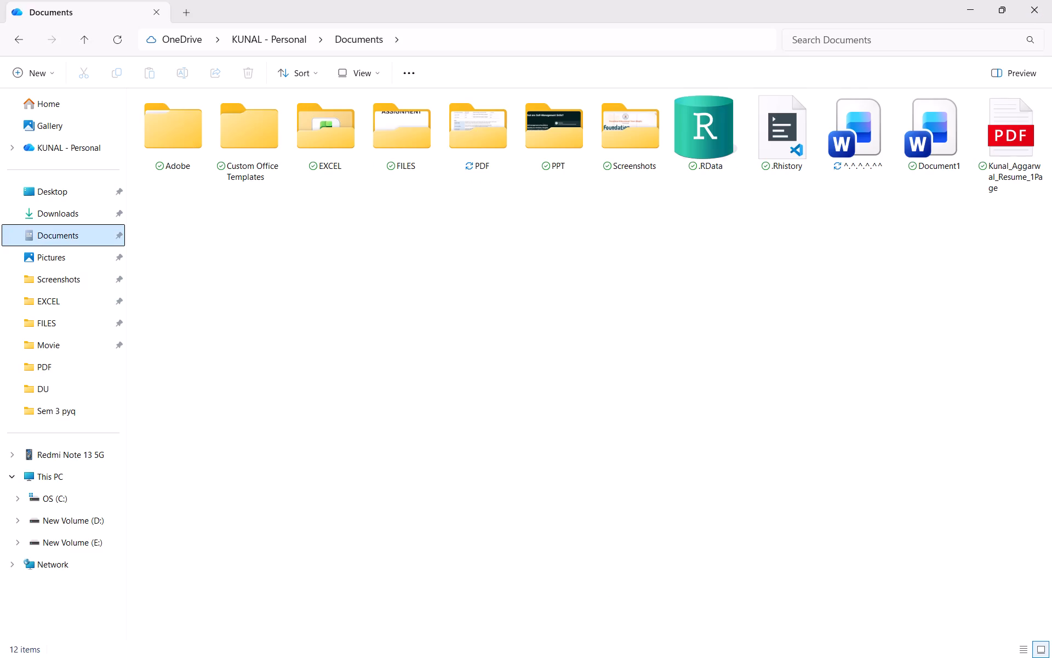
double_click(1013, 124)
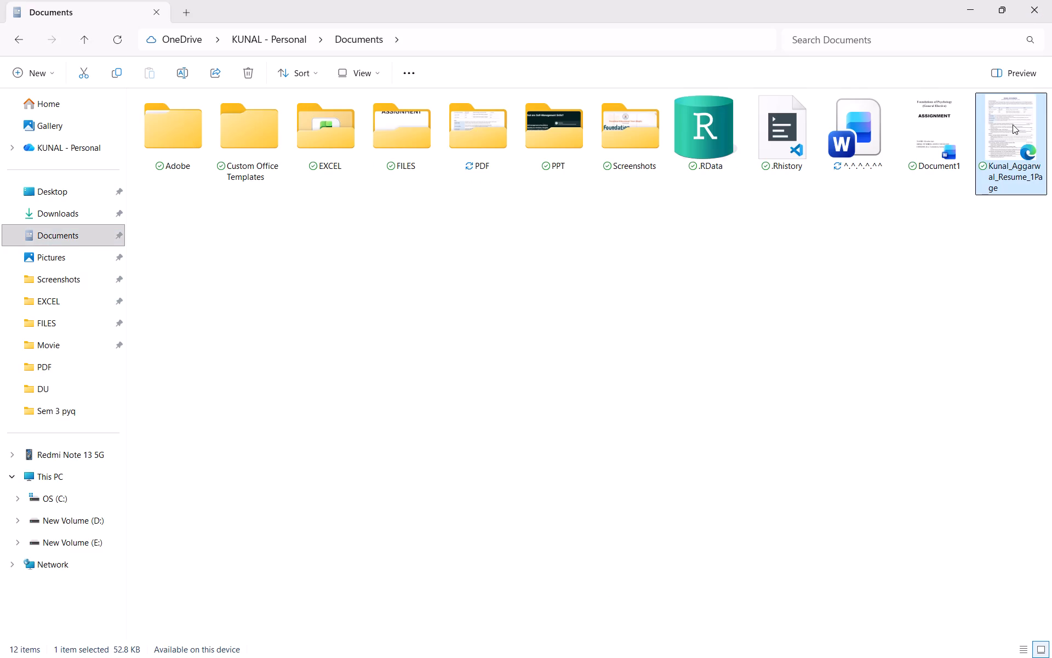
double_click(997, 140)
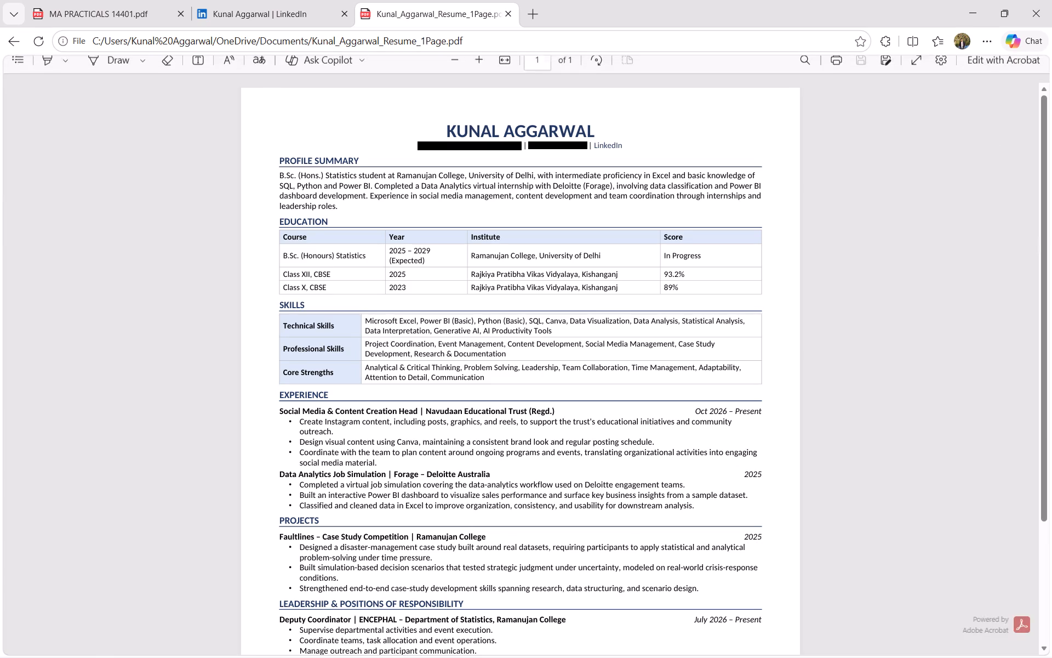
Test the résumé's LinkedIn hyperlink, return to the PDF to review the whole page, and close the browser window.
left_click(610, 149)
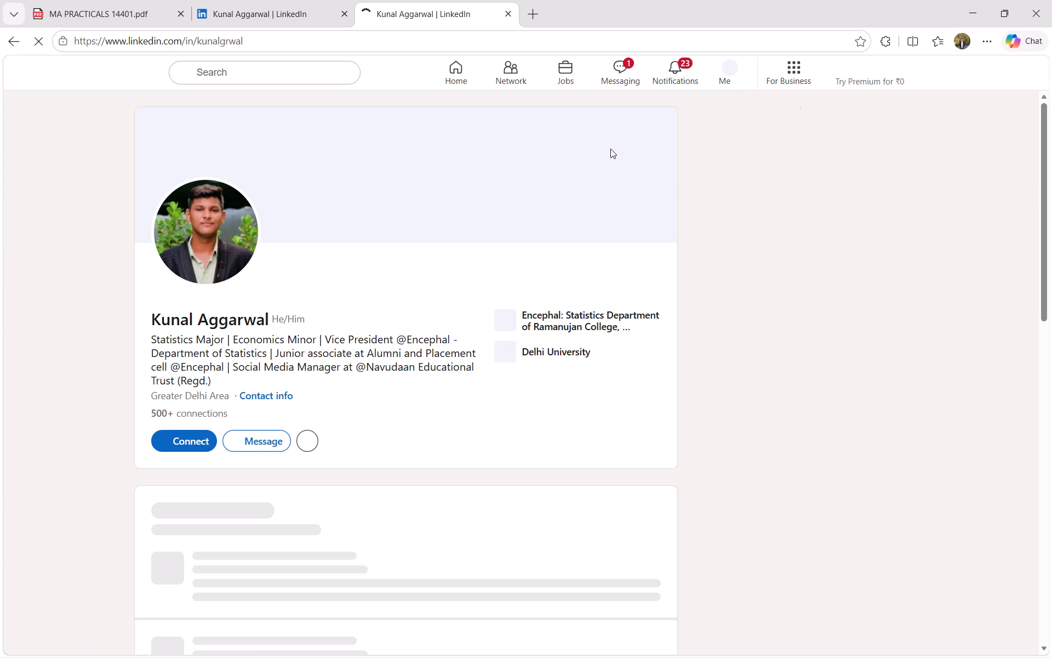
scroll(610, 149, "right", 9)
scroll(505, 330, "down", 1)
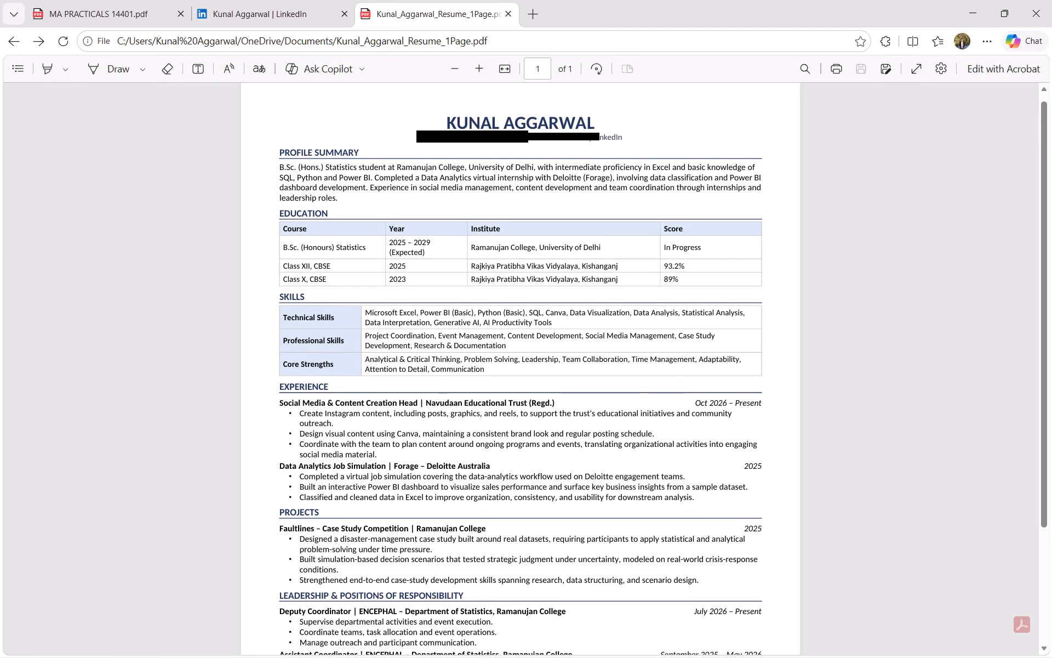
scroll(505, 330, "down", 3)
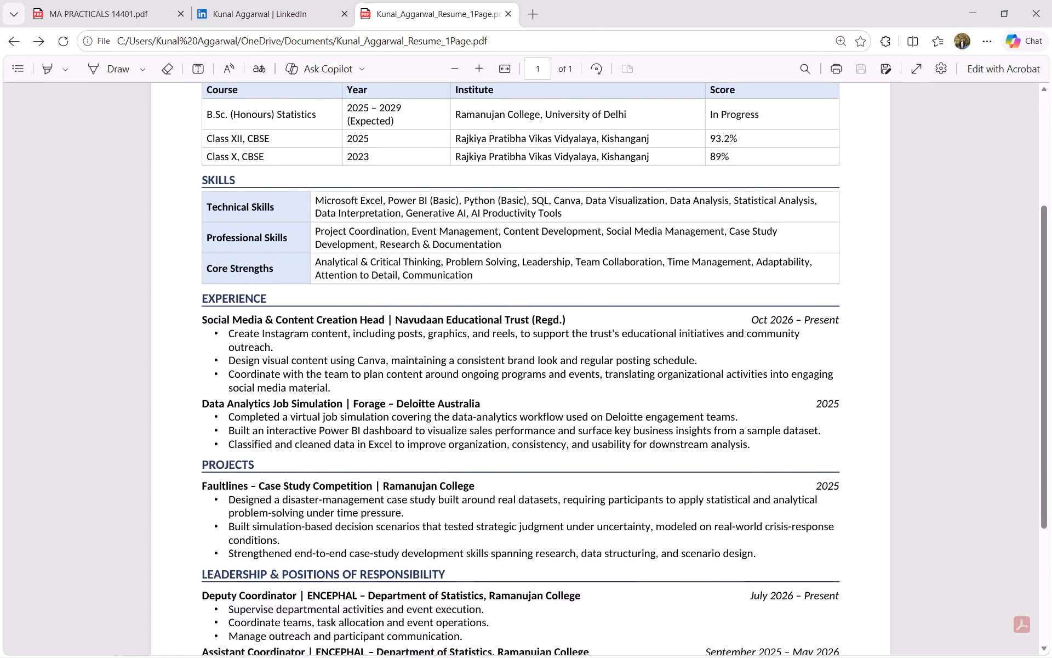
scroll(505, 330, "down", 3)
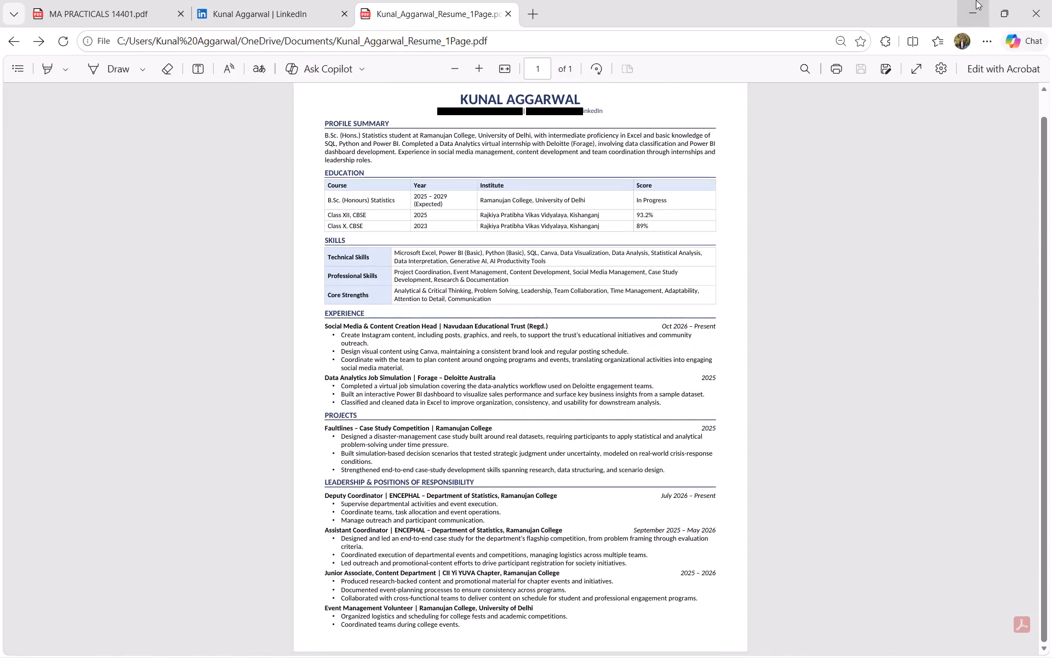
left_click(1032, 0)
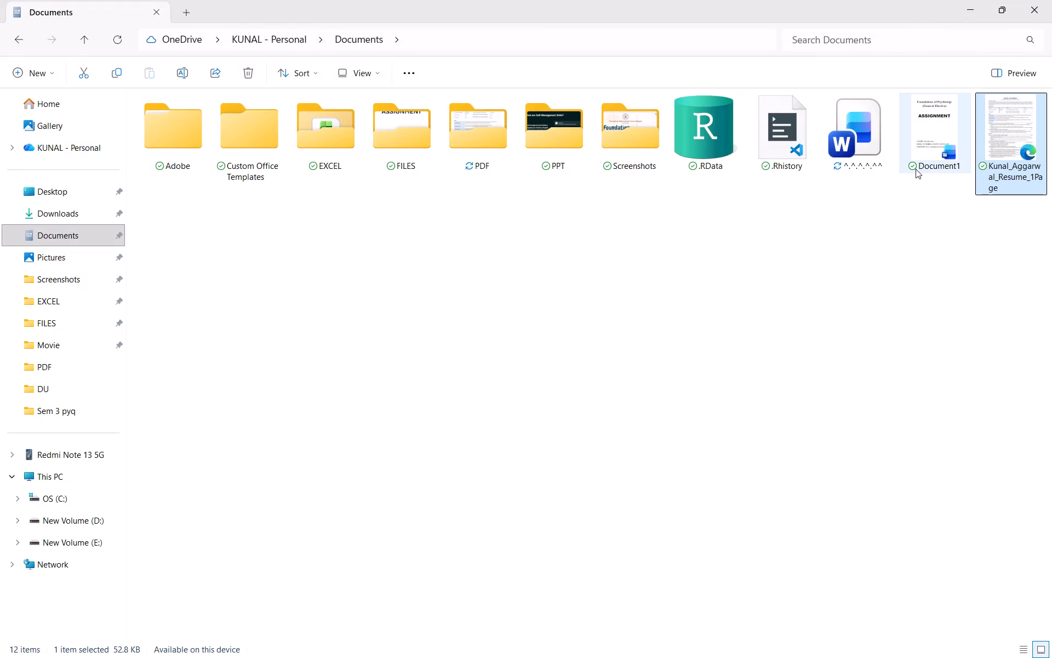
Delete the two Word documents from the Documents folder, closing the open Word windows to release the file in use.
left_click_drag(928, 240, 837, 132)
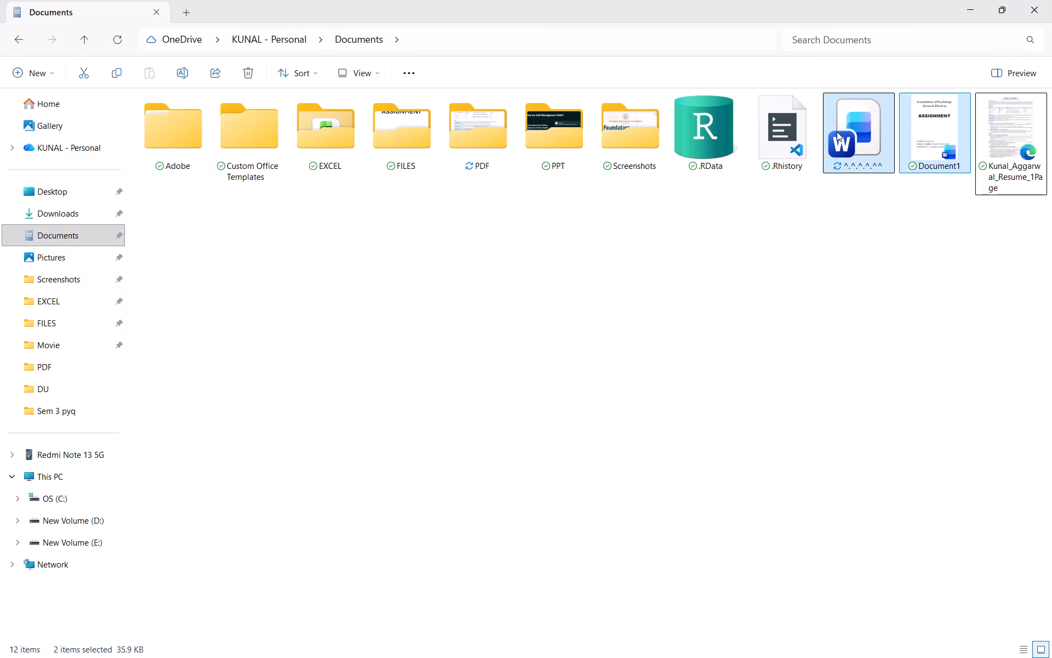
key("Delete")
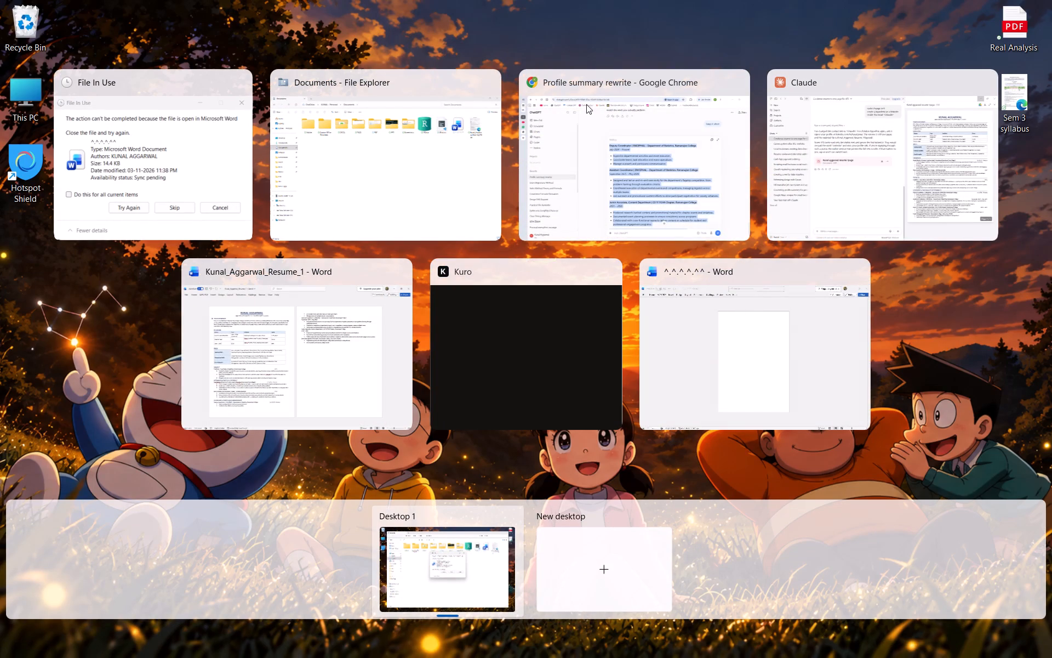
left_click(407, 265)
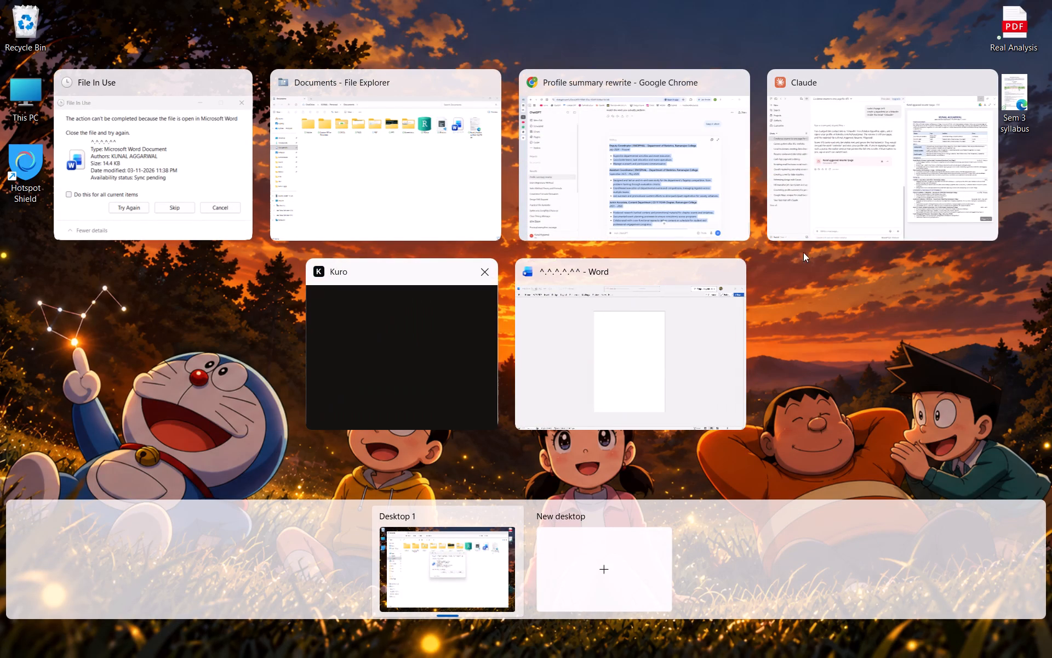
left_click(742, 270)
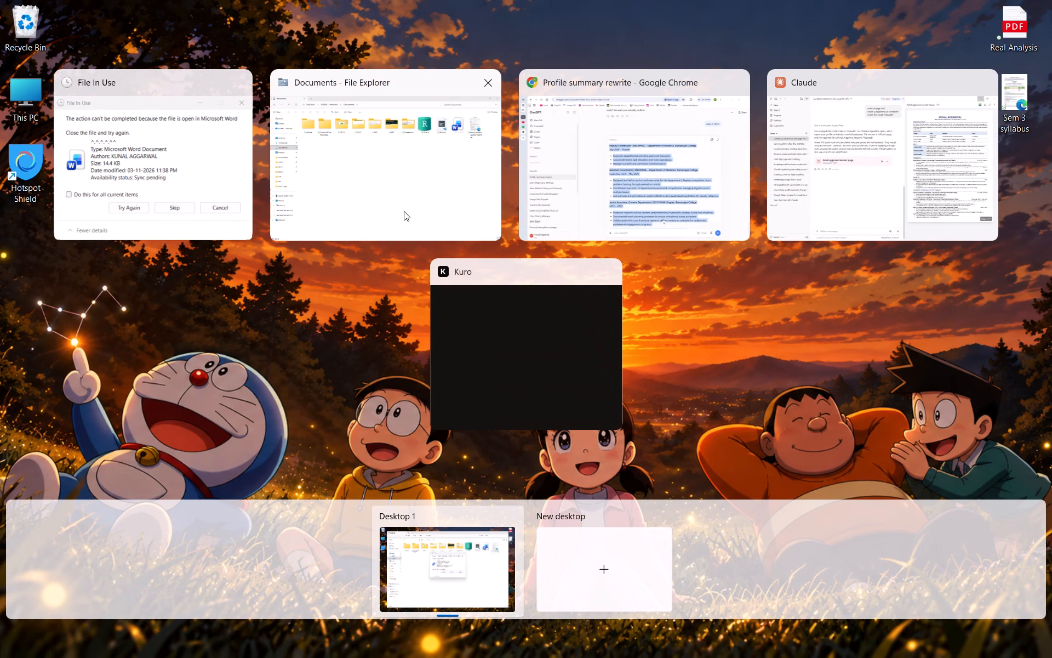
left_click(404, 211)
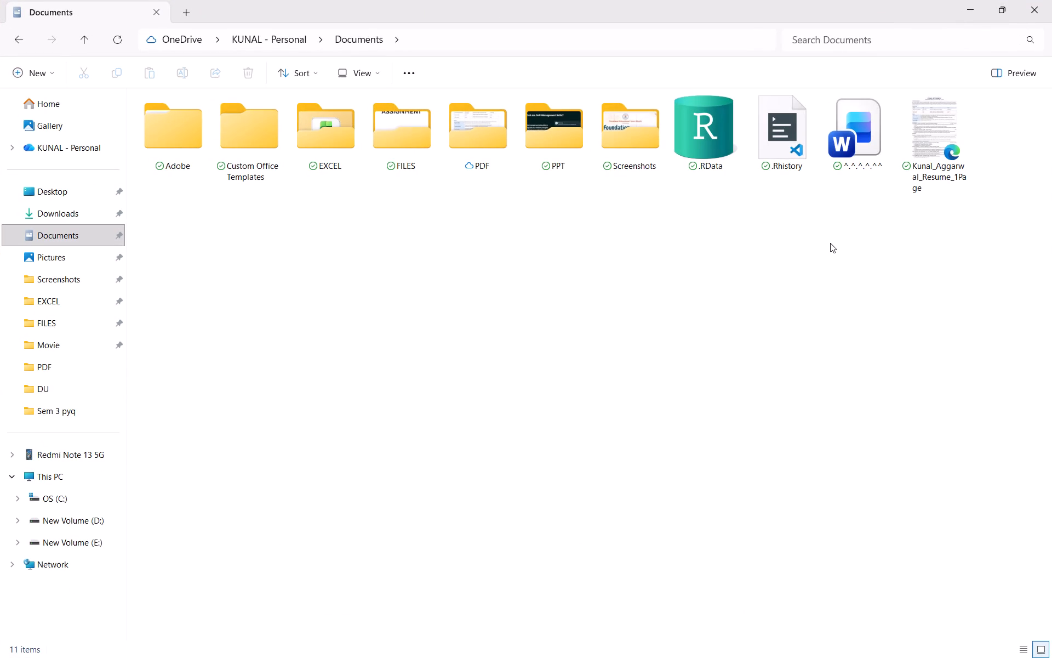
left_click_drag(830, 243, 854, 145)
key("Delete")
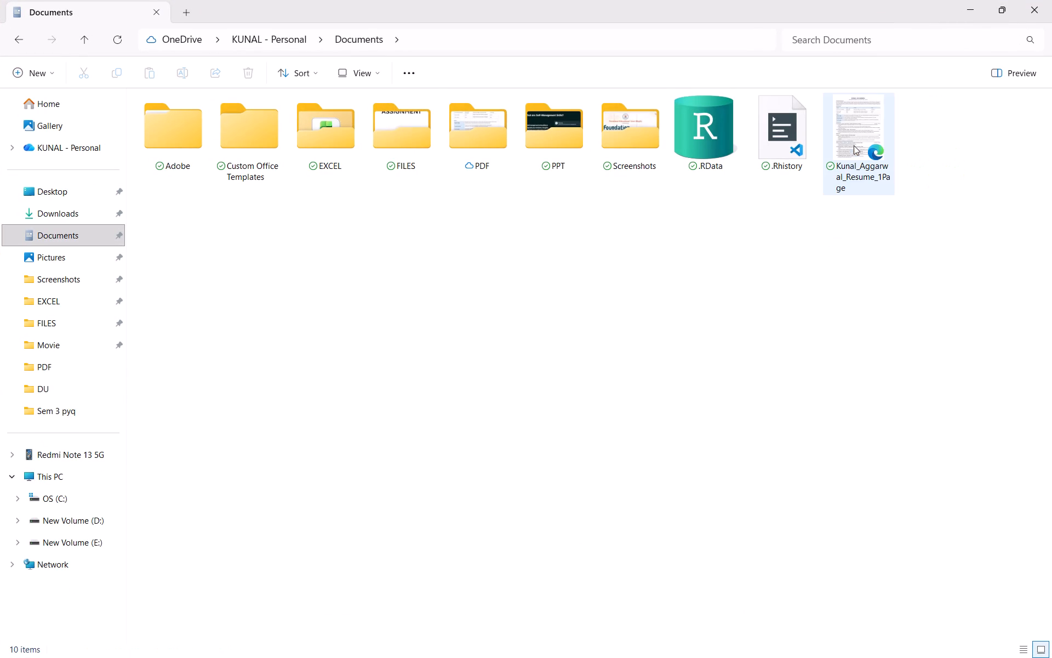
Delete Niharika's assignment, SEM -1 RESULT (ODRISHA), sem- 3 Timetable, VAC, VAC assignment and every résumé PDF except the (gd) one from the PDF folder.
double_click(479, 120)
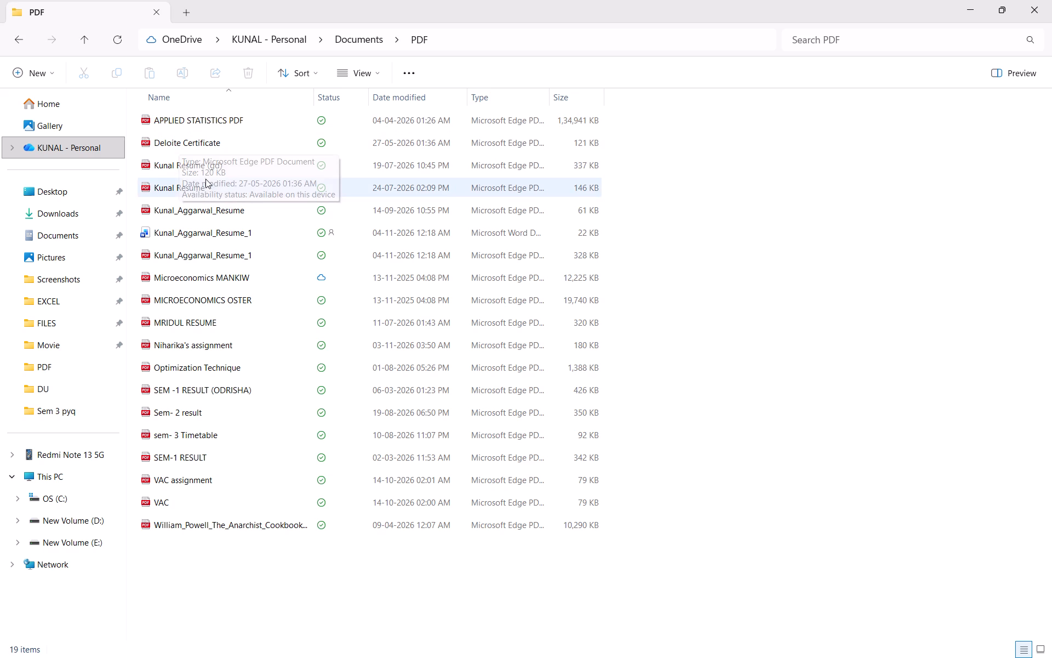
left_click(210, 194, "ctrl")
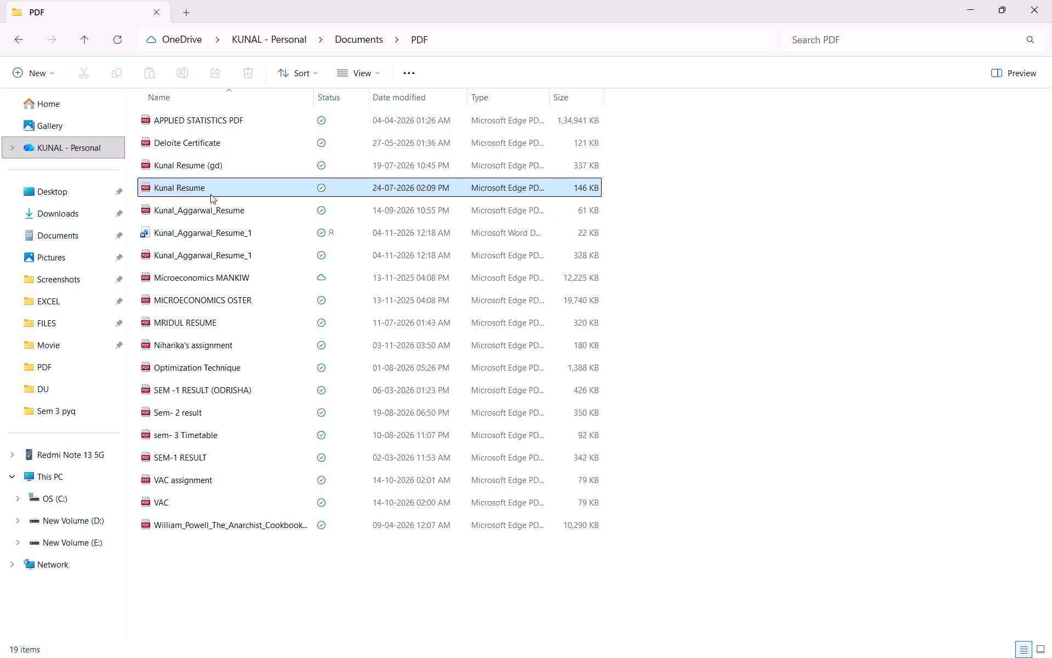
left_click(212, 206, "ctrl")
left_click(211, 227, "ctrl")
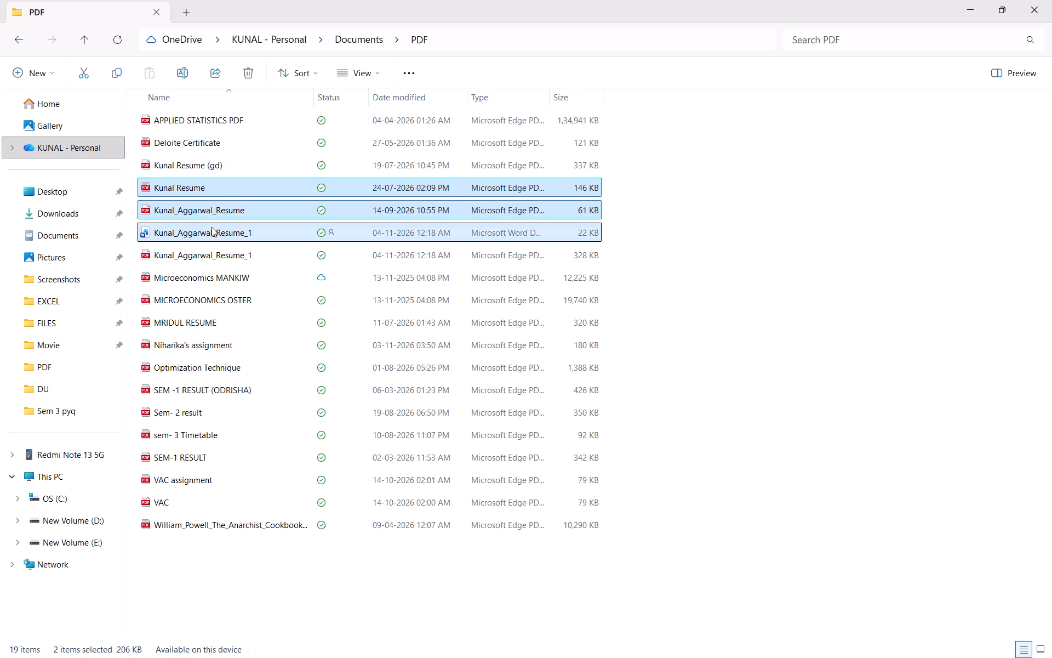
left_click(211, 227, "ctrl")
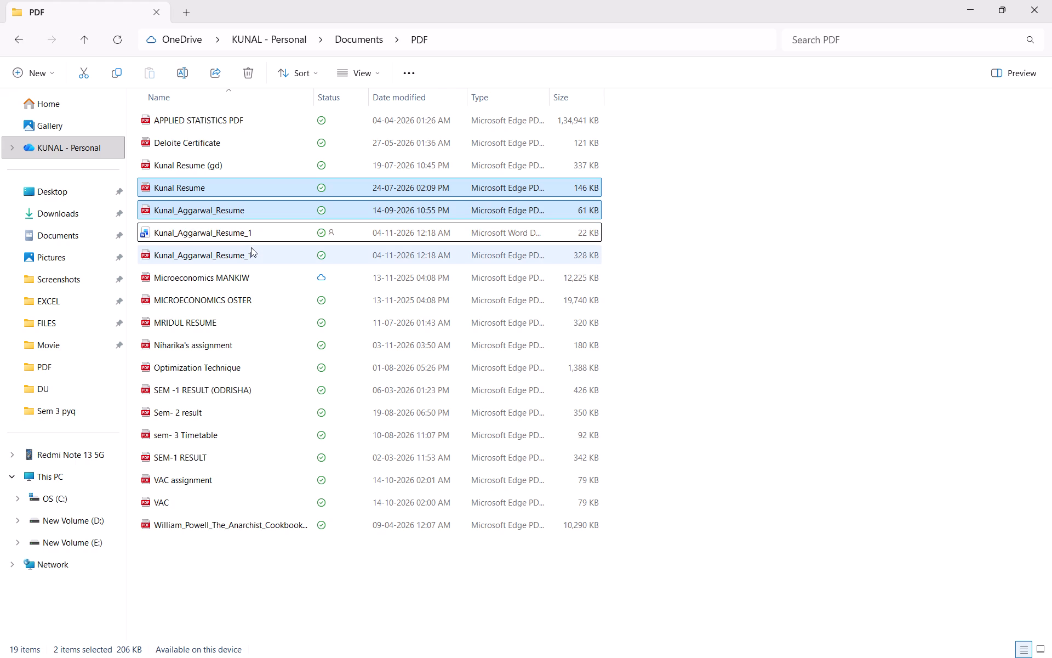
left_click(251, 247, "ctrl")
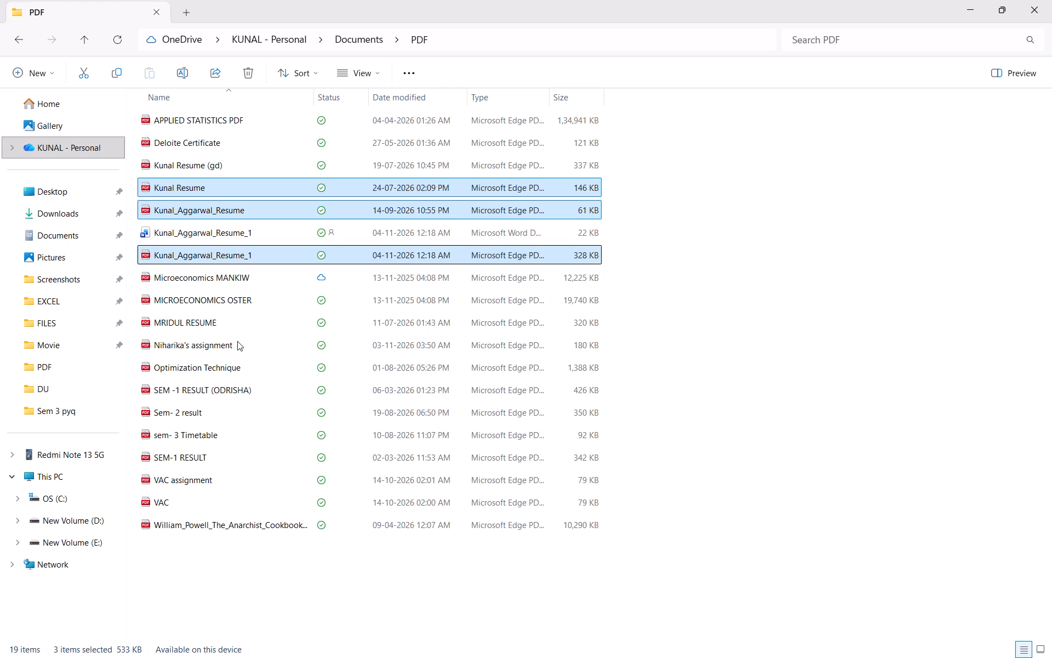
left_click(244, 327, "ctrl")
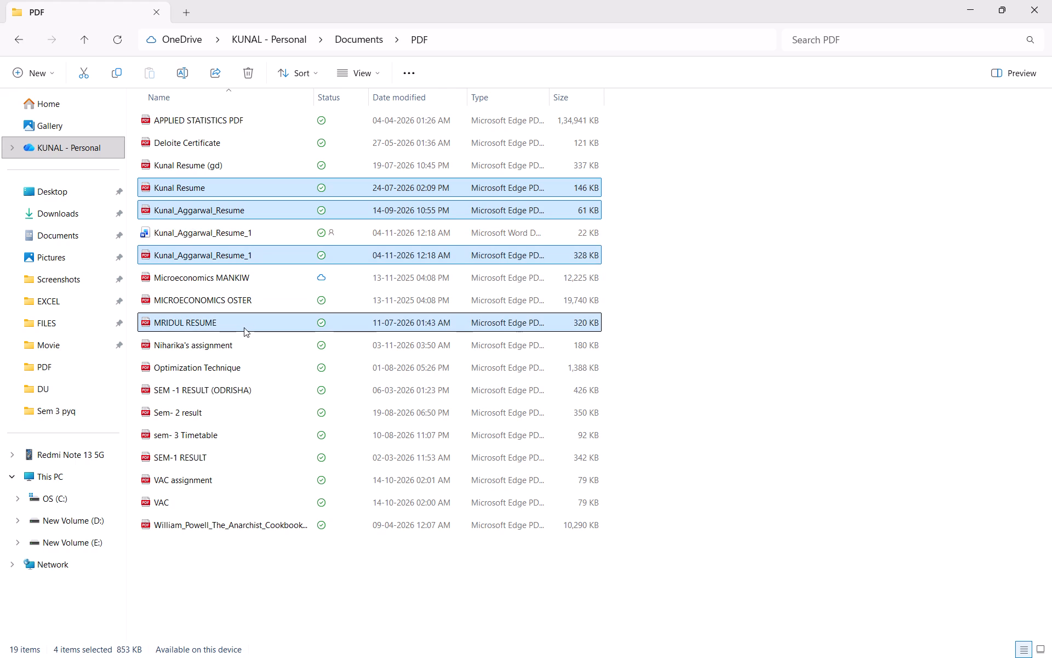
left_click(211, 351, "ctrl")
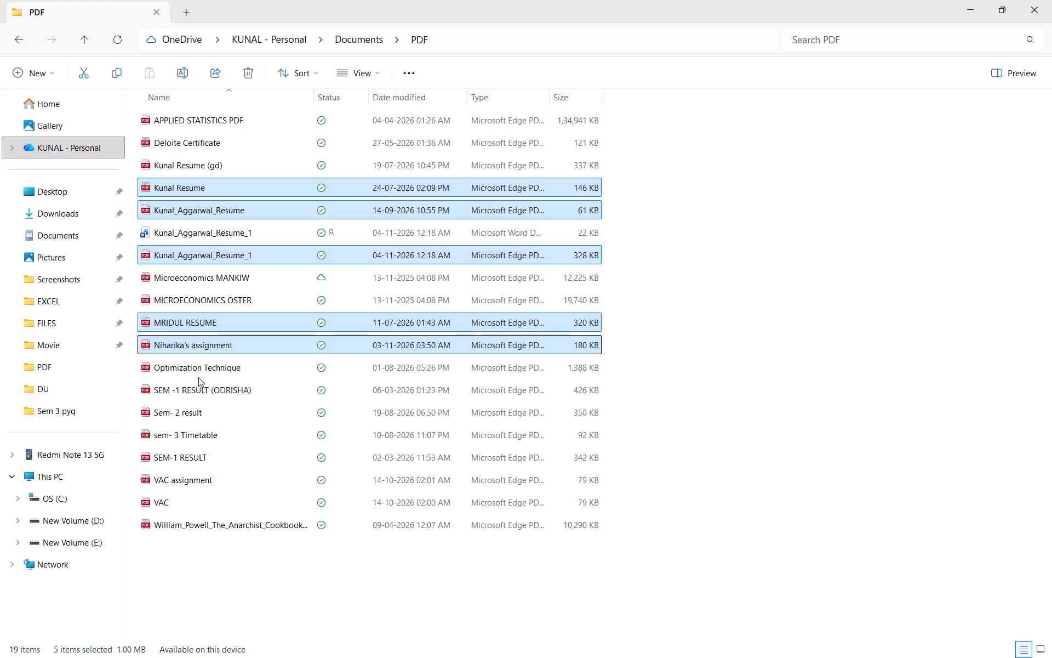
left_click(220, 395, "ctrl")
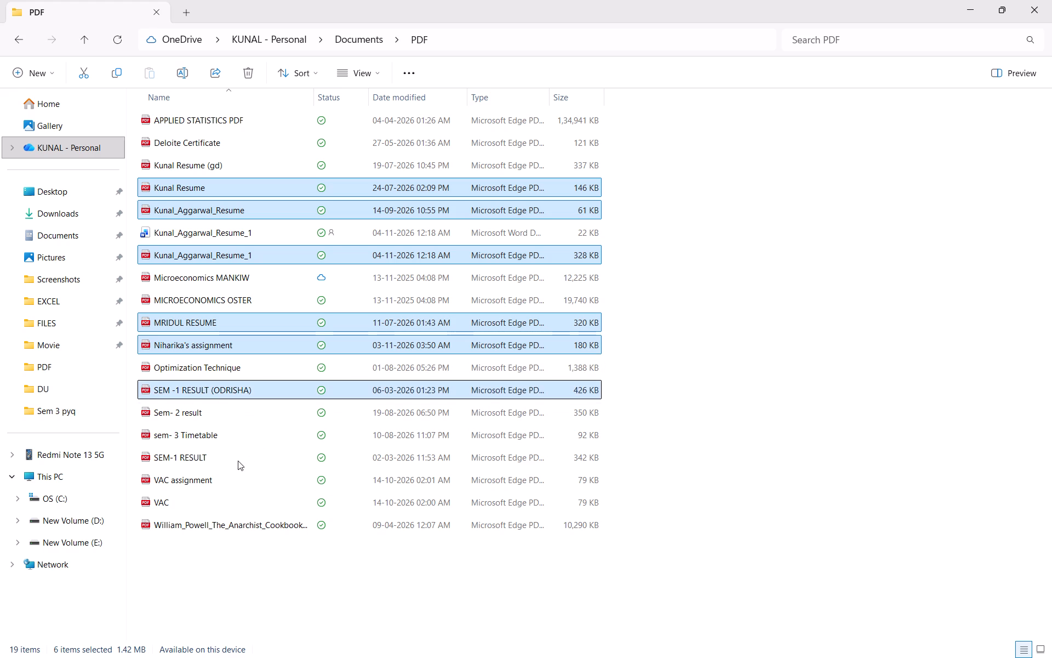
left_click(238, 441, "ctrl")
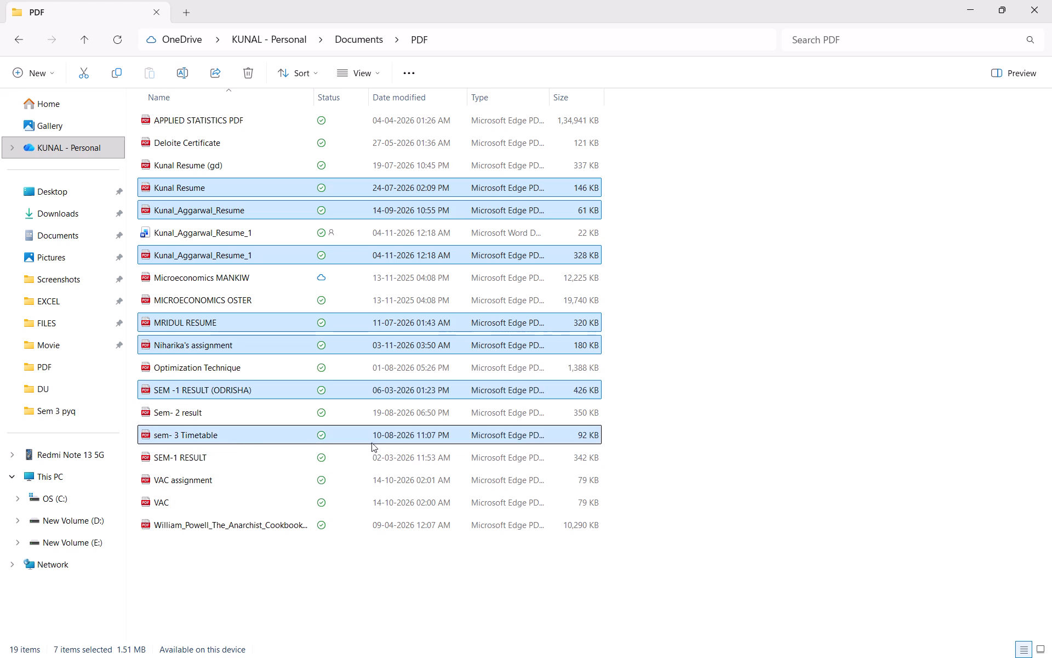
left_click(216, 481, "ctrl")
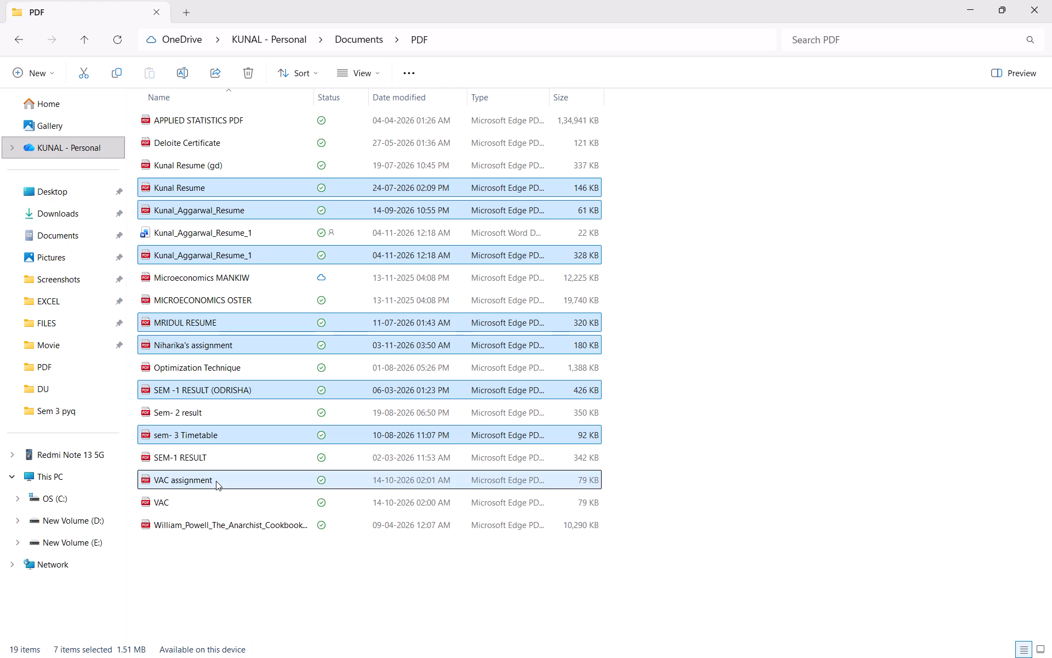
left_click(197, 502, "ctrl")
key("Delete")
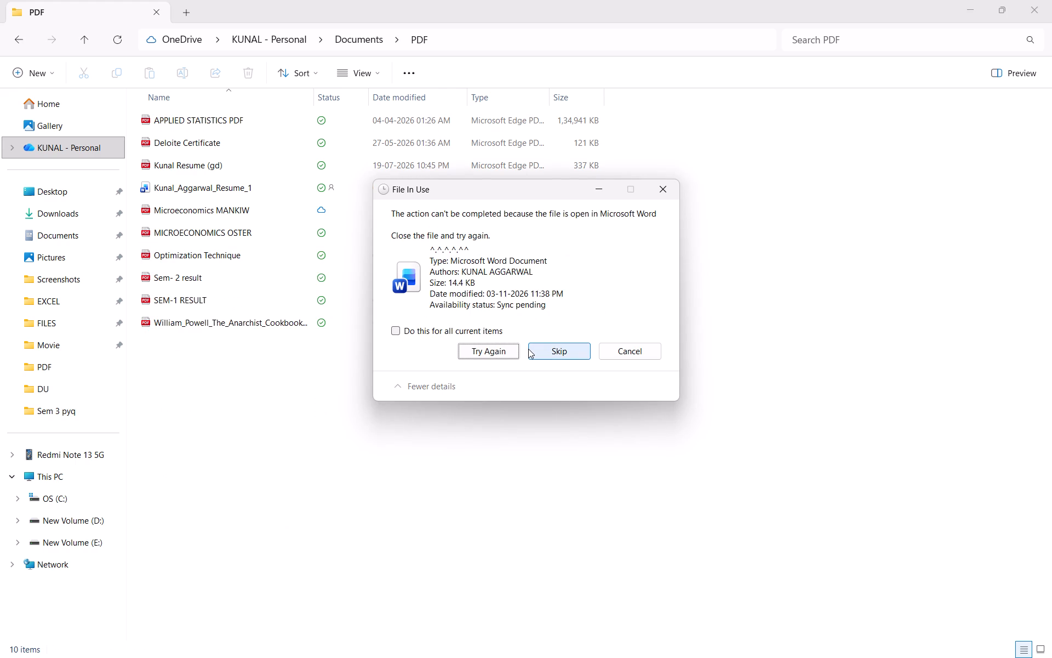
left_click(554, 350)
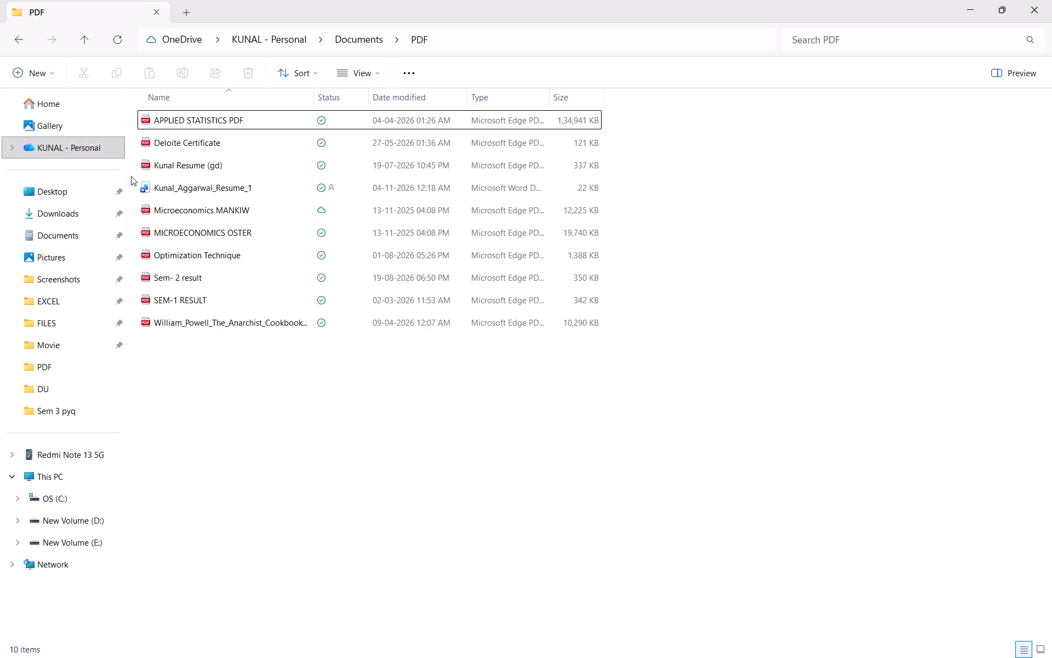
Move the résumé Word document out of the PDF folder into the FILES folder in Documents.
left_click(150, 188)
key("ctrl+x")
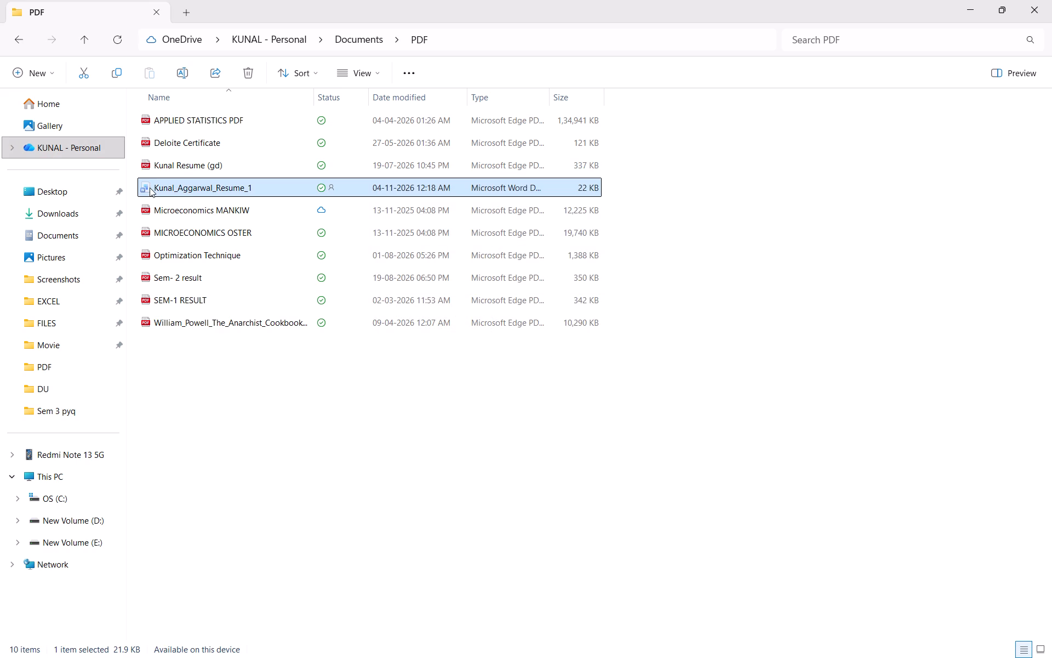
left_click(89, 230)
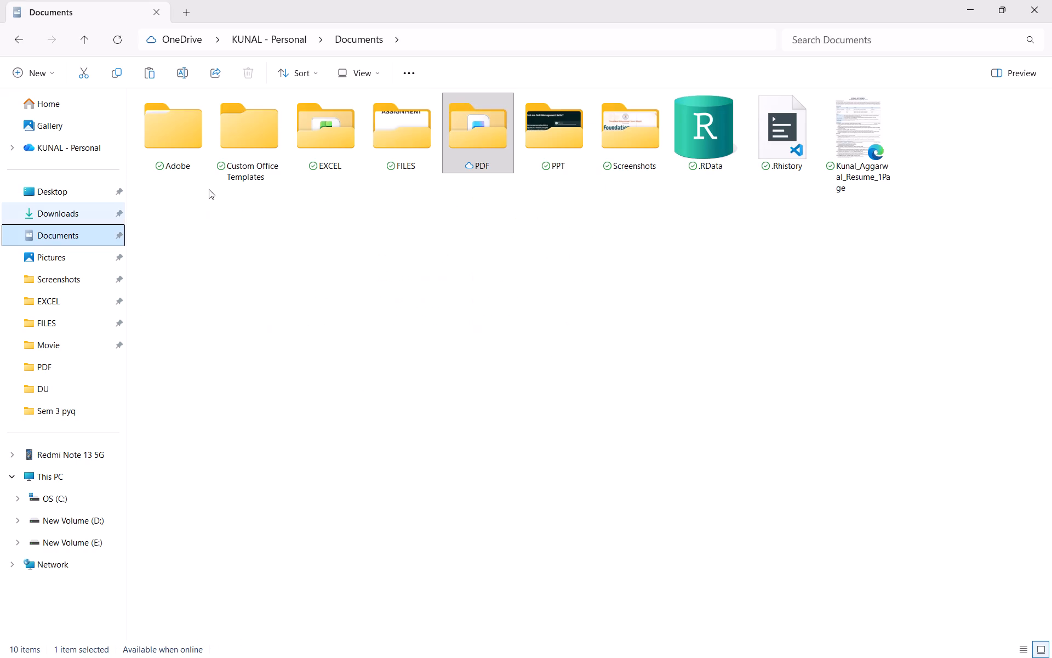
left_click(364, 152)
left_click_drag(364, 152, 407, 146)
double_click(407, 146)
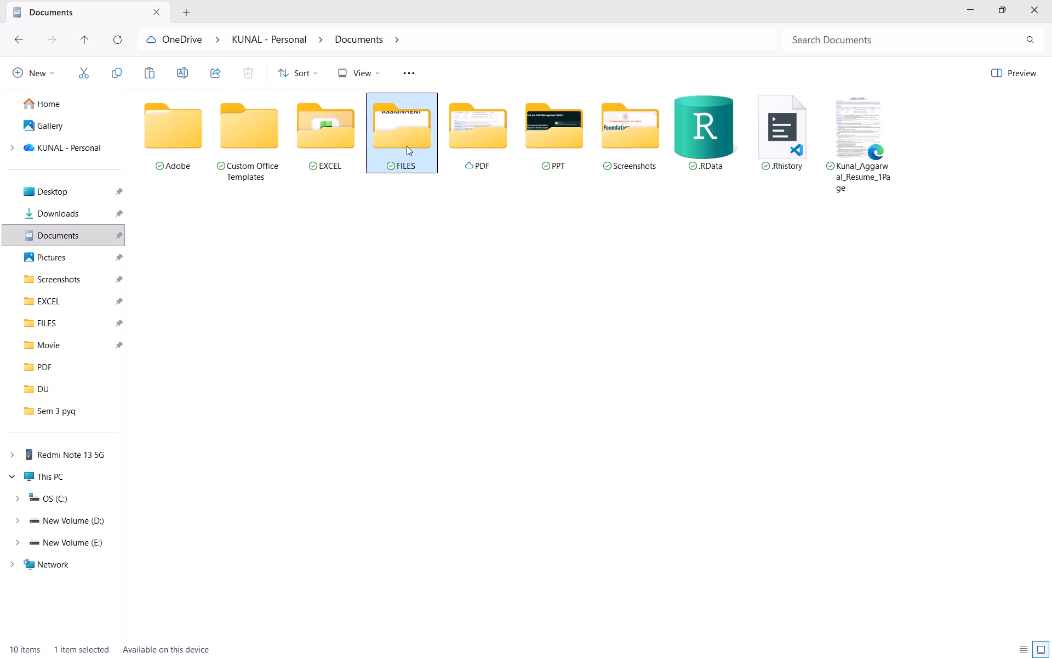
Paste the cut résumé Word document into the FILES folder.
key("ctrl+v")
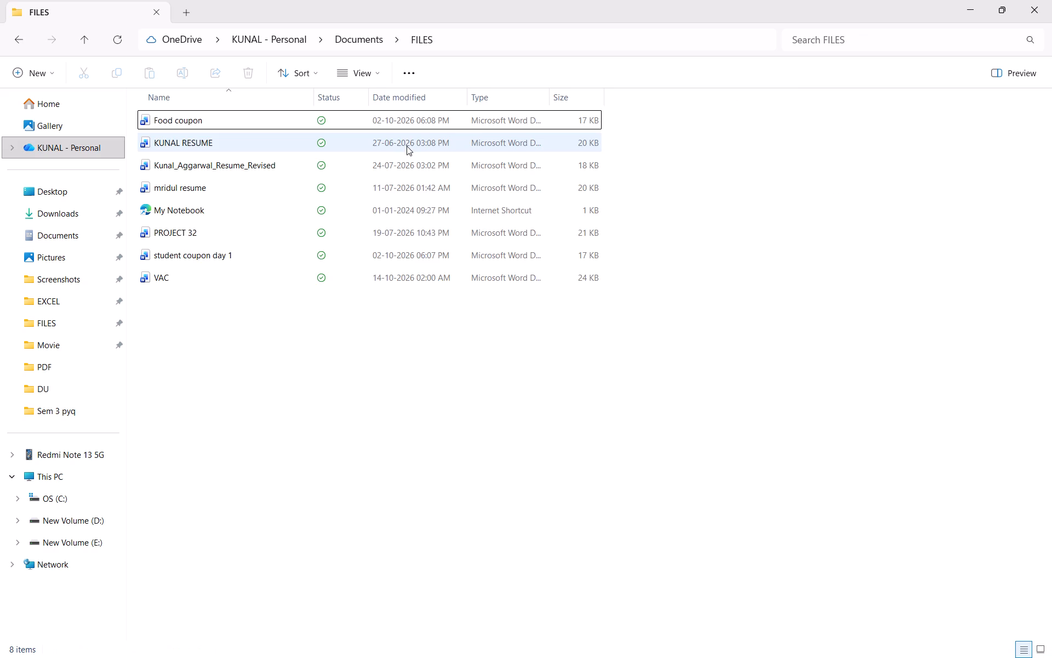
Rename the one-page résumé PDF in the Documents folder as Kunal Resume.
left_click(87, 249)
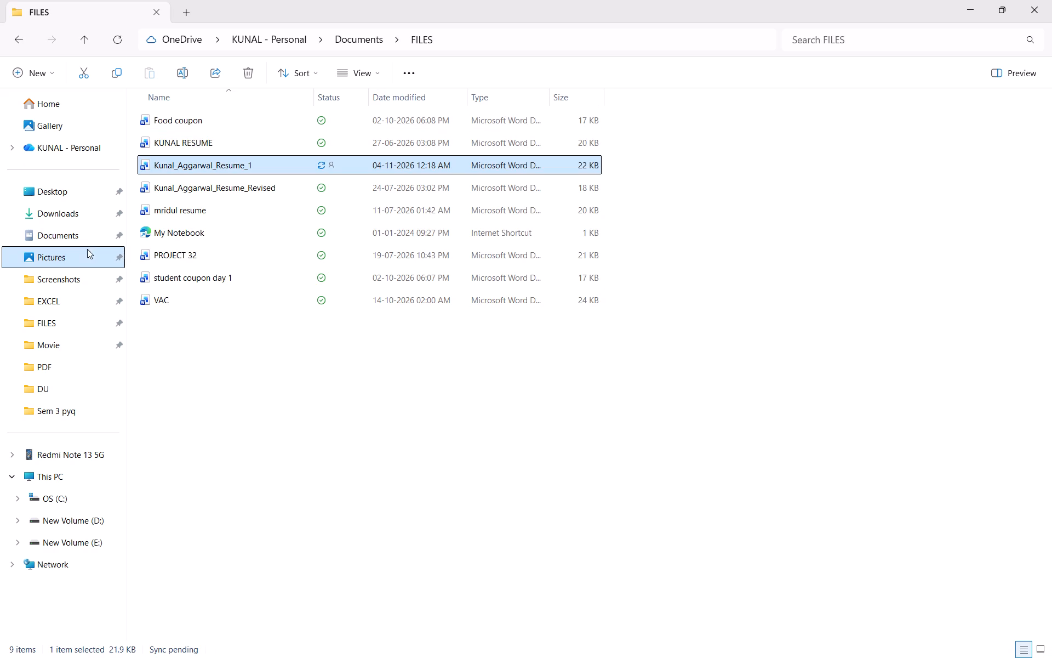
left_click(90, 240)
left_click(868, 143)
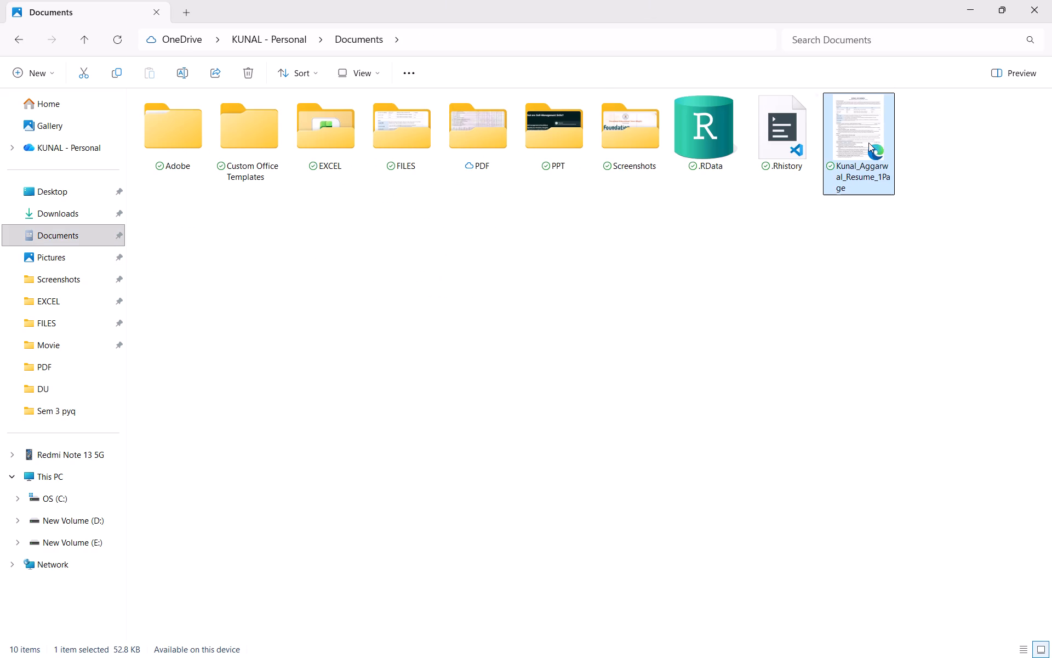
left_click(185, 76)
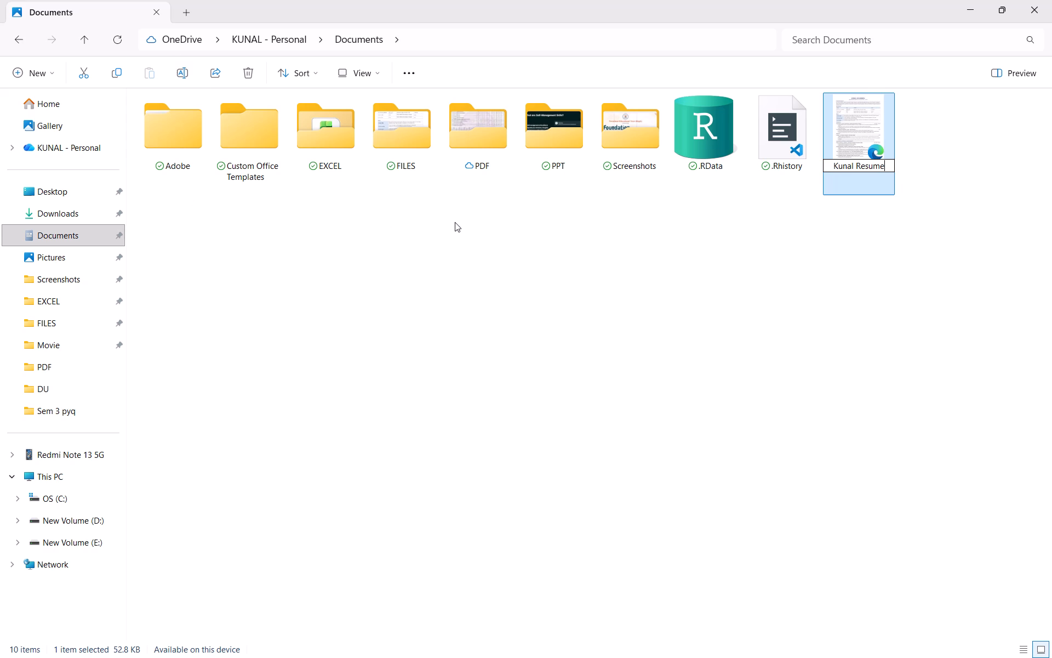
left_click(458, 222)
Move the Kunal Resume PDF from the Documents folder into its PDF subfolder.
left_click(870, 169)
key("ctrl+x")
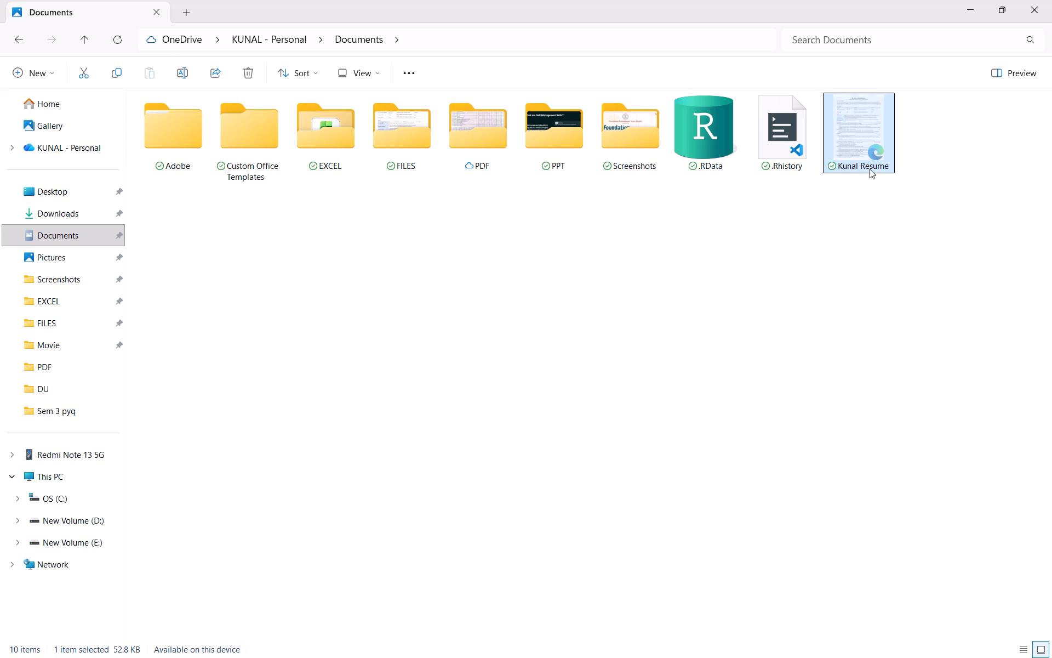
left_click(380, 148)
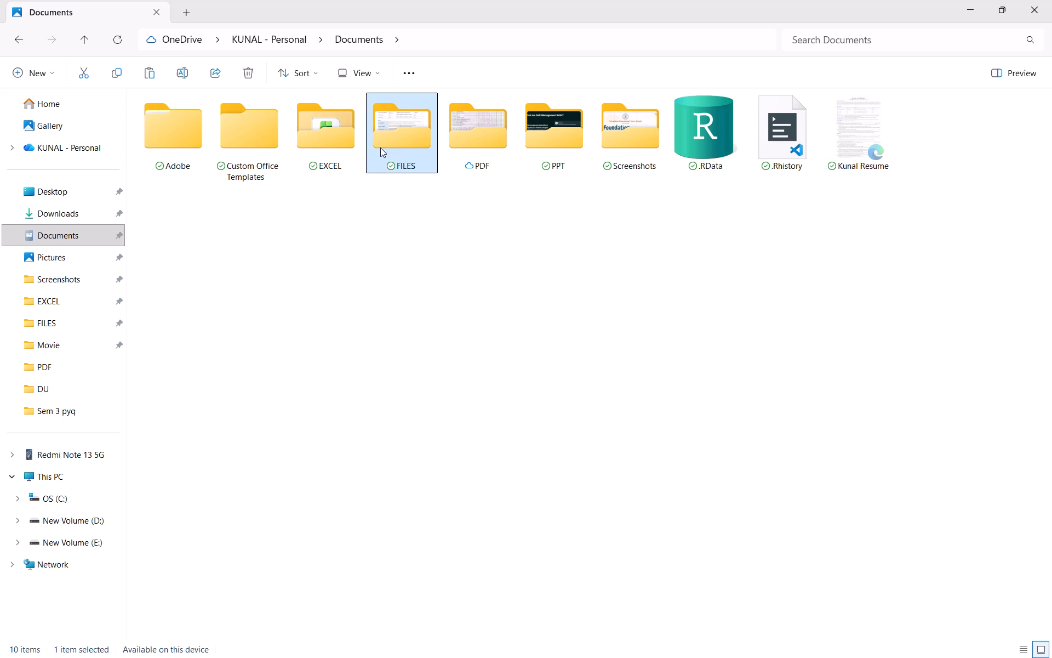
double_click(492, 142)
key("ctrl+v")
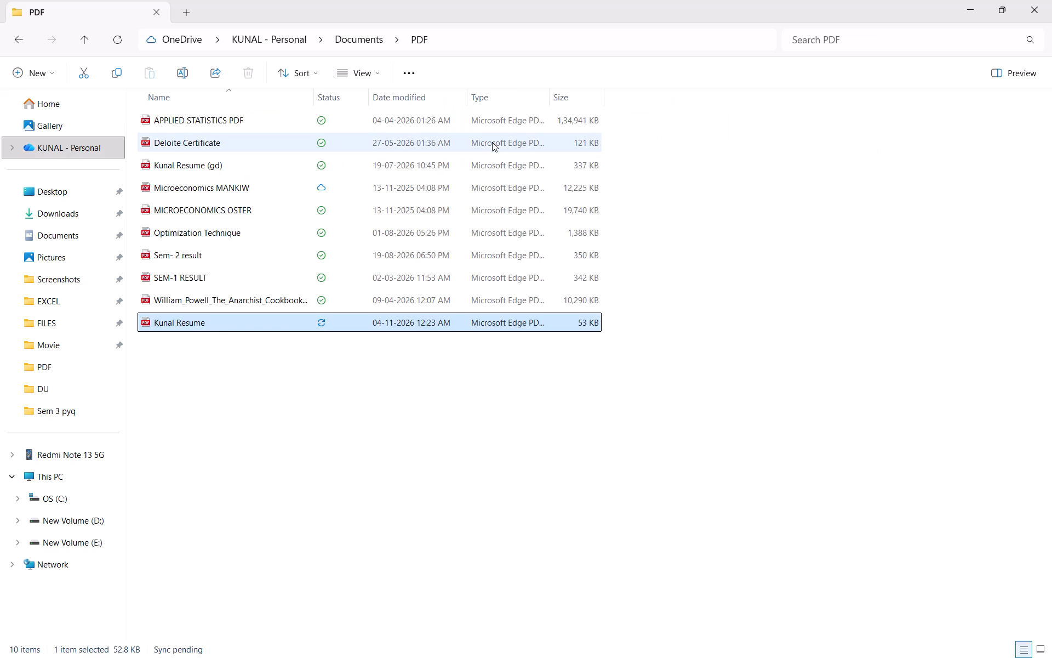
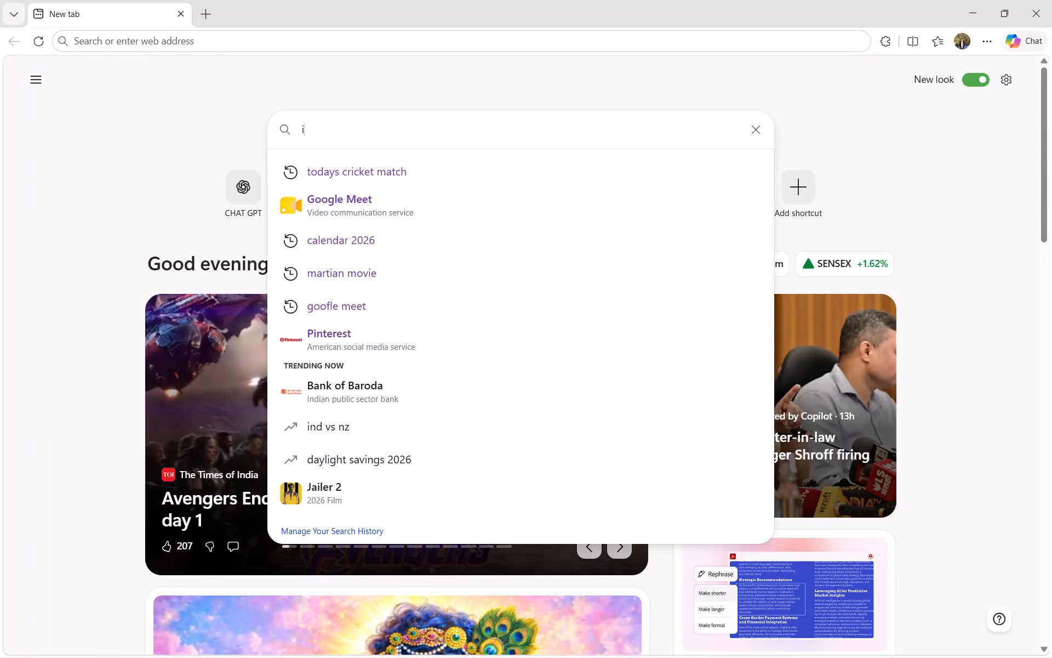
Search the web for internshala and open the Internshala site from the results.
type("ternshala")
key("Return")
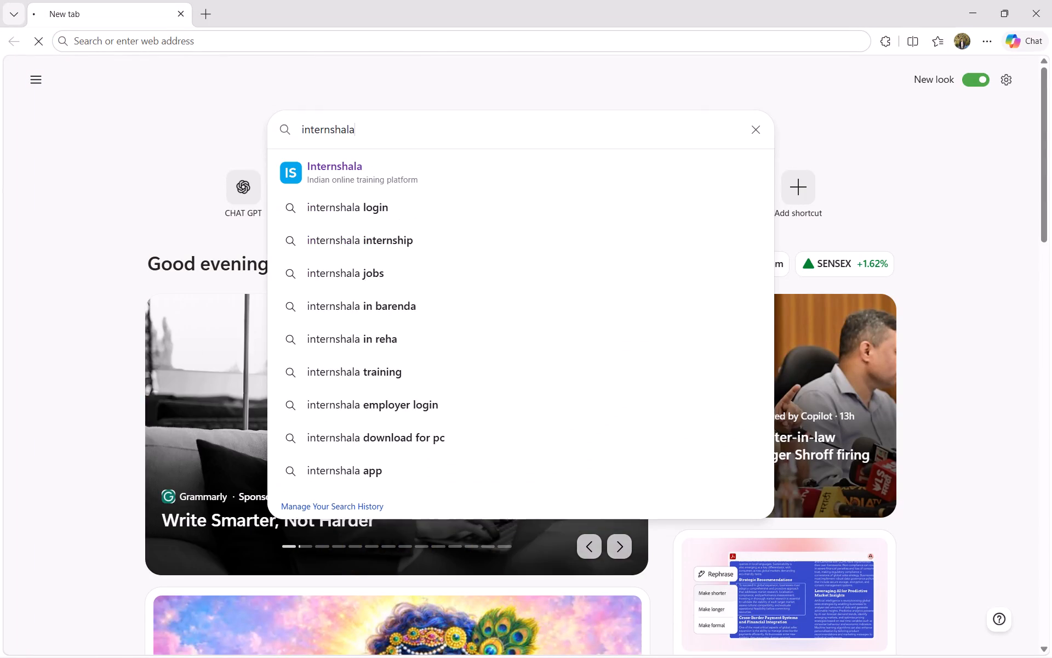
left_click(193, 229)
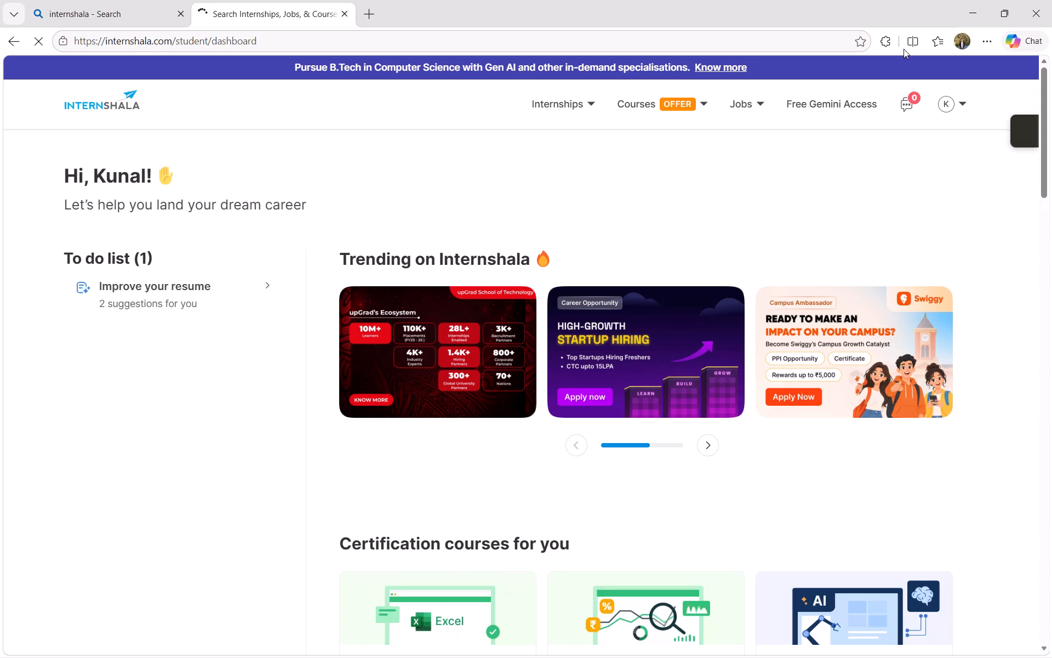
Open the full internships listing on Internshala.
left_click(563, 107)
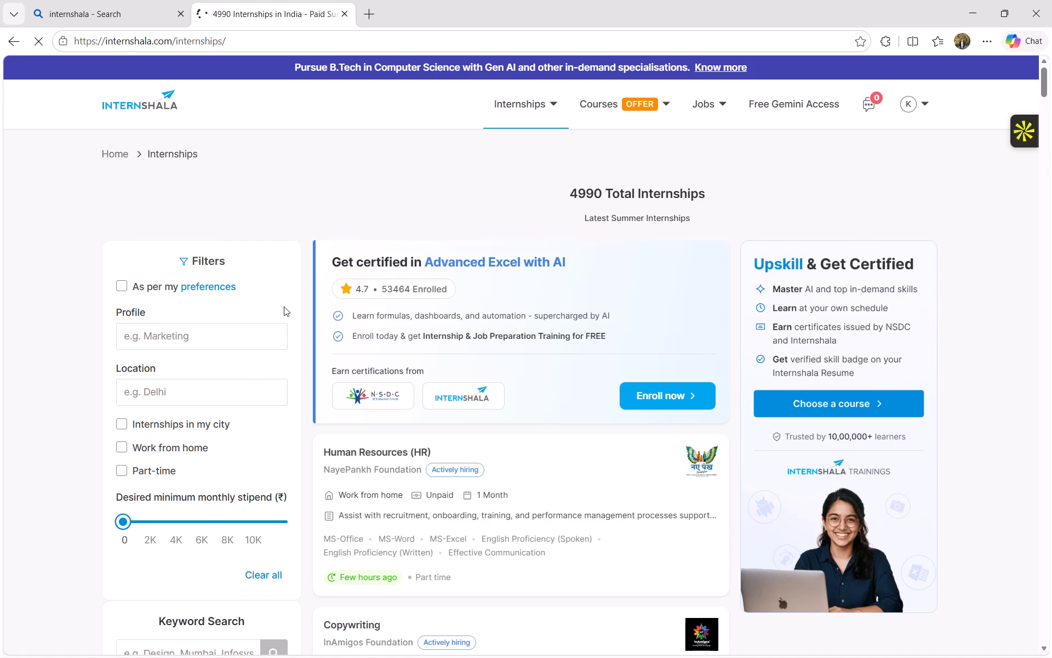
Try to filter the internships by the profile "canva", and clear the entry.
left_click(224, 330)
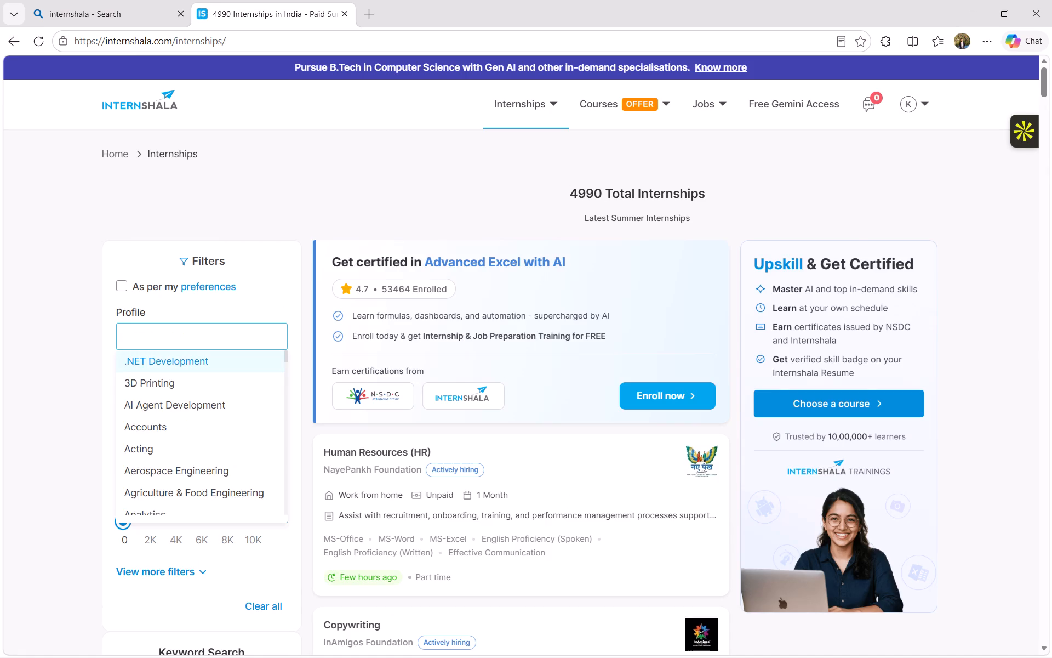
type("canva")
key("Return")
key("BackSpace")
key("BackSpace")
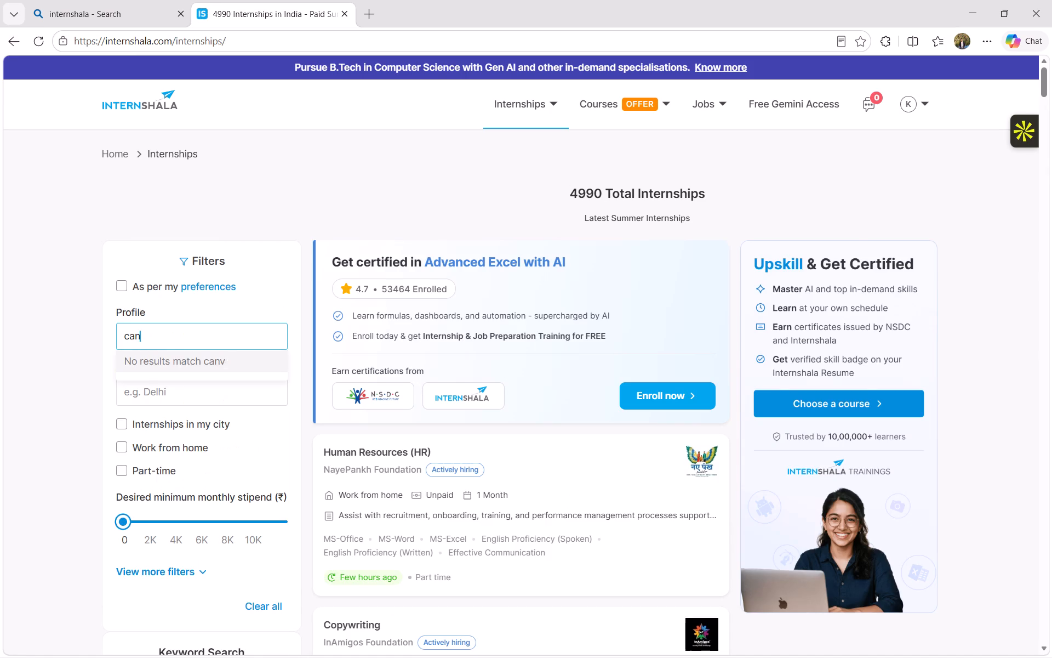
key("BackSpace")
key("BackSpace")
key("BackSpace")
Filter the internships listing by the Graphic Design profile.
type("gener")
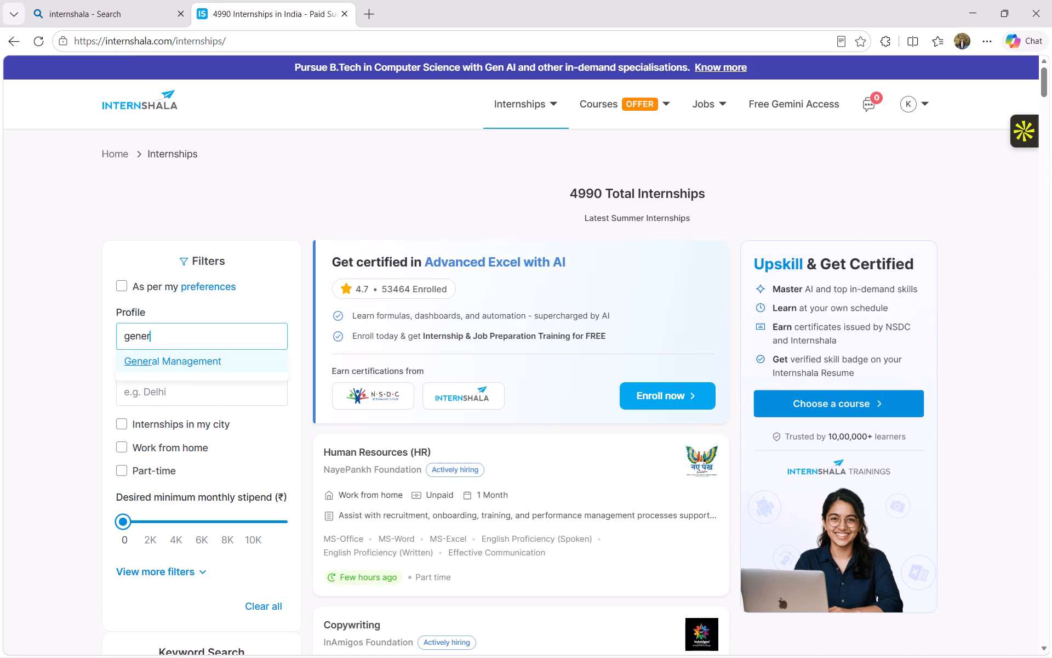
key("BackSpace")
key("BackSpace")
key("BackSpace")
key("BackSpace")
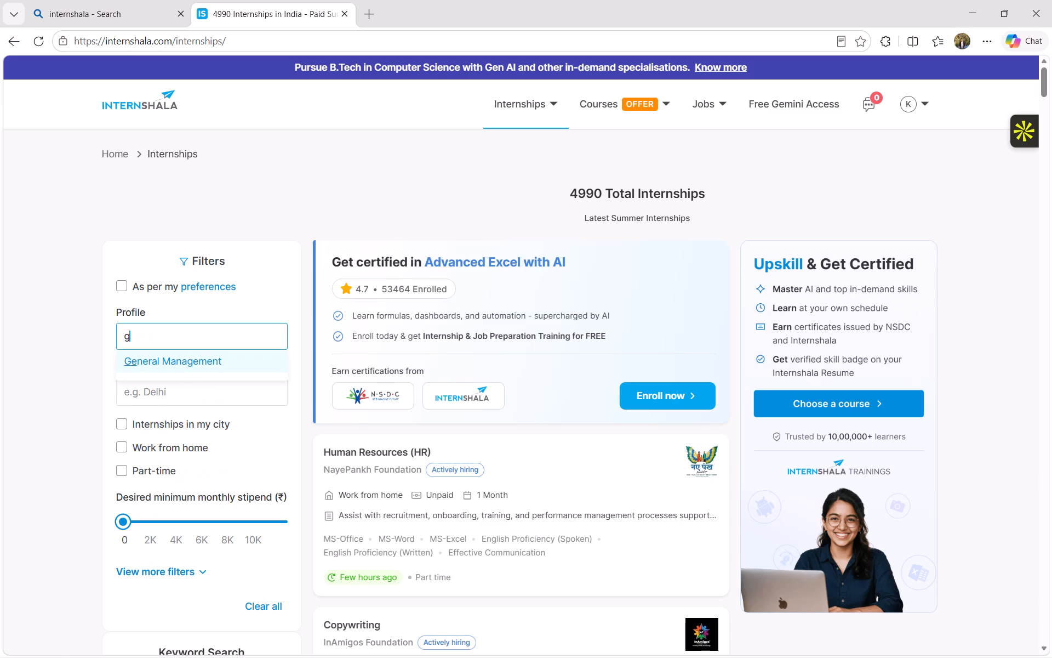
left_click(151, 455)
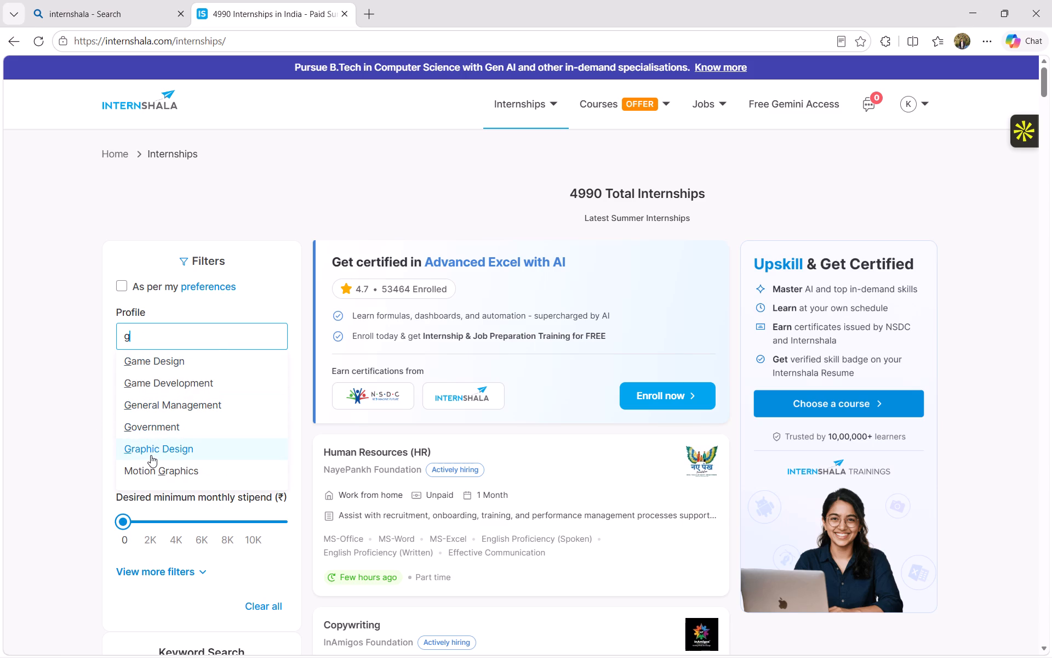